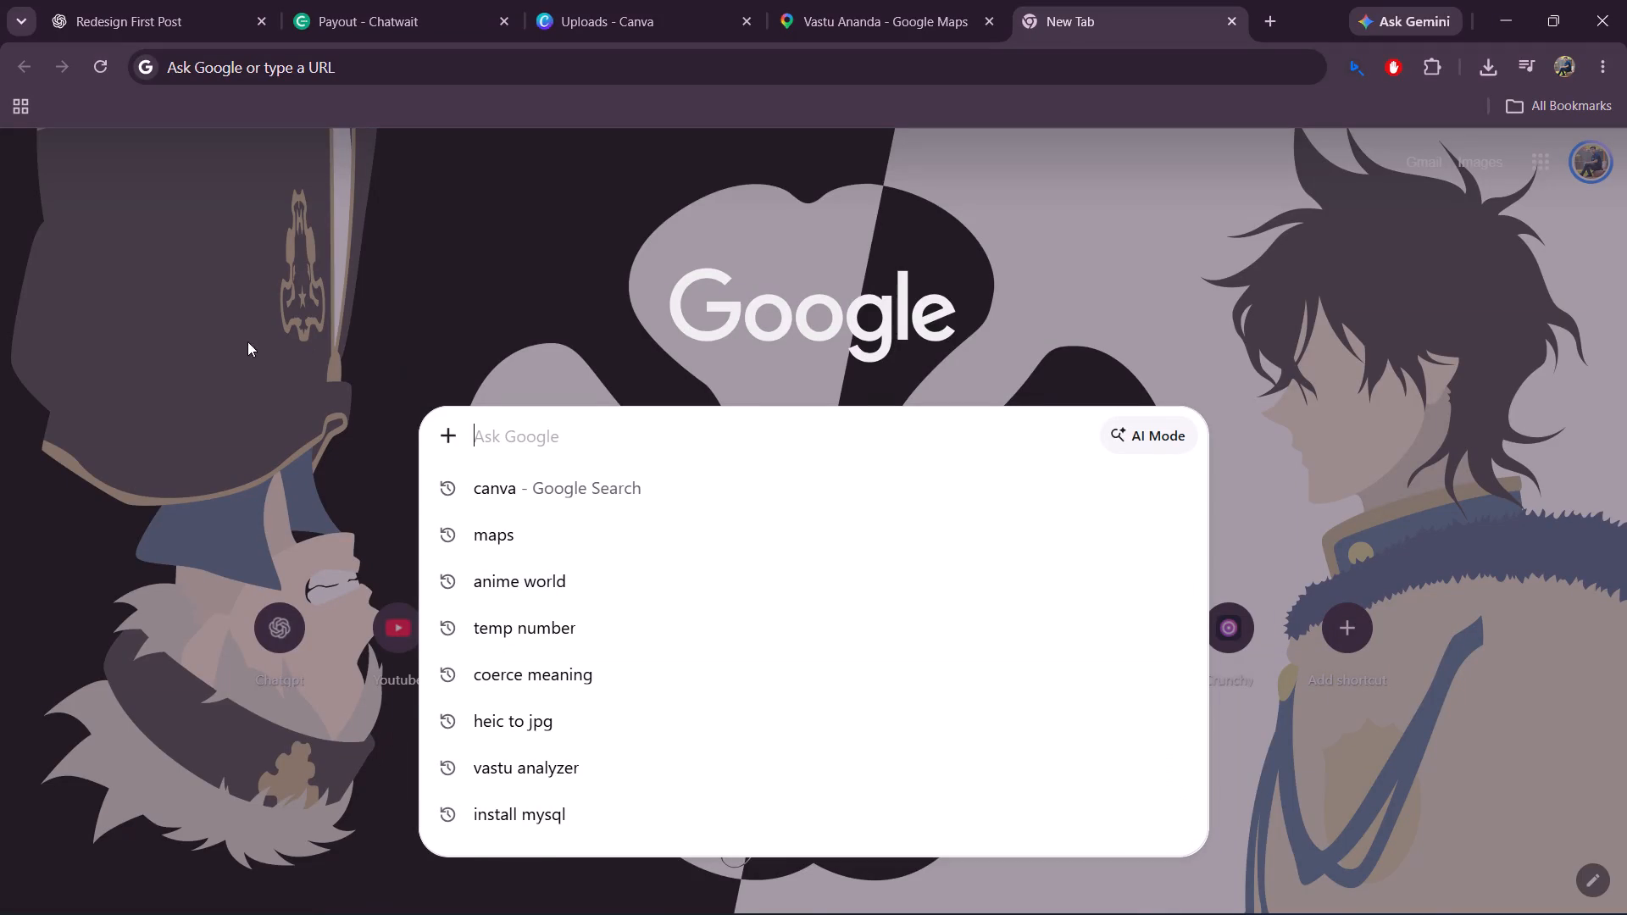
Switch to Canva and open the Product Catalogue design from the projects.
{"action": "left_click", "coordinate": [594, 0]}
{"action": "left_click", "coordinate": [24, 330]}
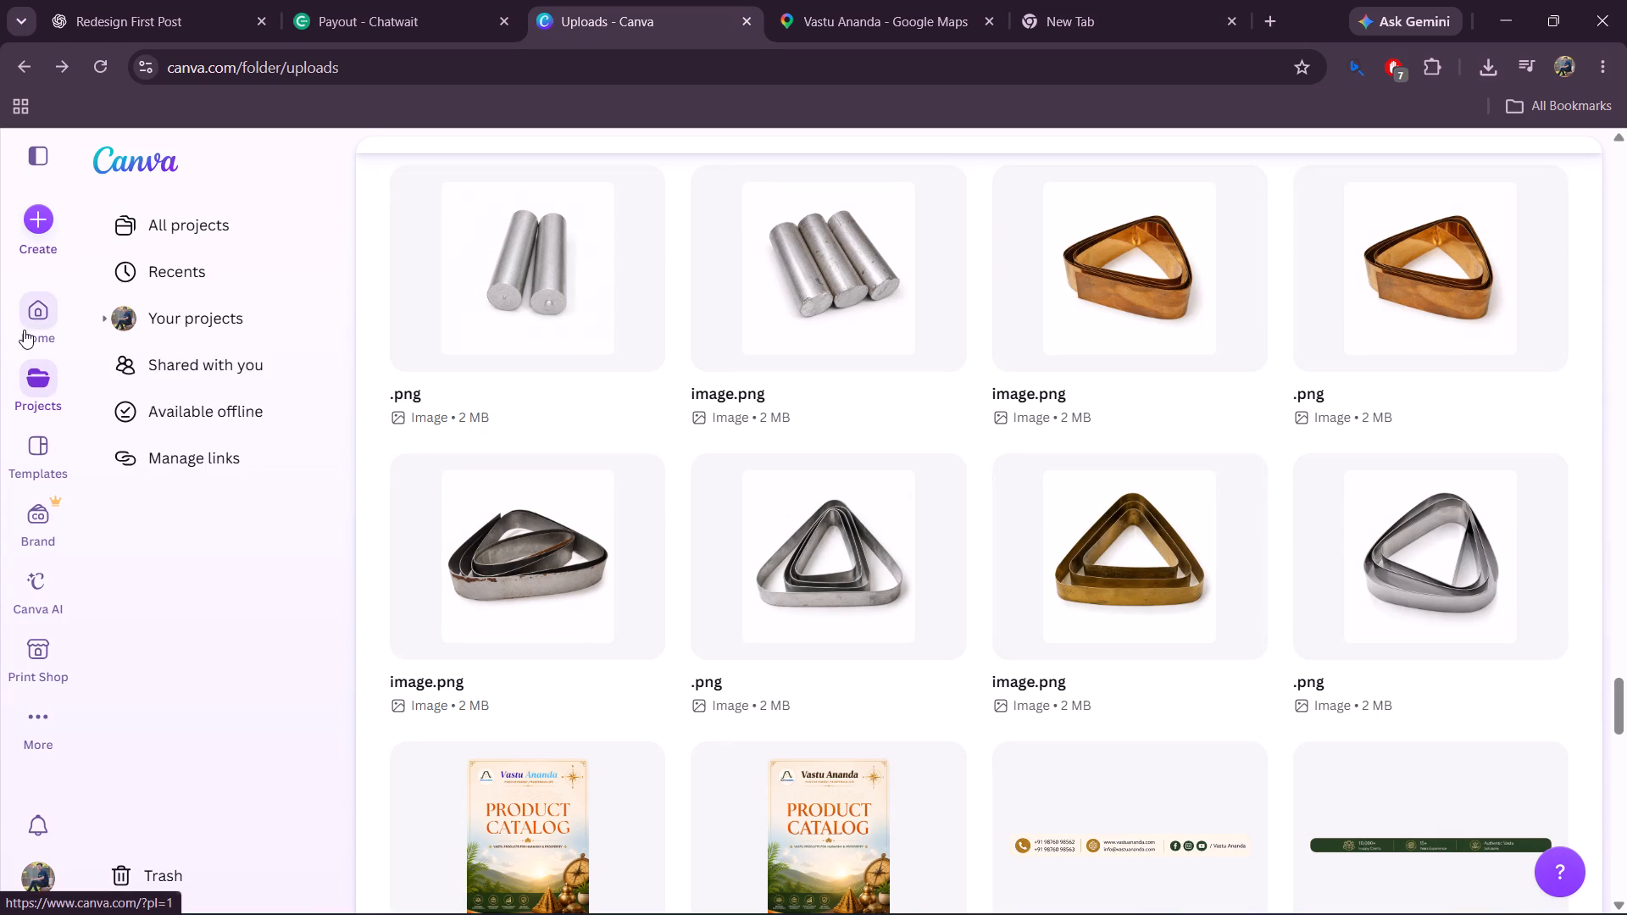
{"action": "left_click", "coordinate": [31, 380]}
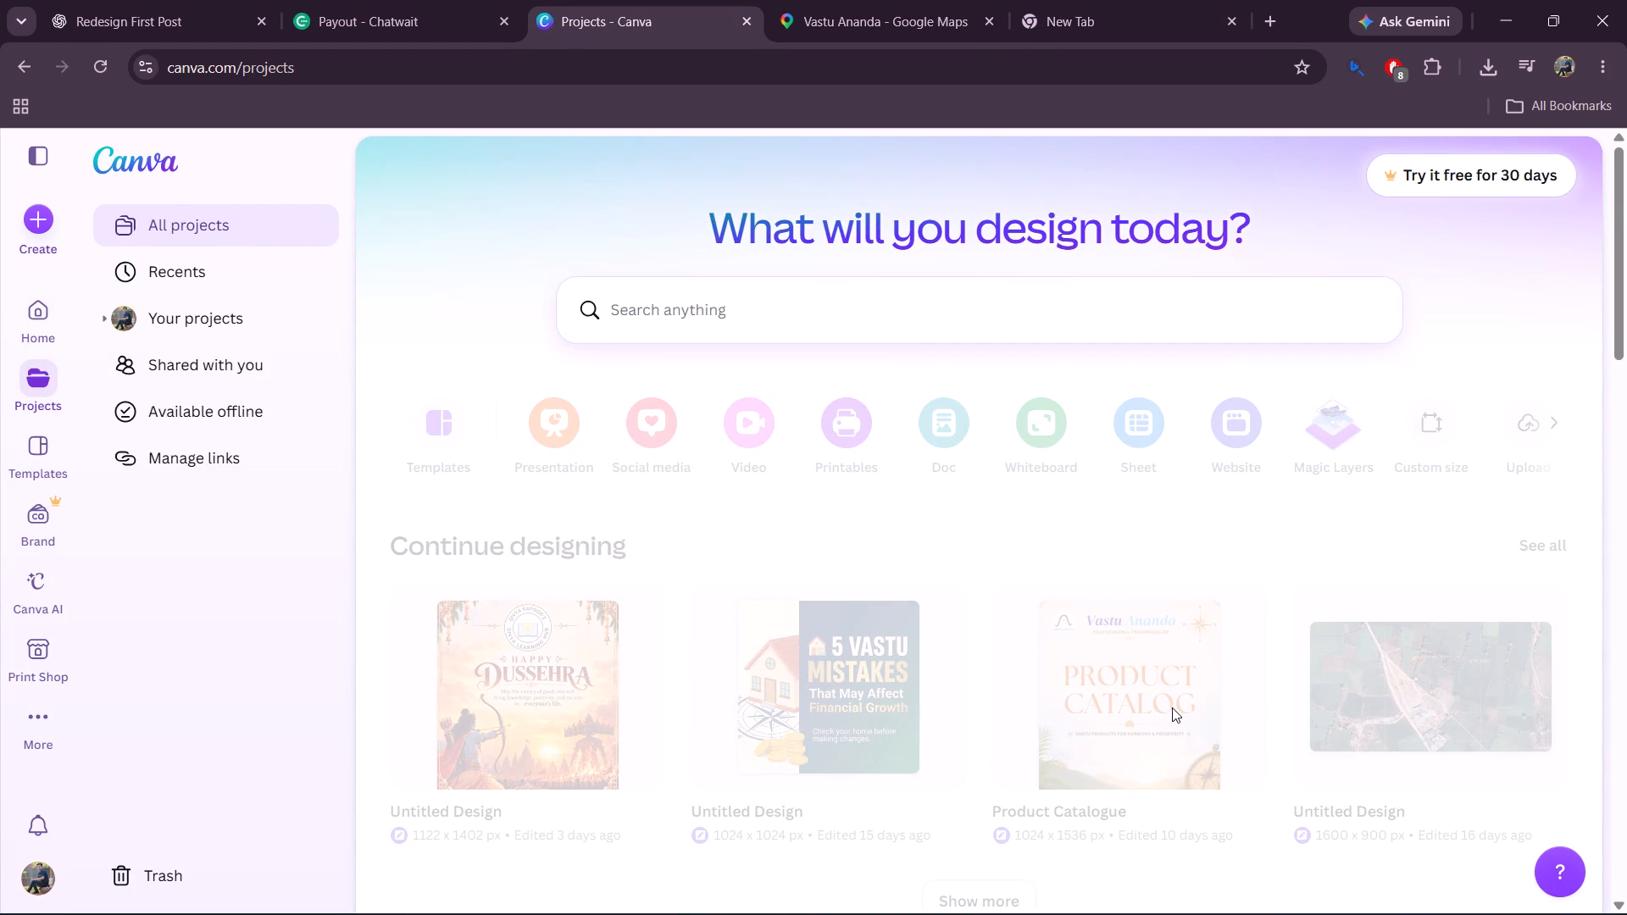
{"action": "double_click", "coordinate": [984, 682]}
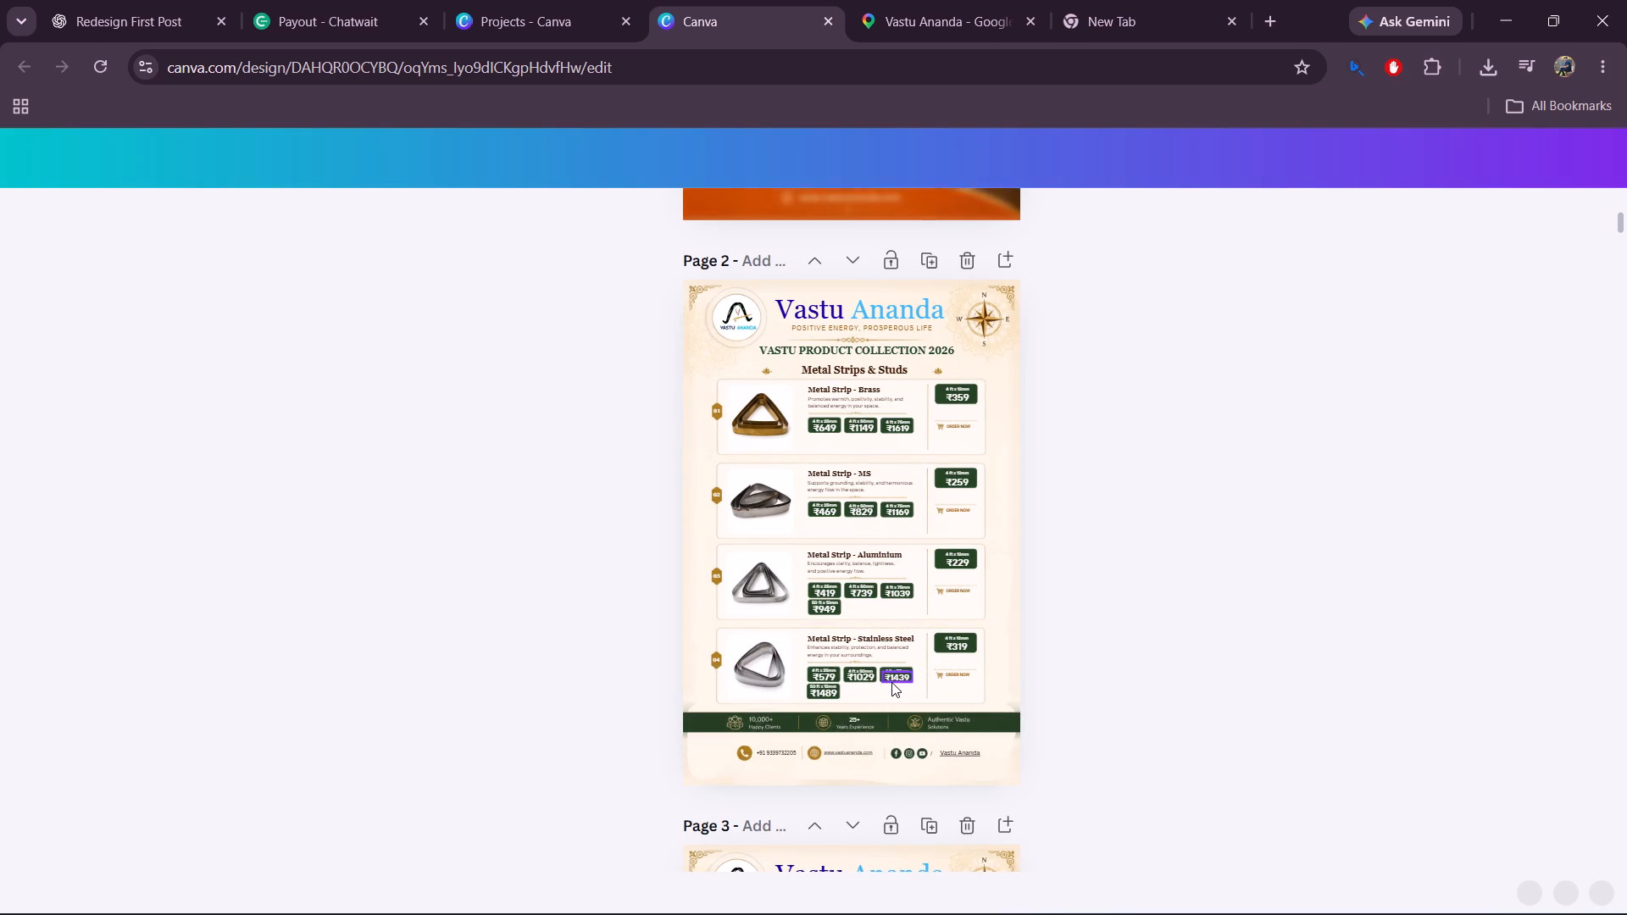
Look through the catalogue's product pages up to page 16, checking for entries with missing product images.
{"action": "scroll", "coordinate": [847, 657], "scroll_direction": "down", "scroll_amount": 9}
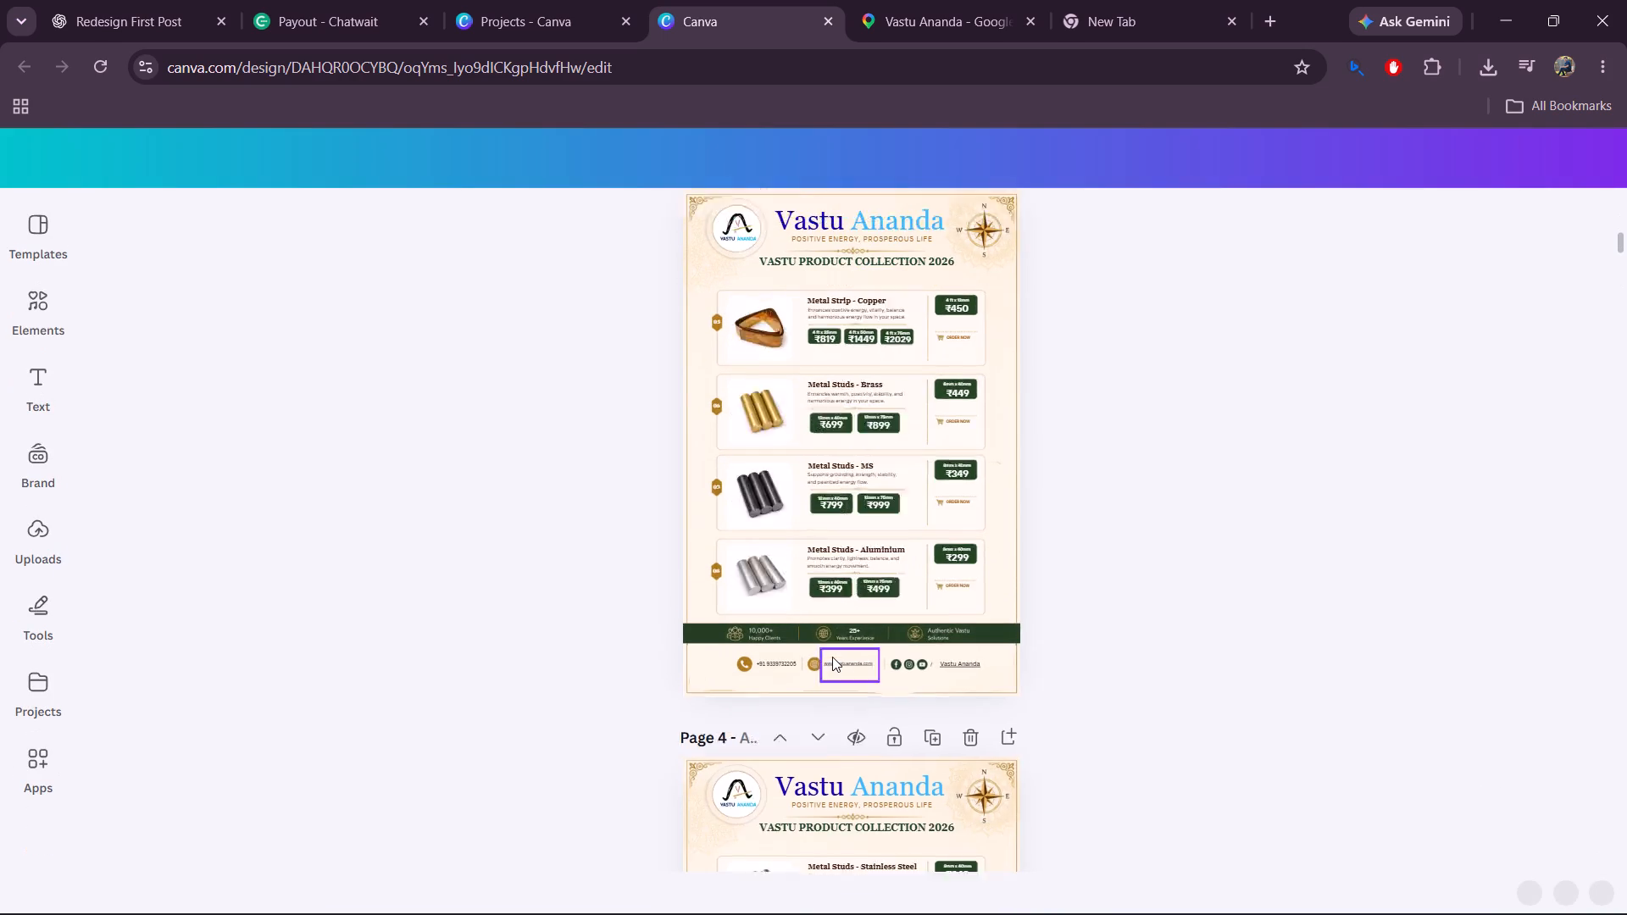
{"action": "scroll", "coordinate": [832, 657], "scroll_direction": "down", "scroll_amount": 2}
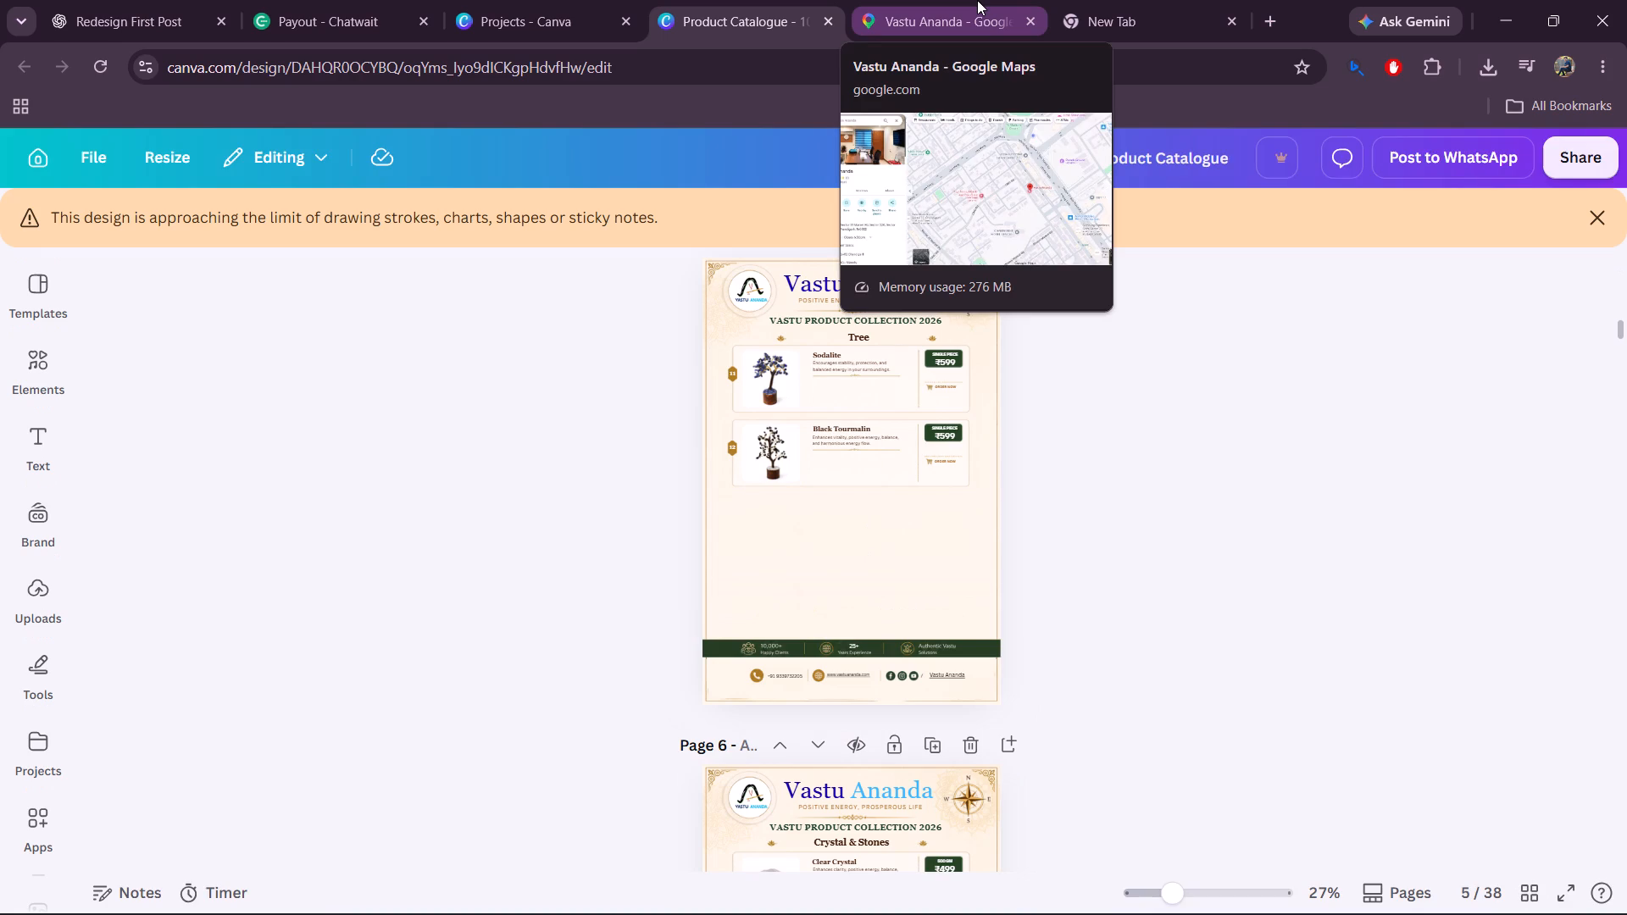
{"action": "scroll", "coordinate": [858, 633], "scroll_direction": "down", "scroll_amount": 4}
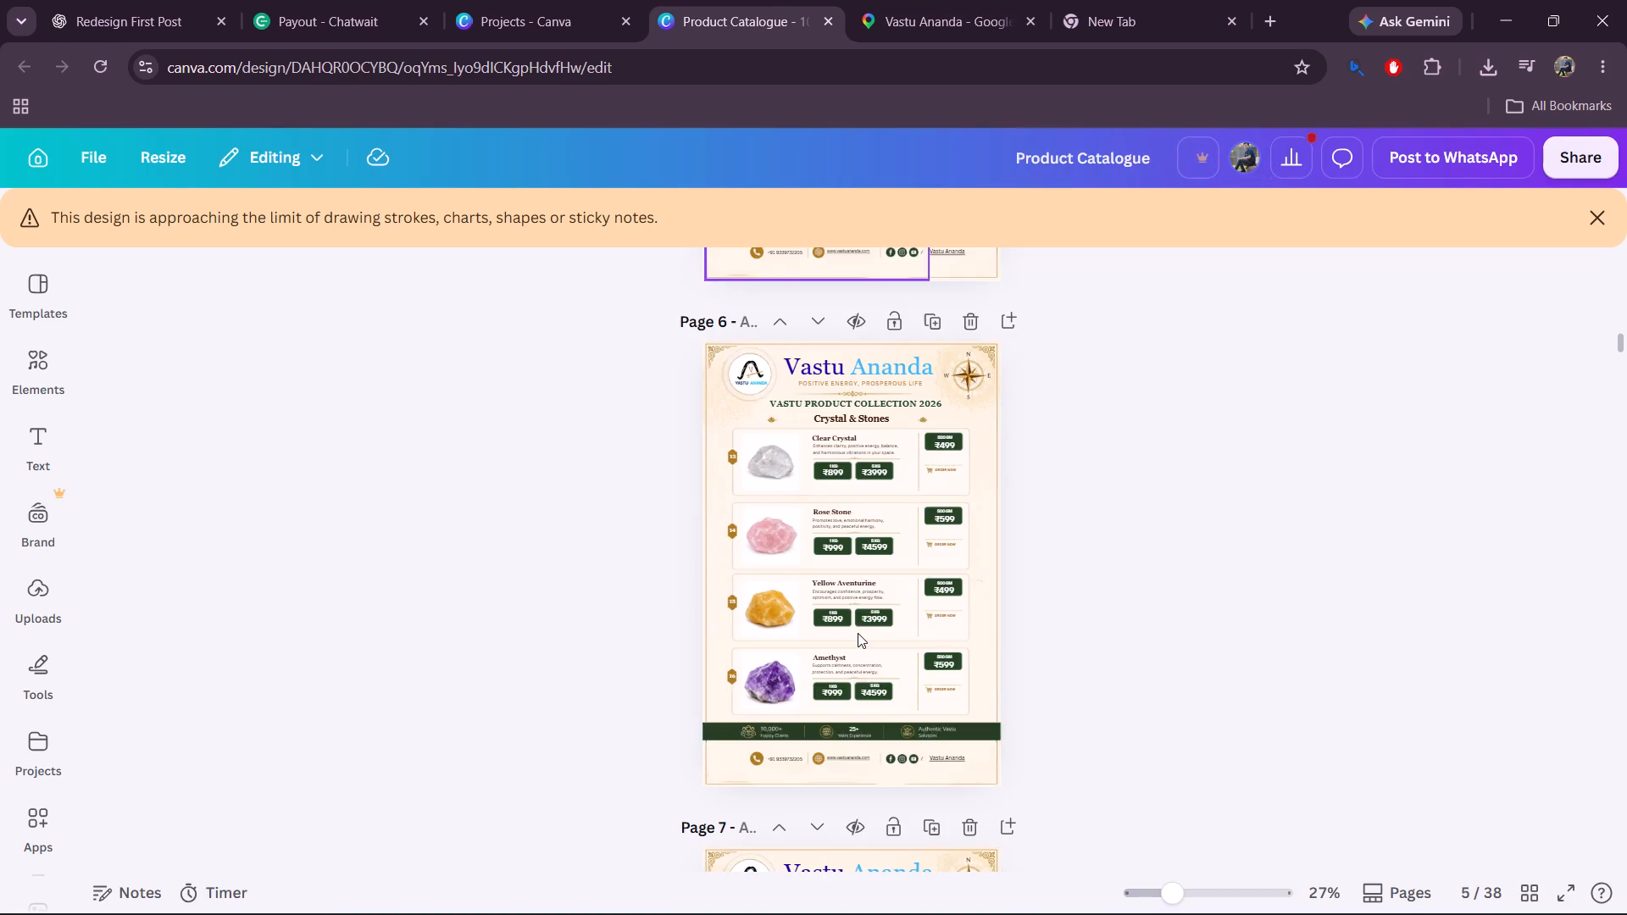
{"action": "scroll", "coordinate": [858, 633], "scroll_direction": "down", "scroll_amount": 6}
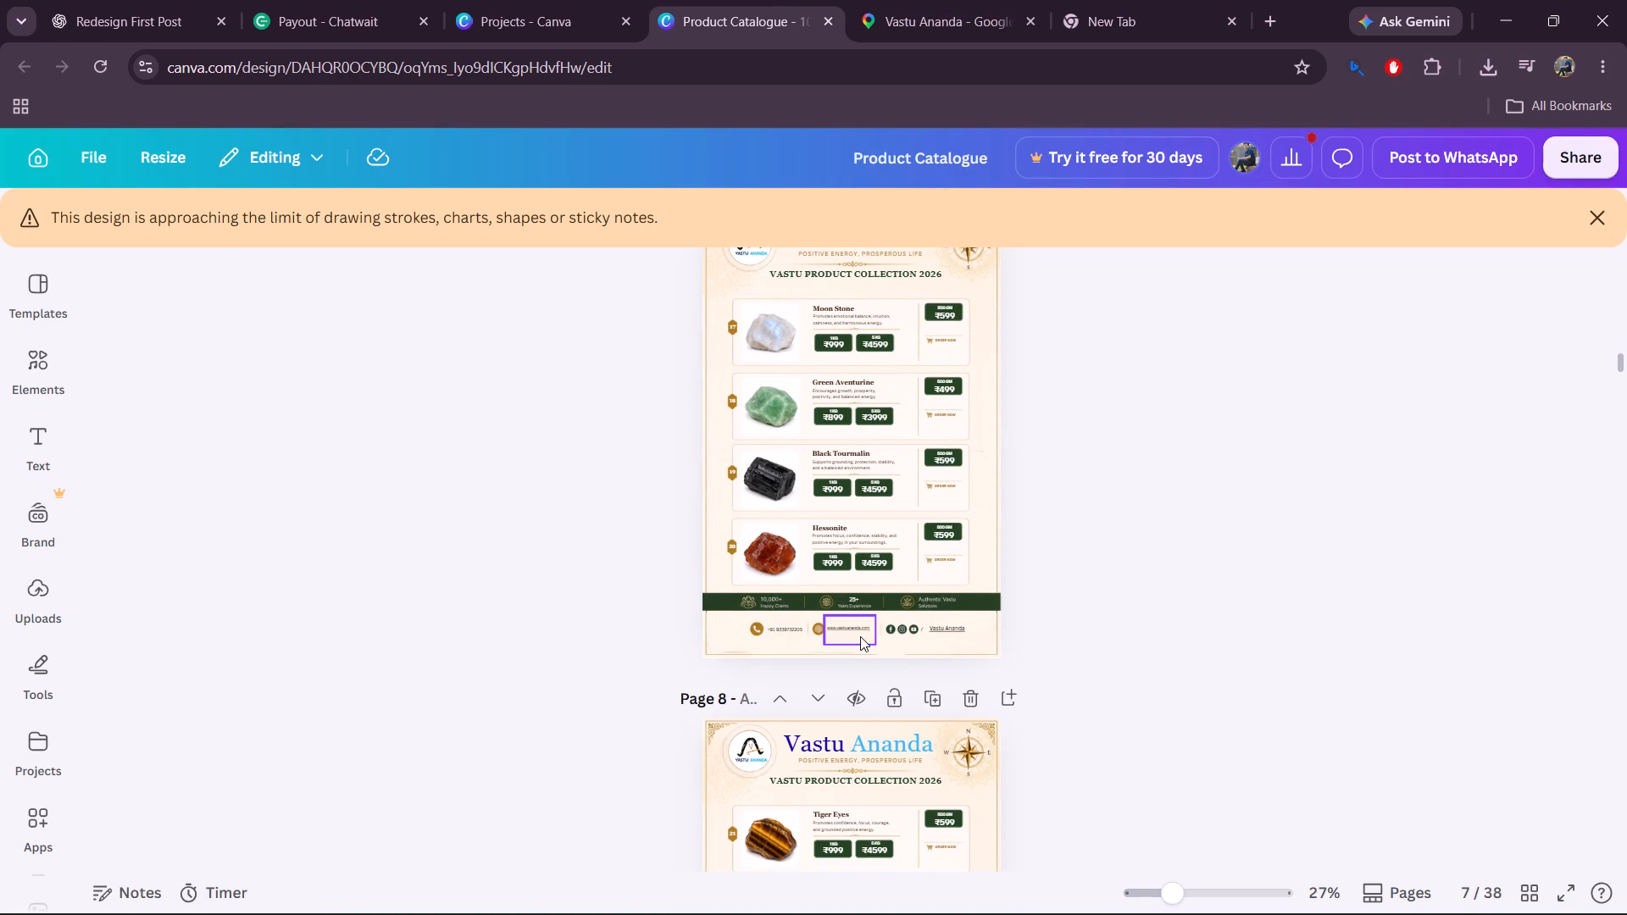
{"action": "scroll", "coordinate": [748, 696], "scroll_direction": "down", "scroll_amount": 6}
{"action": "scroll", "coordinate": [837, 525], "scroll_direction": "down", "scroll_amount": 11}
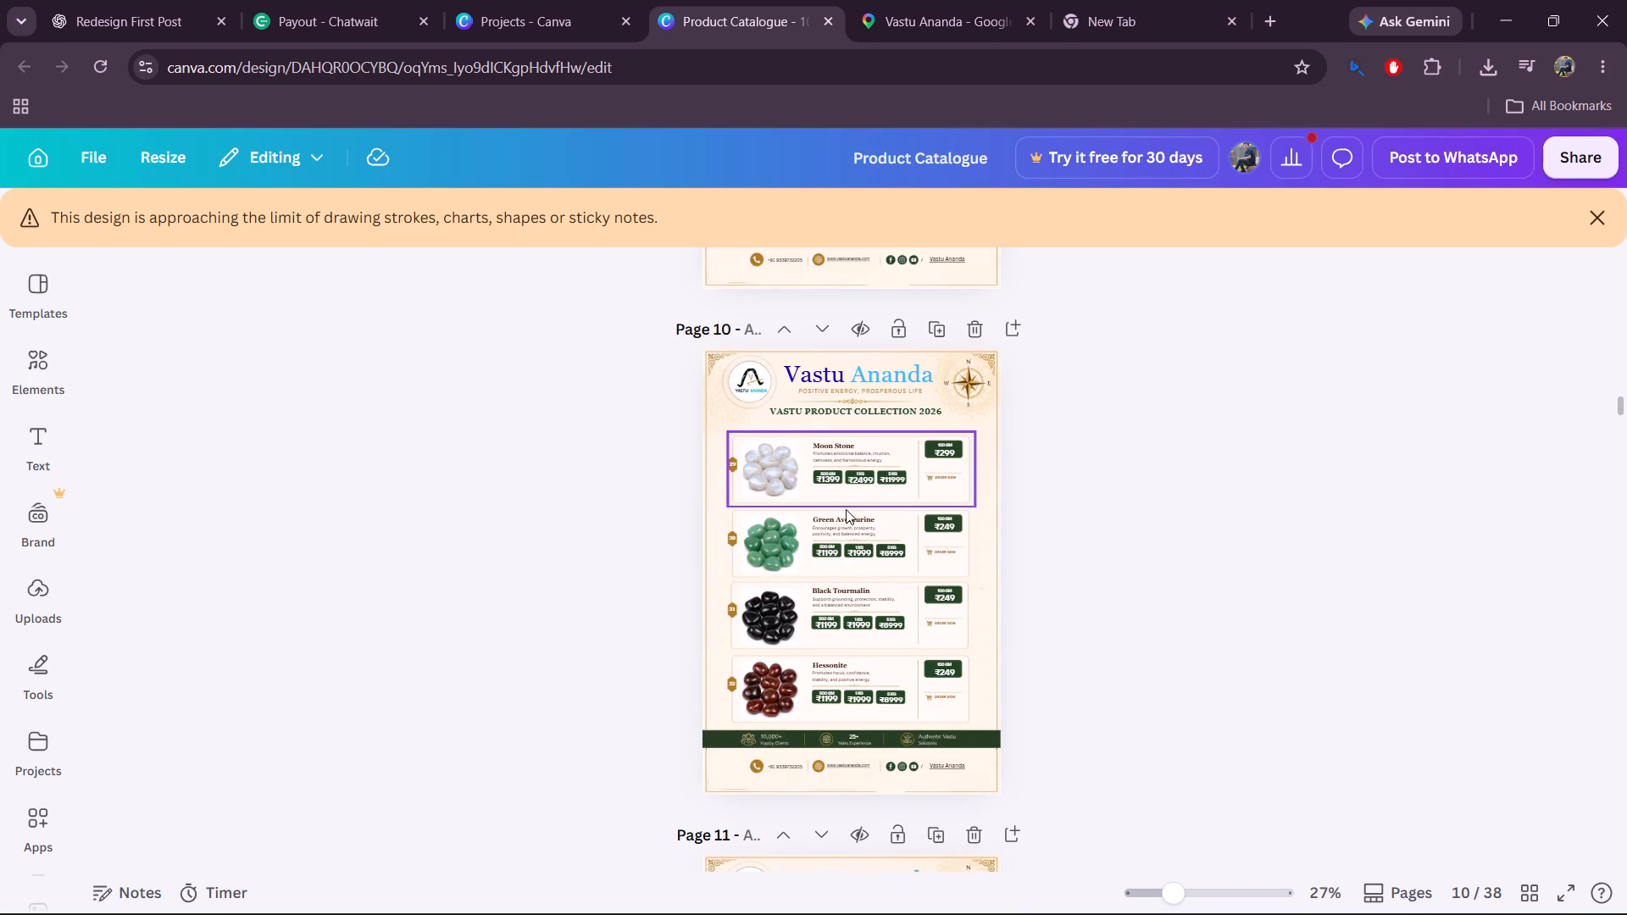
{"action": "scroll", "coordinate": [846, 509], "scroll_direction": "down", "scroll_amount": 8}
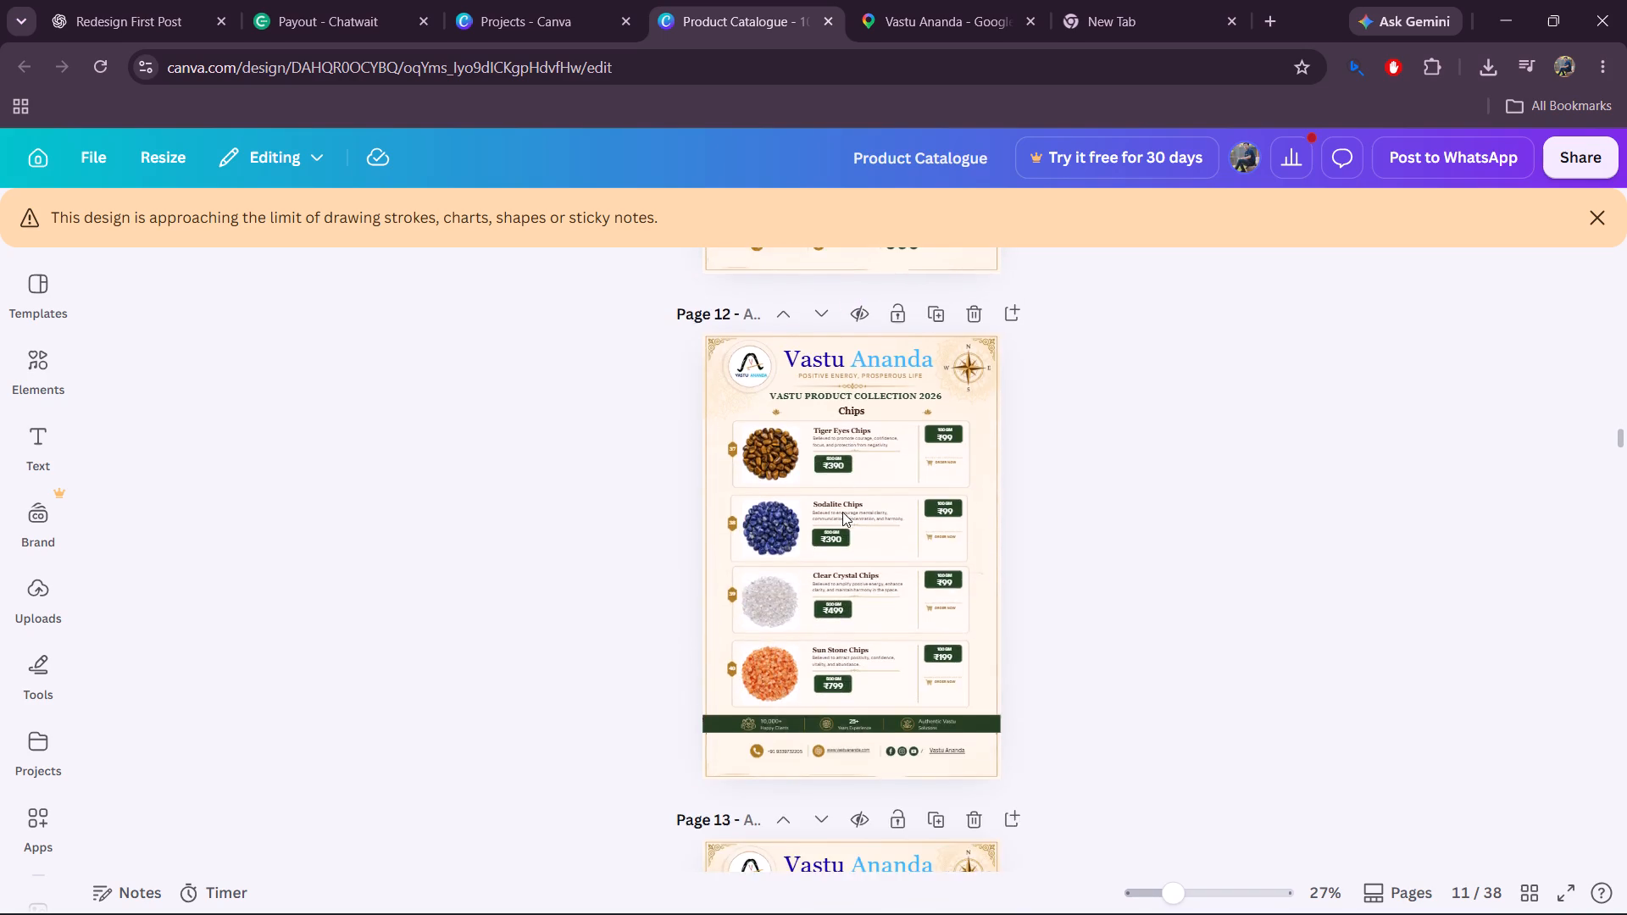
{"action": "scroll", "coordinate": [842, 512], "scroll_direction": "down", "scroll_amount": 12}
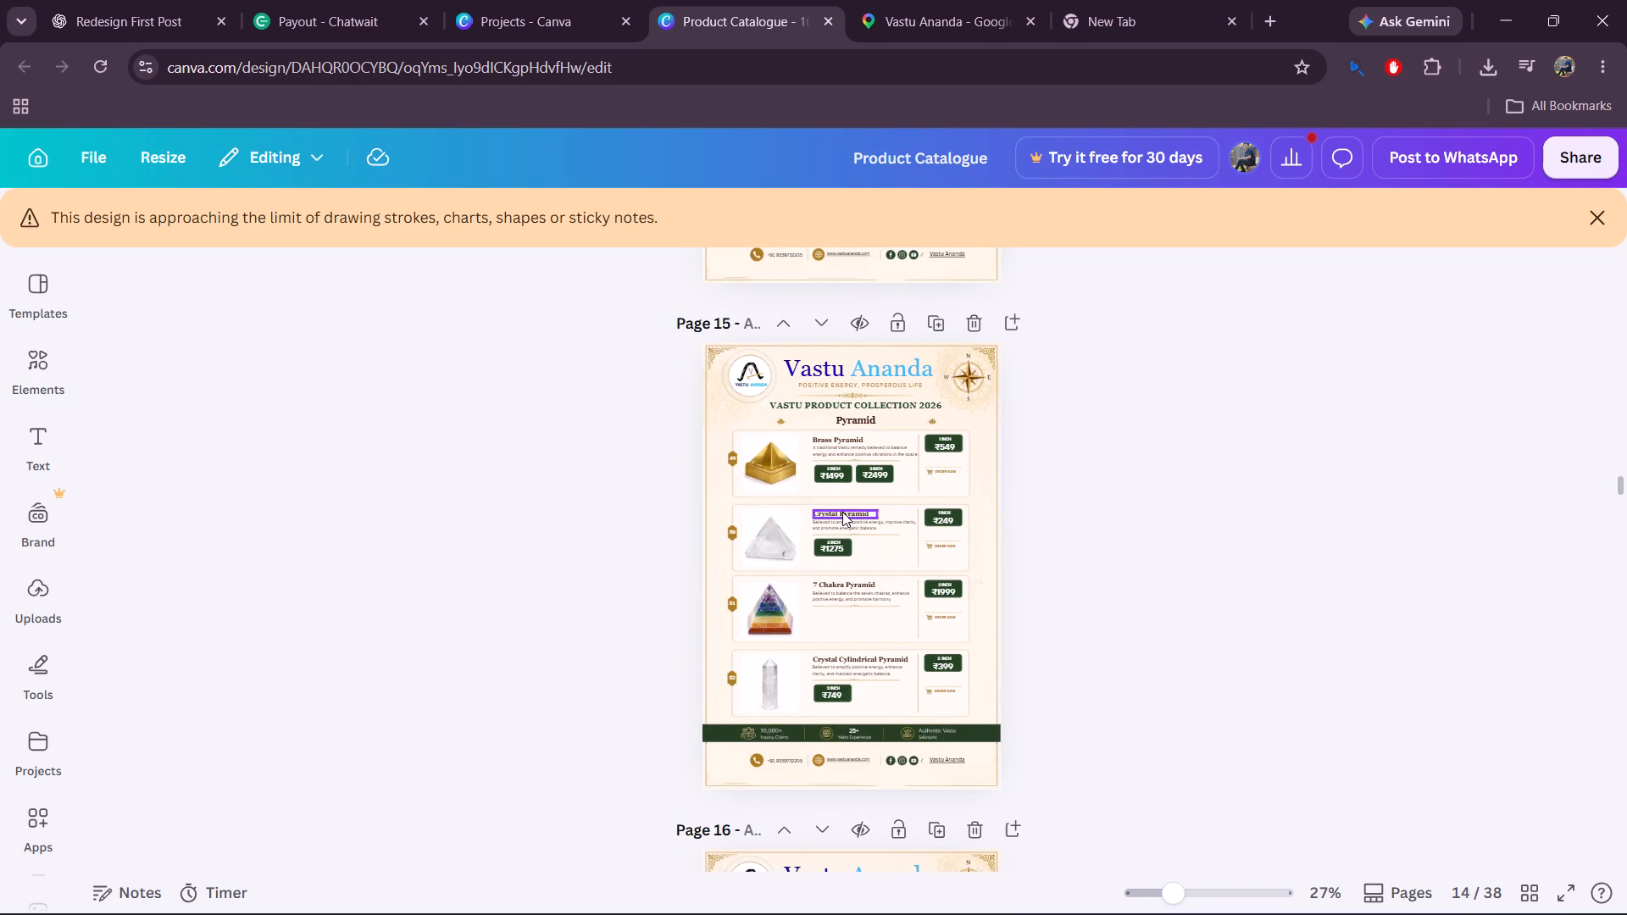
{"action": "scroll", "coordinate": [816, 554], "scroll_direction": "down", "scroll_amount": 6}
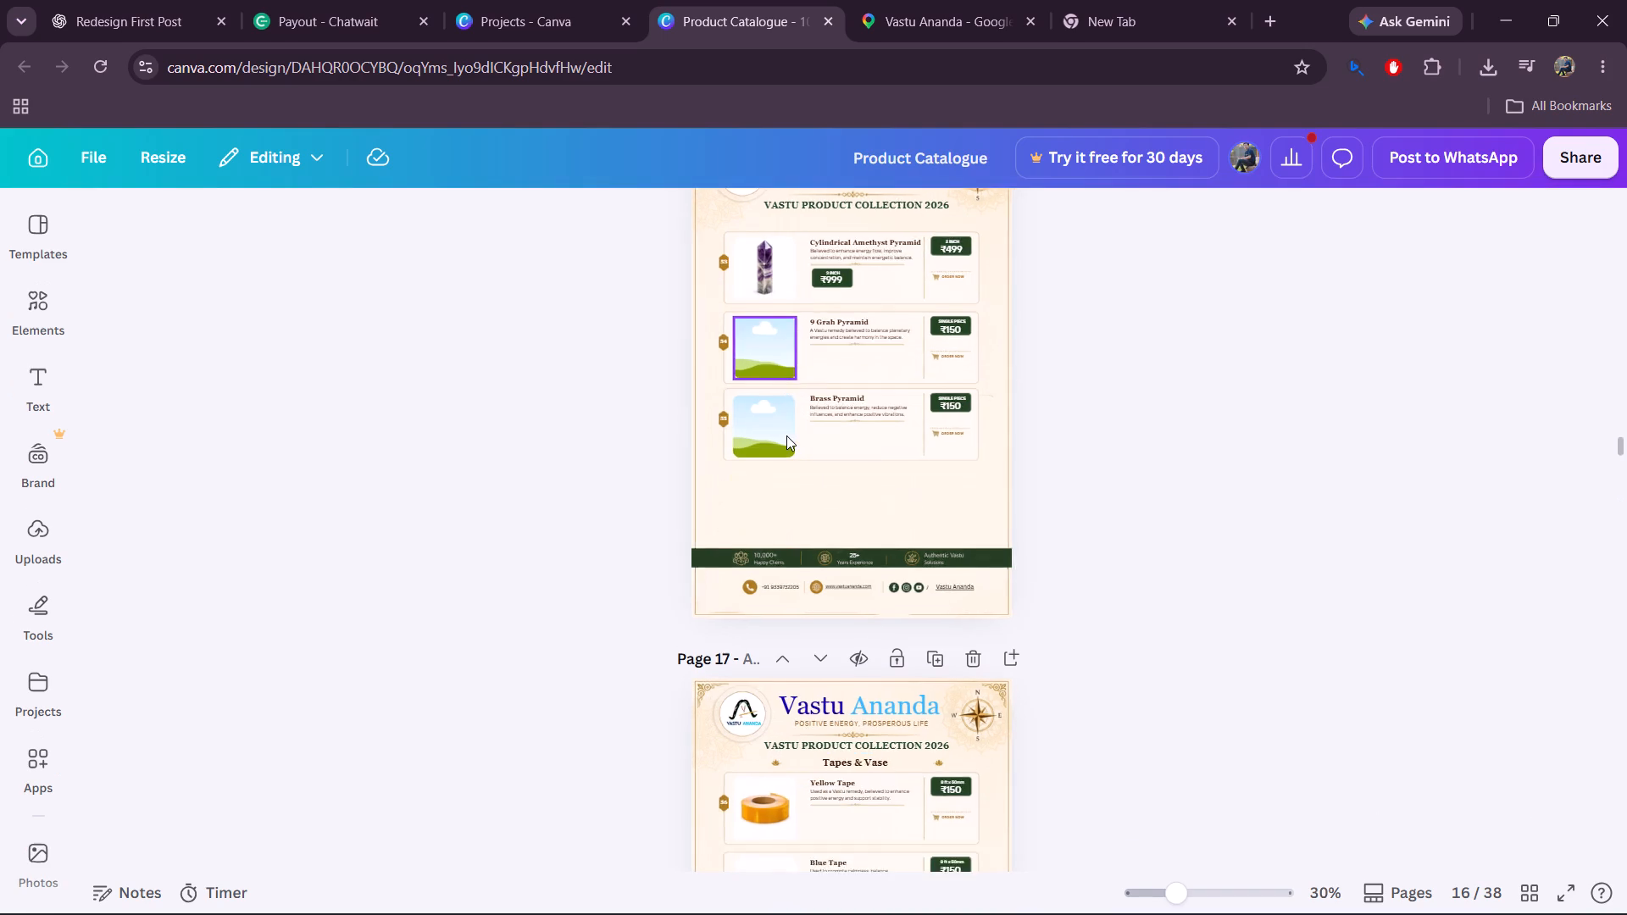
Delete the 9 Grah Pyramid and Brass Pyramid product entries from page 16, including their leftover heading and price label text.
{"action": "scroll", "coordinate": [786, 435], "scroll_direction": "up", "scroll_amount": 1}
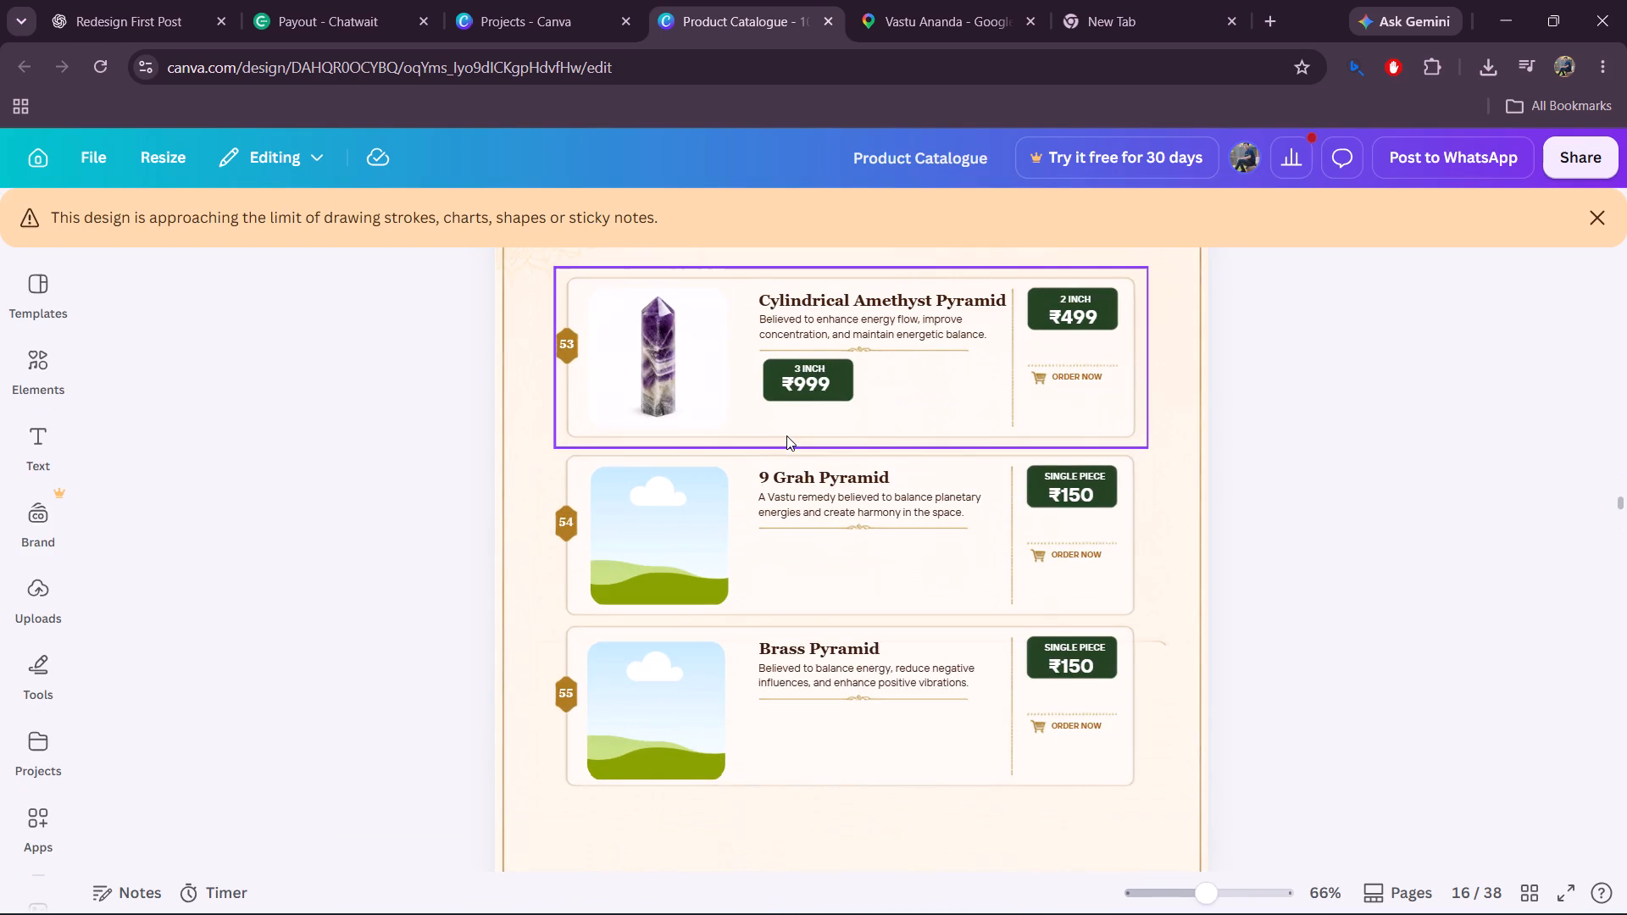
{"action": "left_click_drag", "start_coordinate": [1354, 514], "coordinate": [1334, 518]}
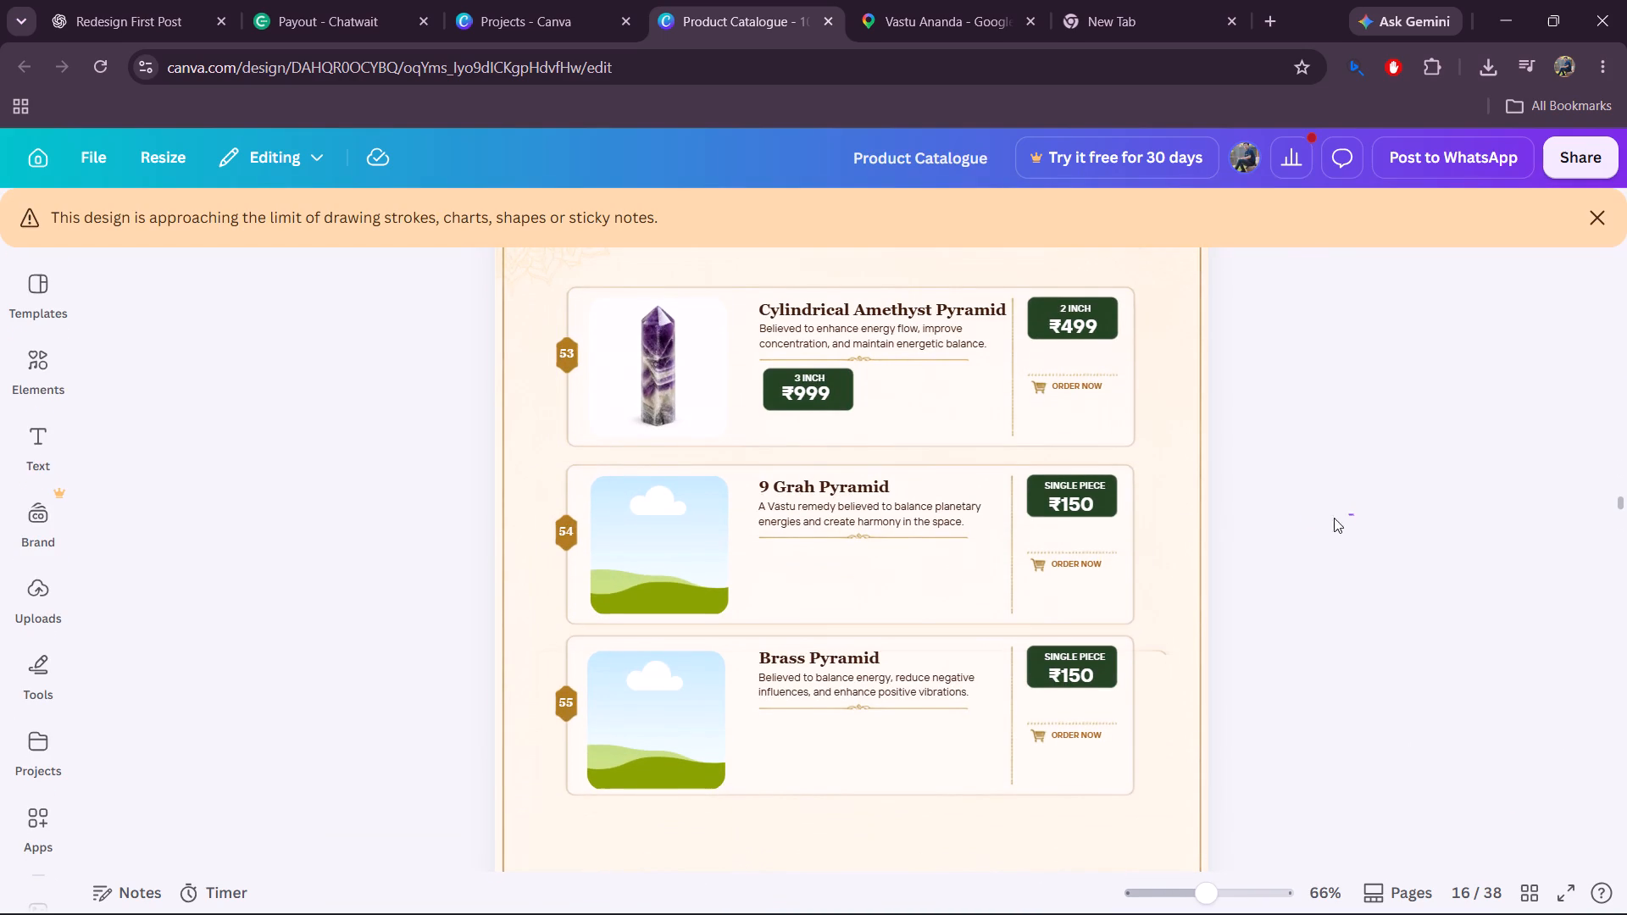
{"action": "left_click_drag", "start_coordinate": [1334, 518], "coordinate": [545, 557]}
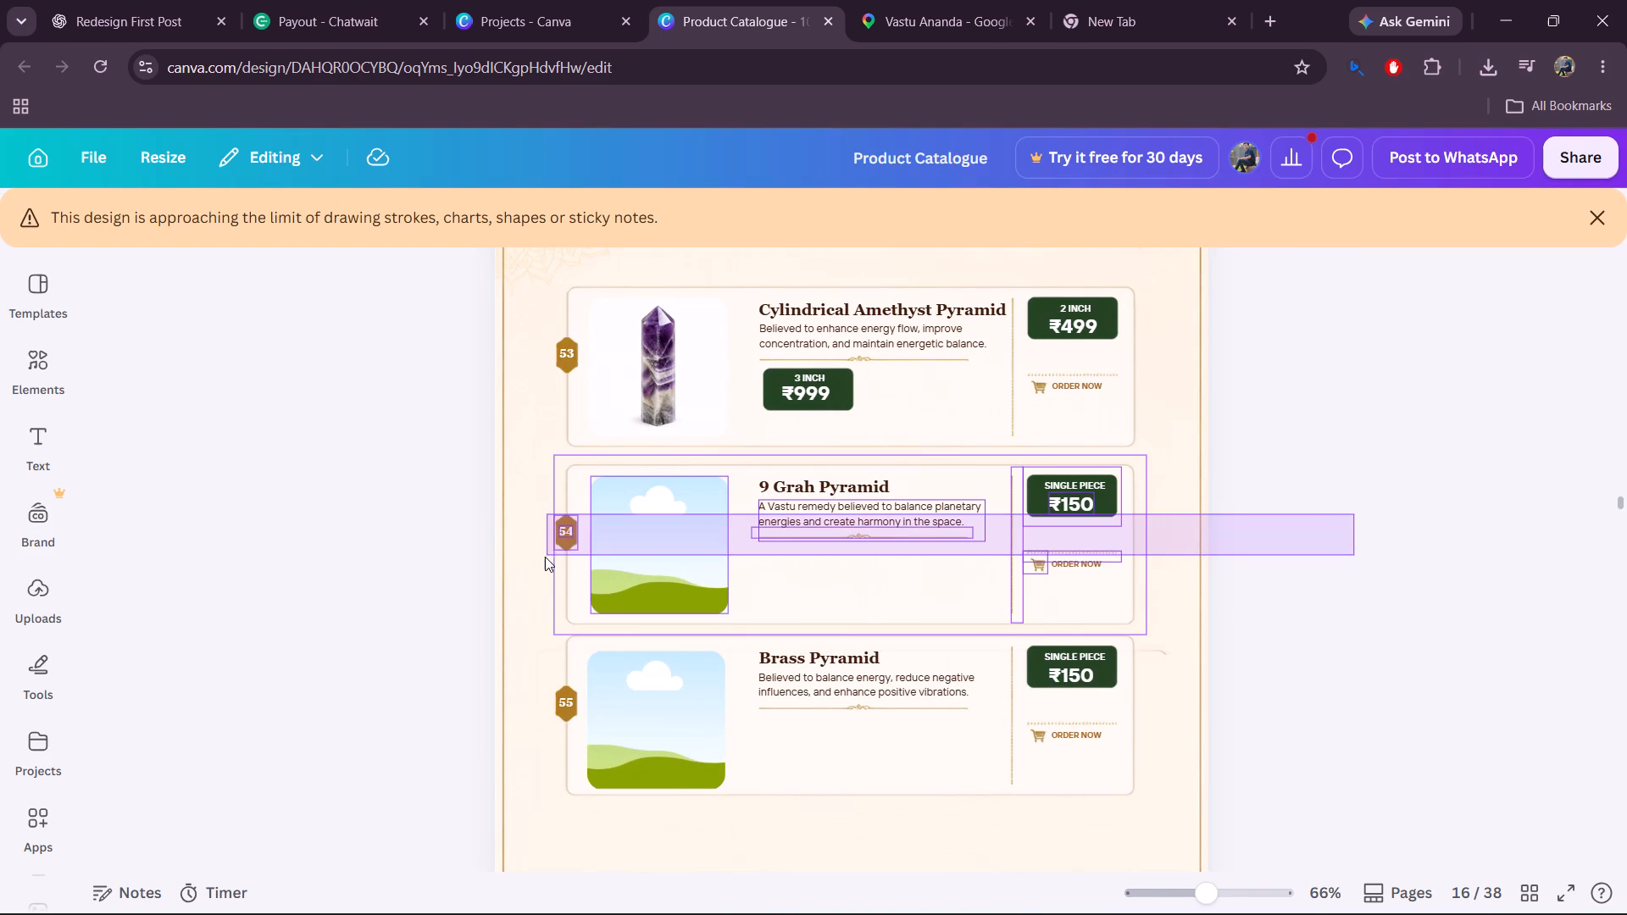
{"action": "left_click_drag", "start_coordinate": [545, 557], "coordinate": [547, 701]}
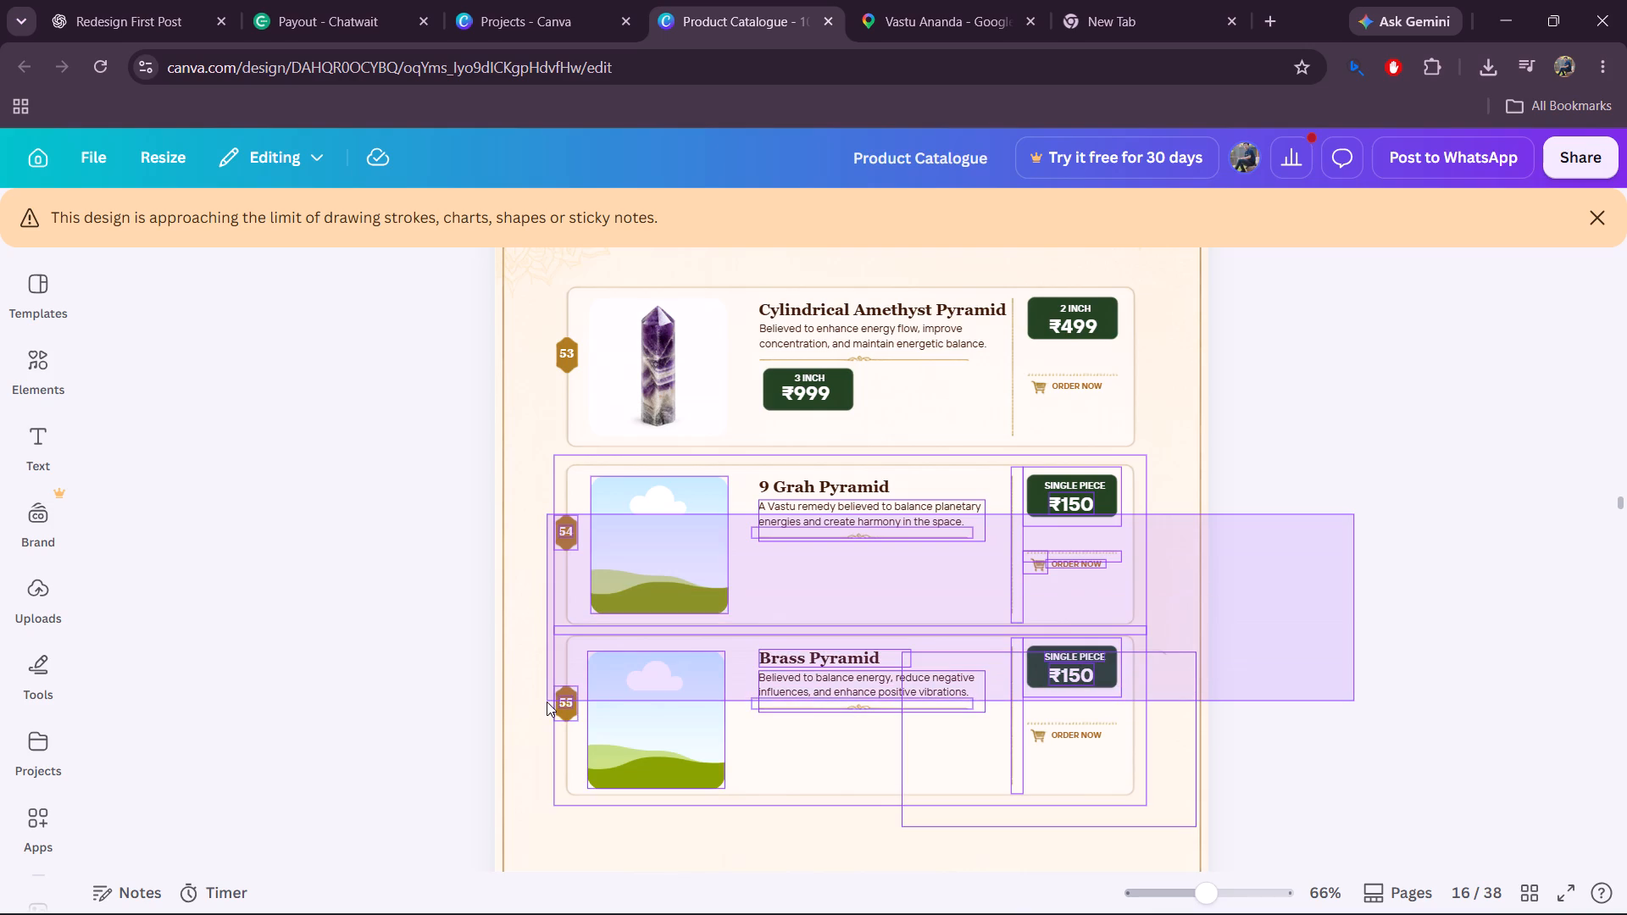
{"action": "left_click_drag", "start_coordinate": [547, 701], "coordinate": [550, 743]}
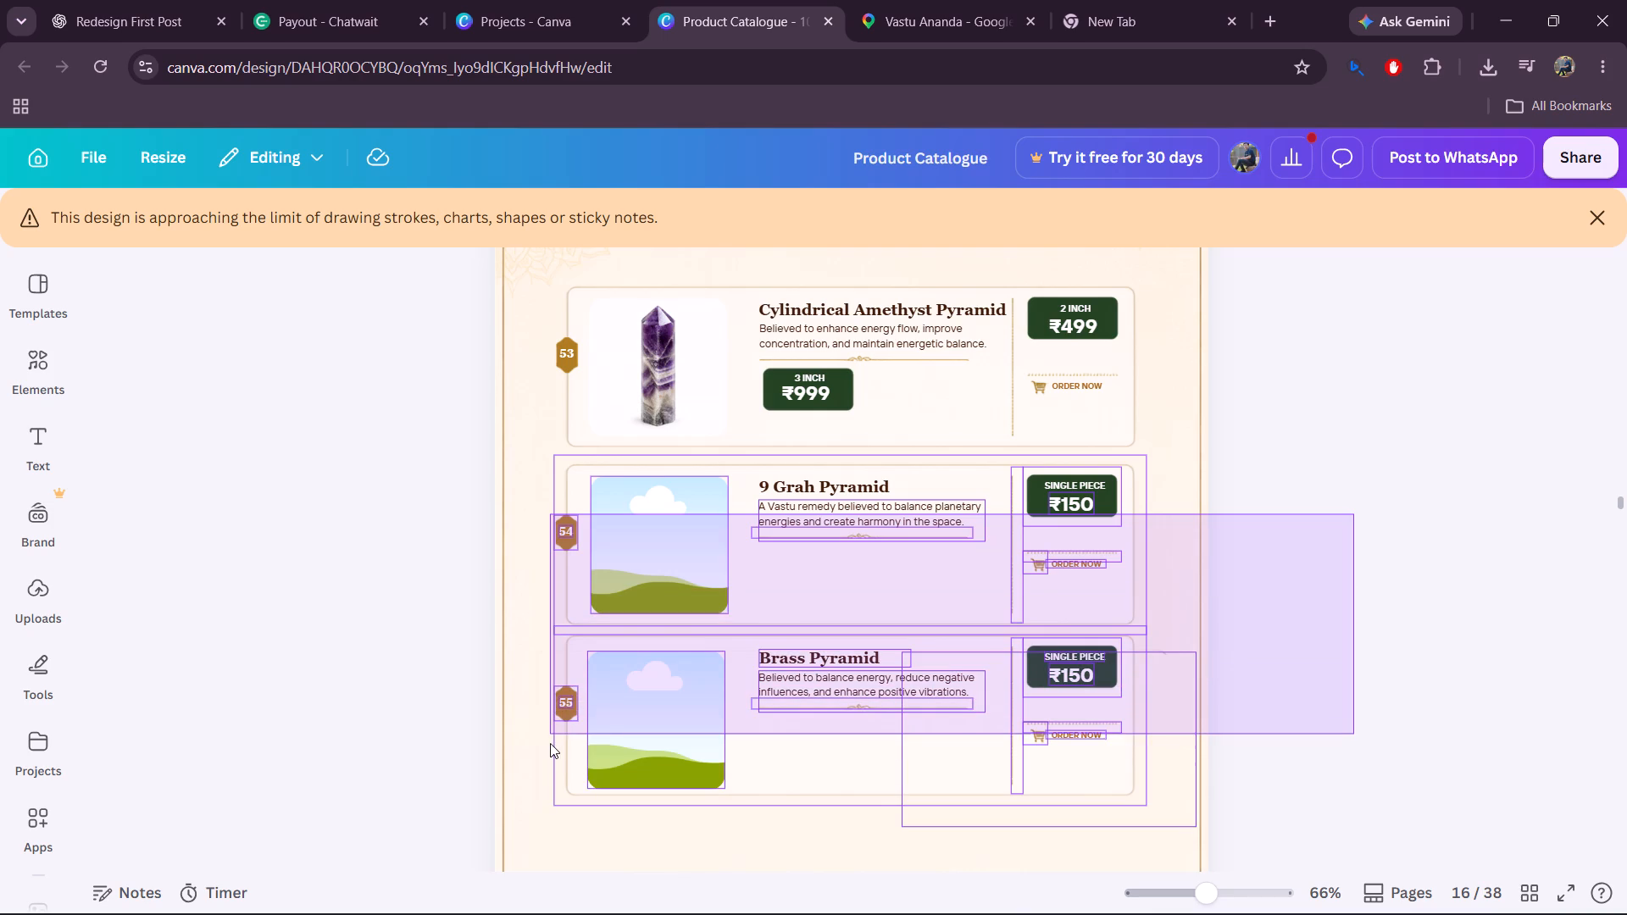
{"action": "left_click_drag", "start_coordinate": [550, 743], "coordinate": [518, 736]}
{"action": "key", "text": "Delete"}
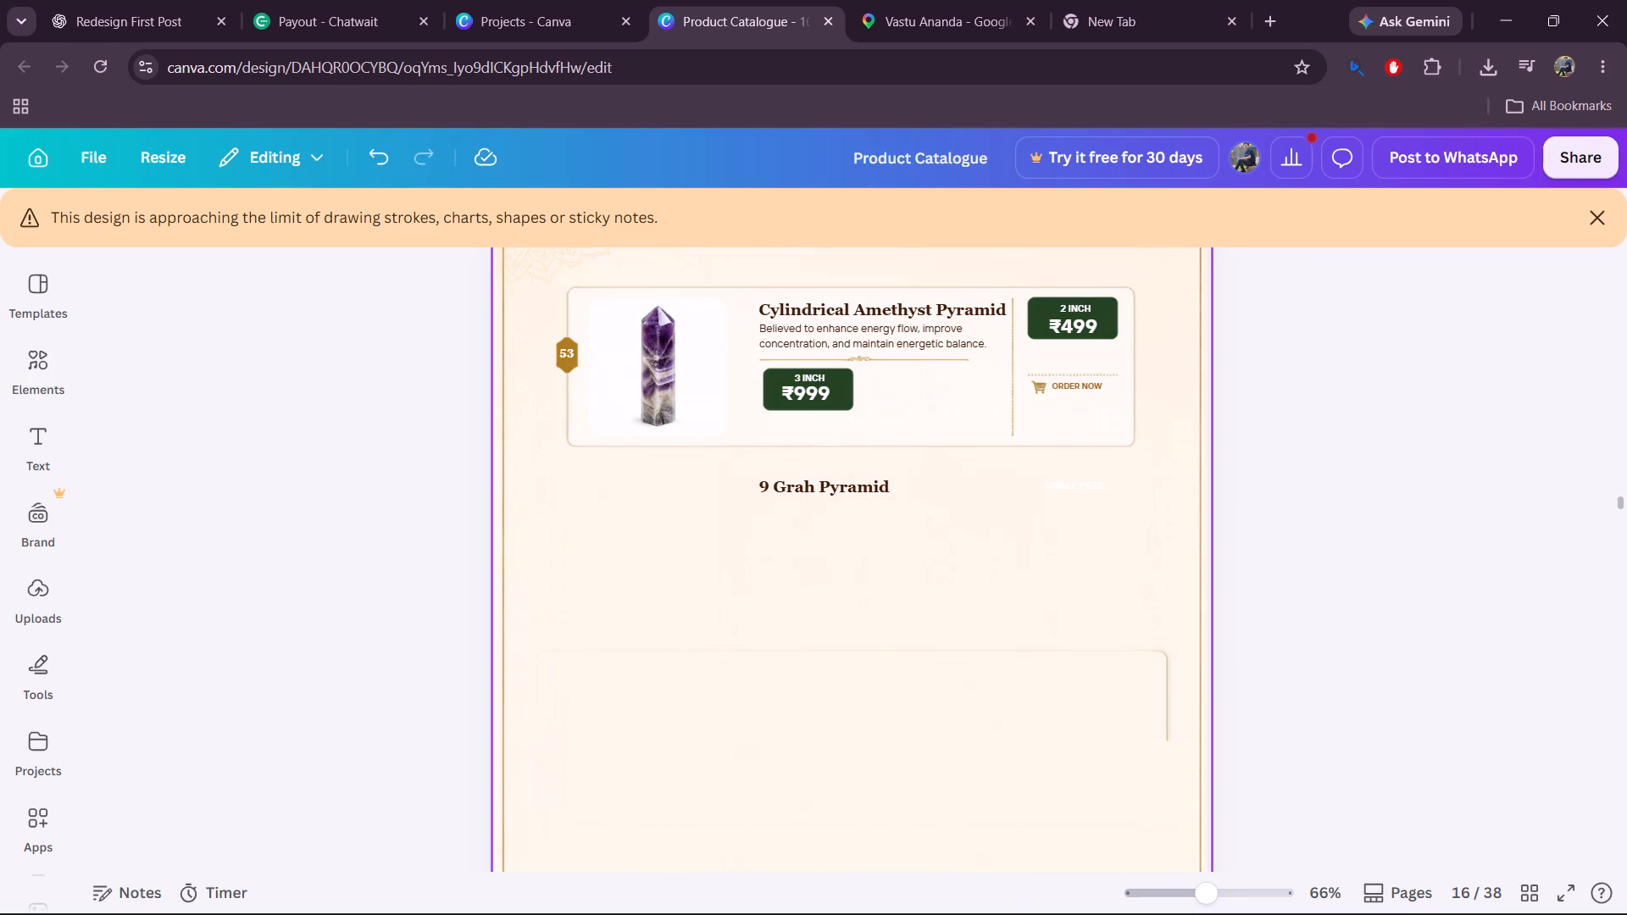
{"action": "left_click", "coordinate": [835, 487]}
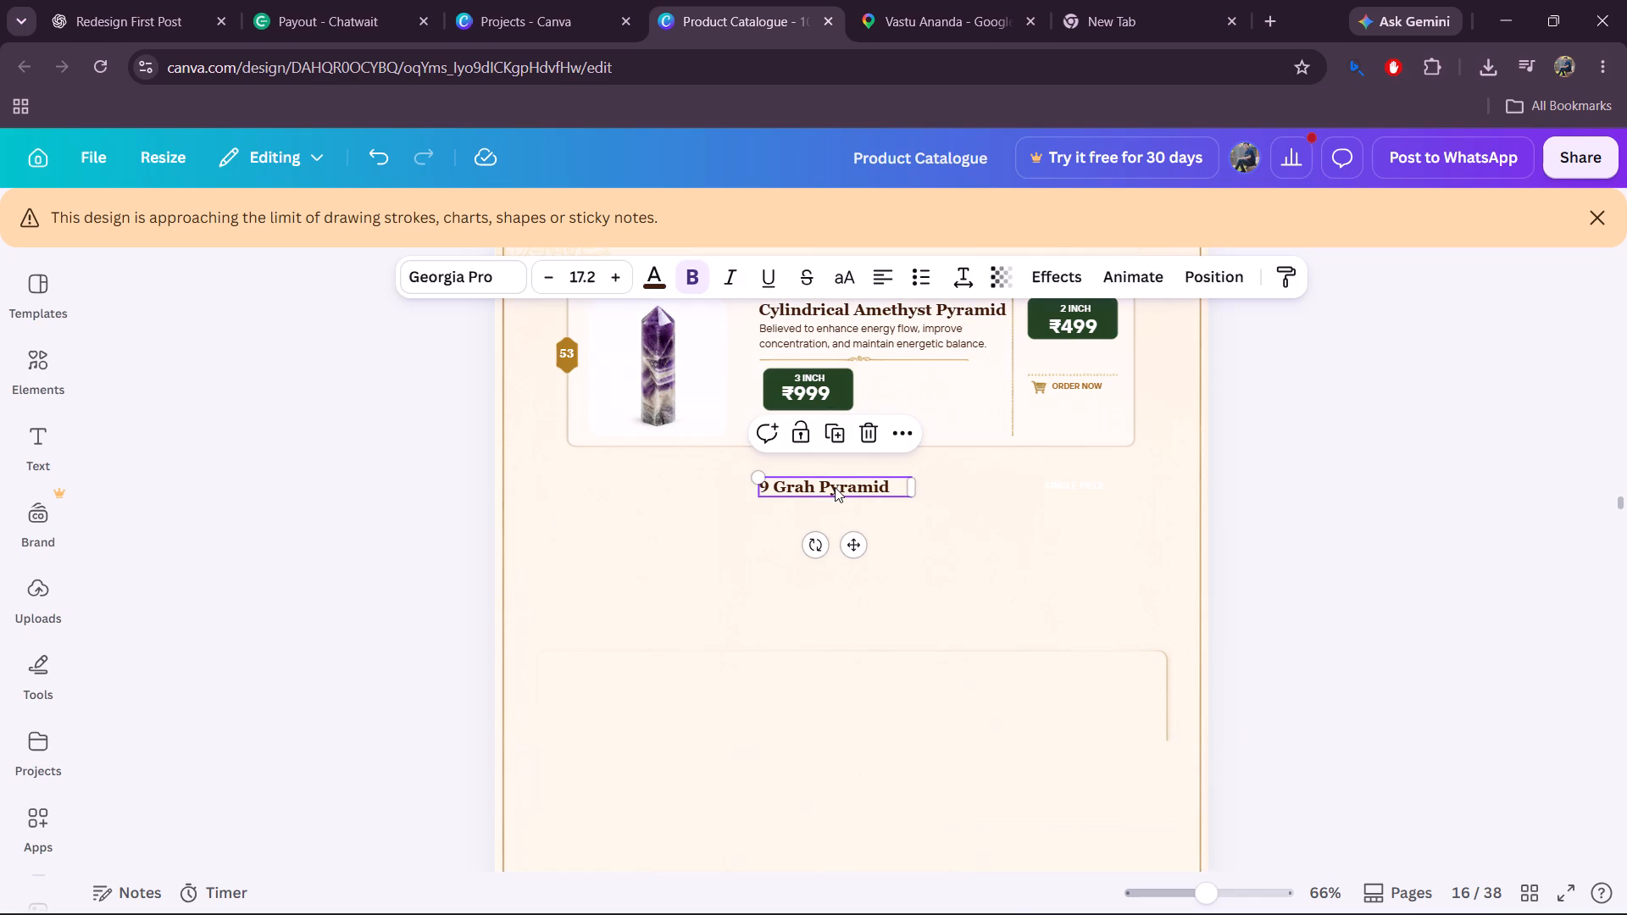
{"action": "key", "text": "Delete"}
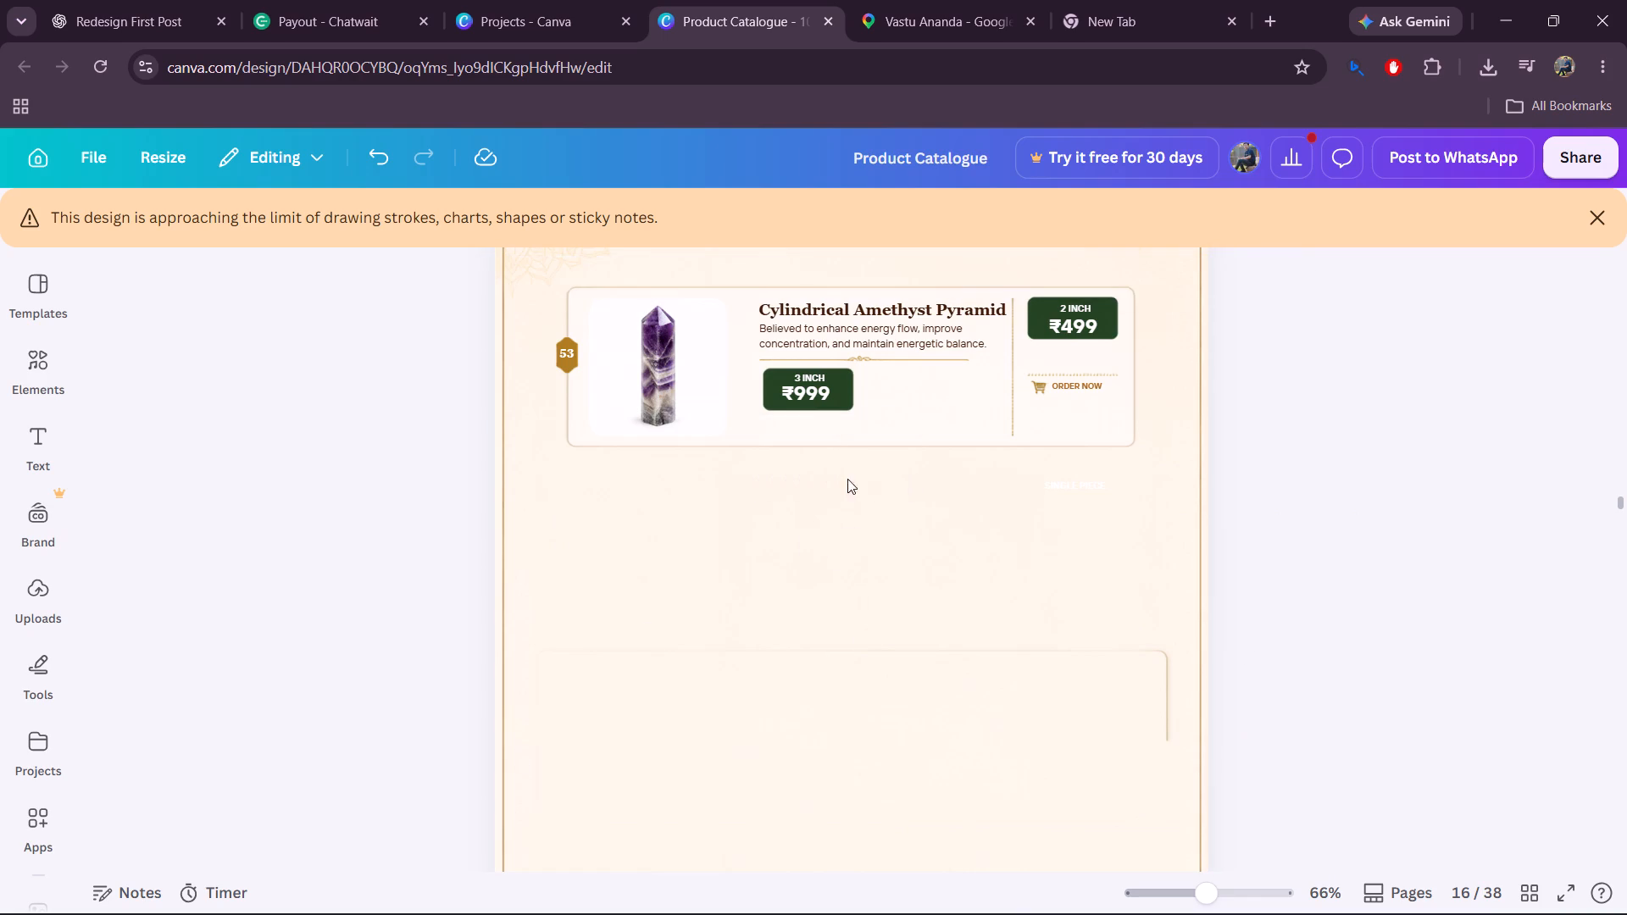
{"action": "left_click", "coordinate": [1080, 490]}
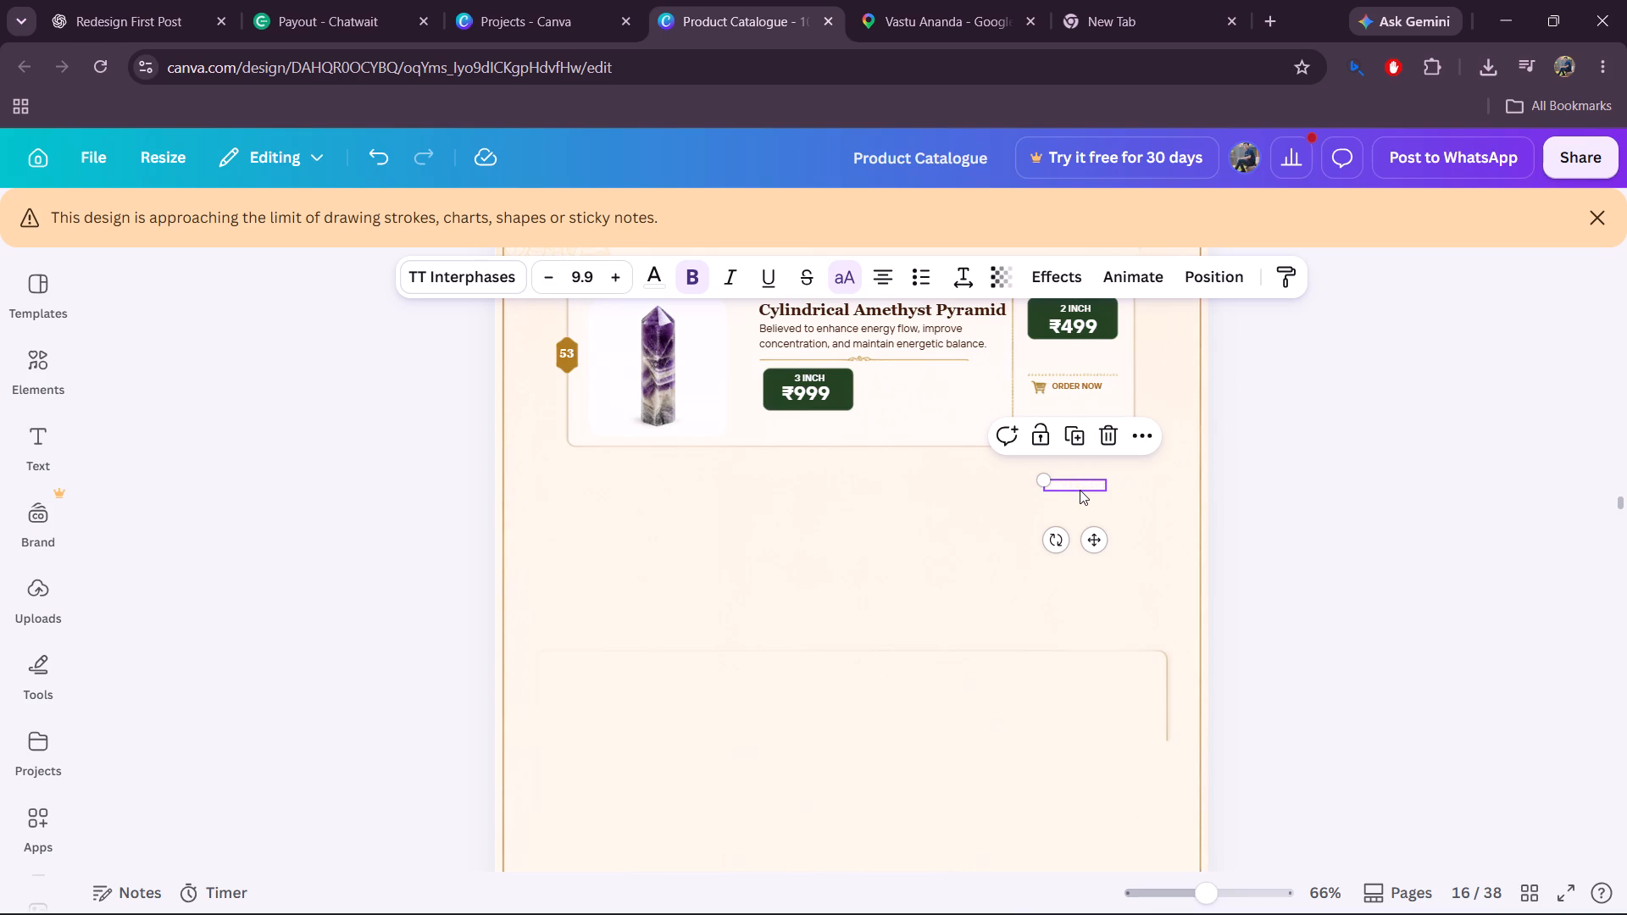
{"action": "key", "text": "Delete"}
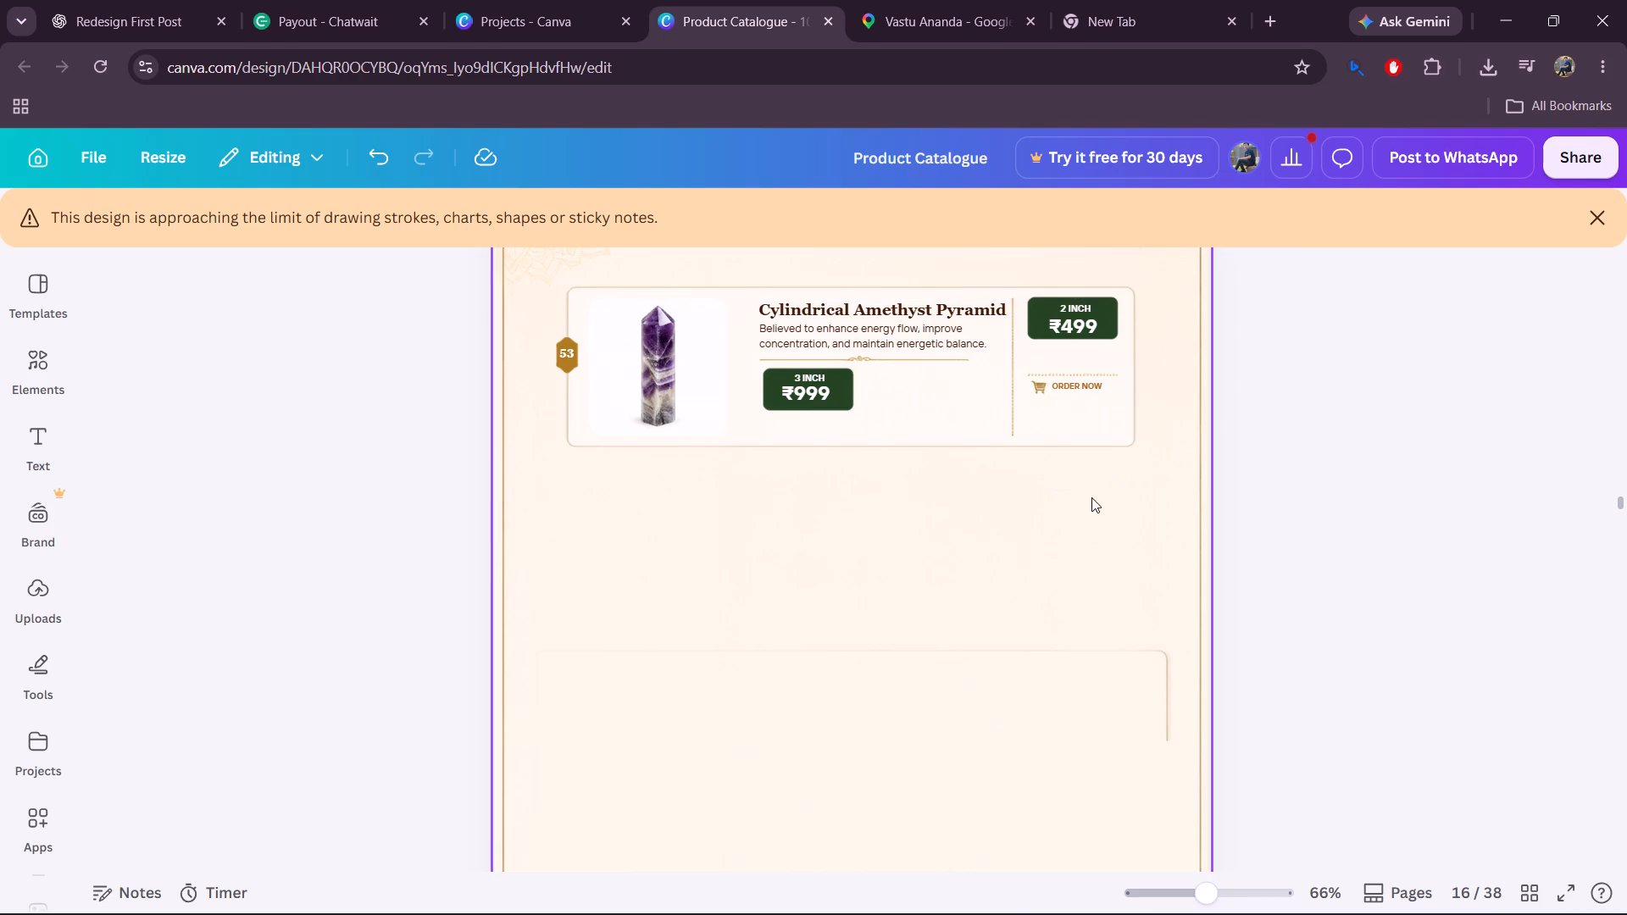
Set up a drawing marker with the cream background colour sampled from page 16 and a heavier stroke weight.
{"action": "scroll", "coordinate": [1073, 518], "scroll_direction": "down", "scroll_amount": 1}
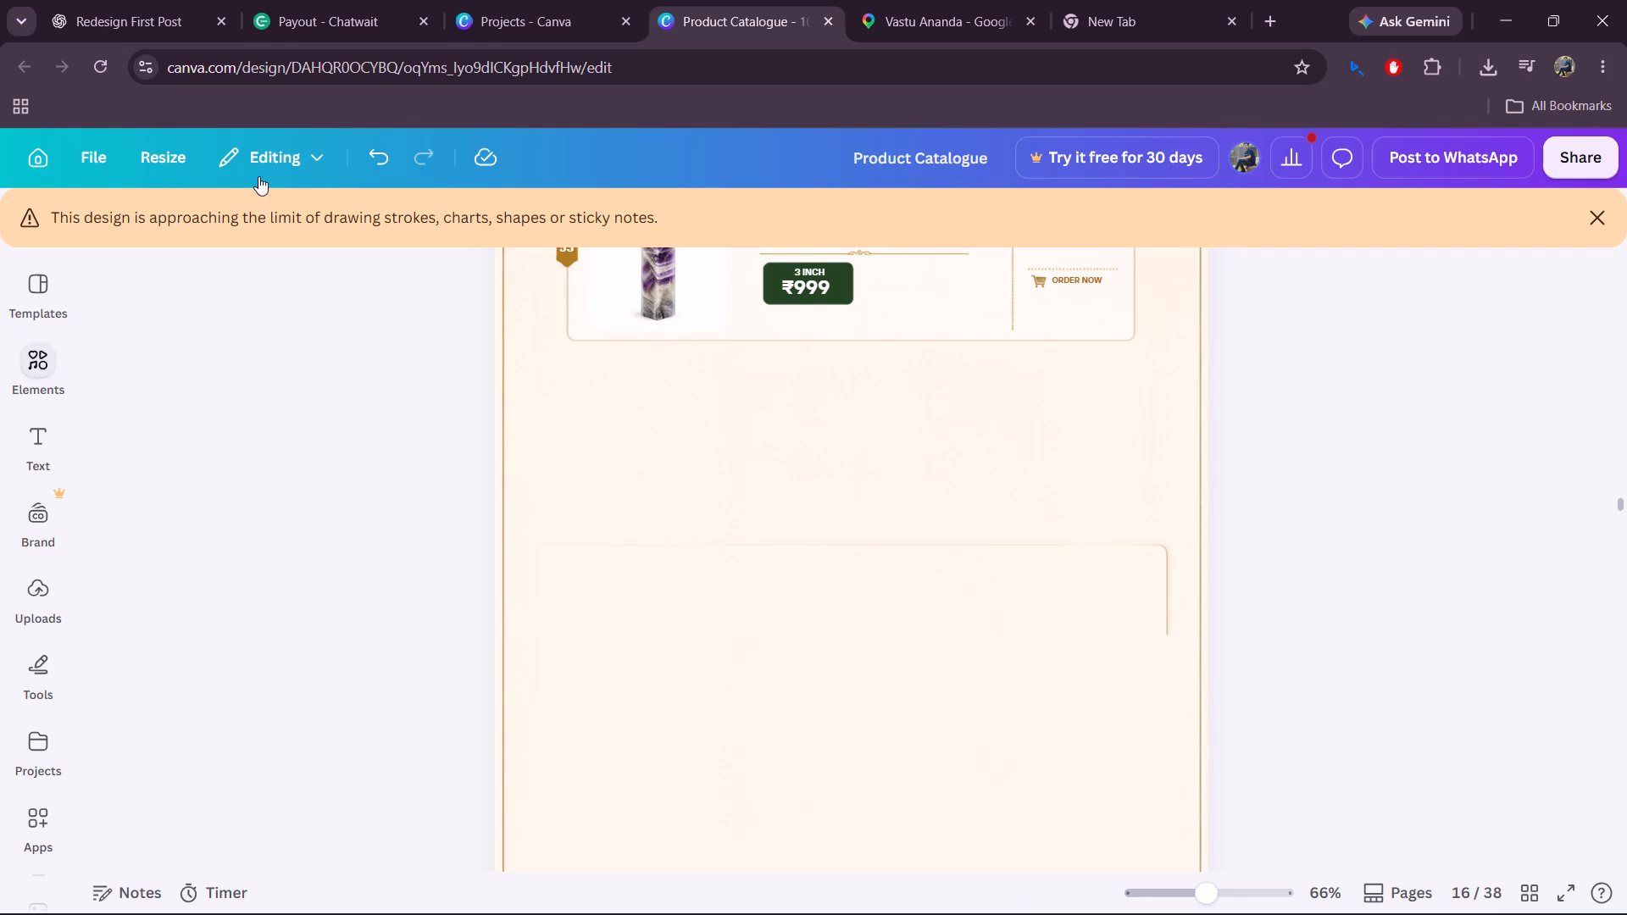
{"action": "left_click", "coordinate": [25, 657]}
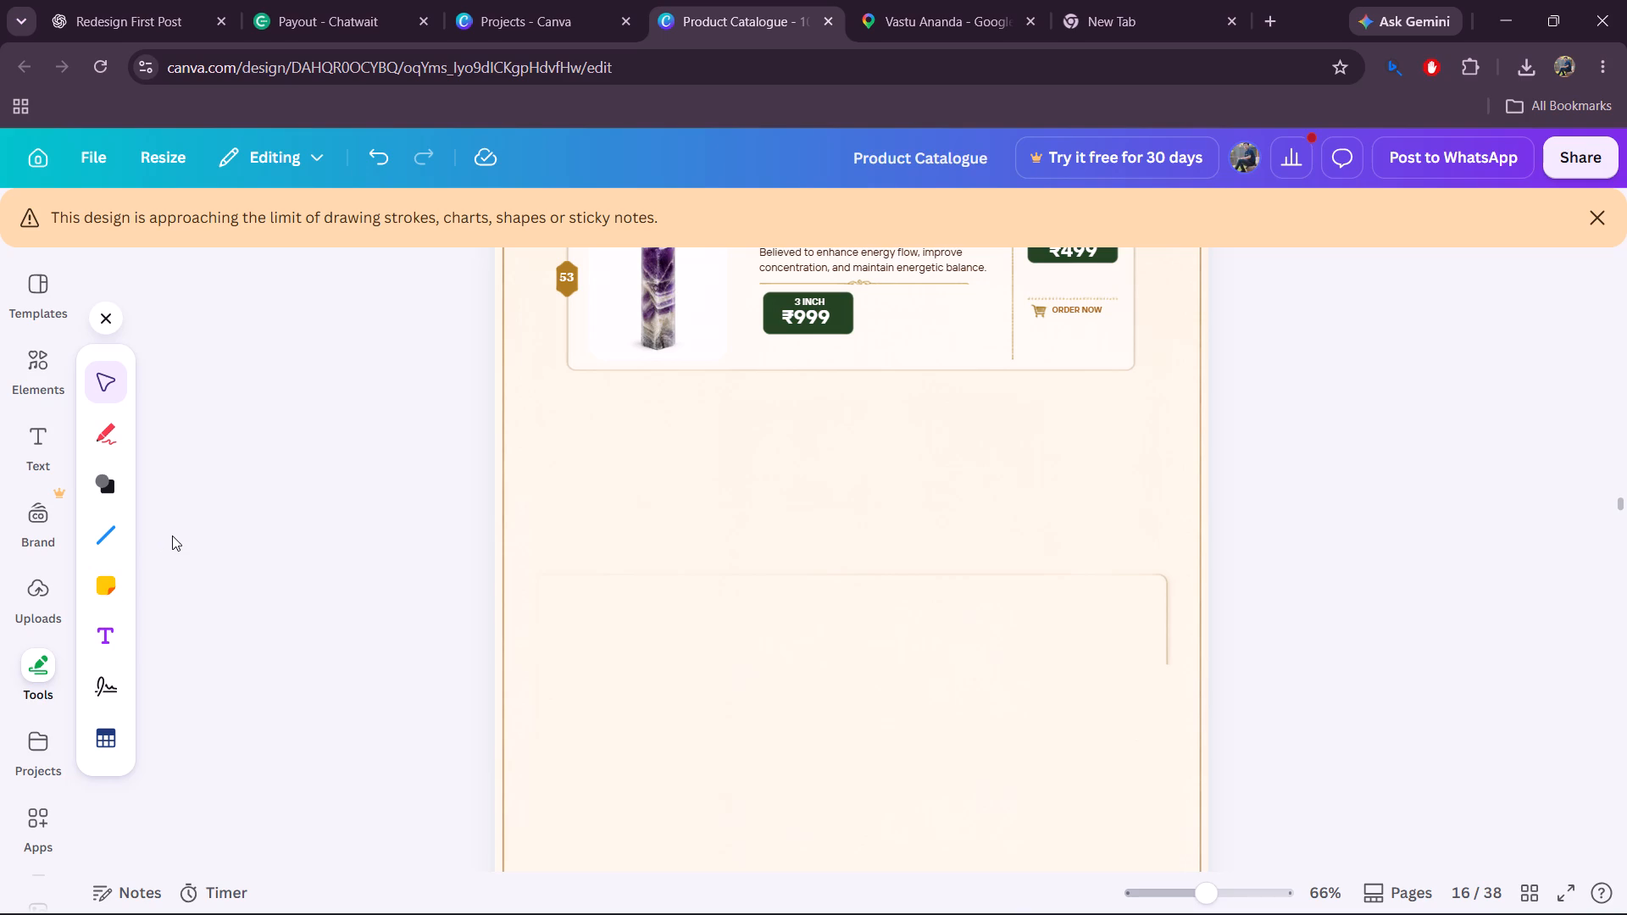
{"action": "left_click", "coordinate": [113, 444]}
{"action": "left_click", "coordinate": [166, 632]}
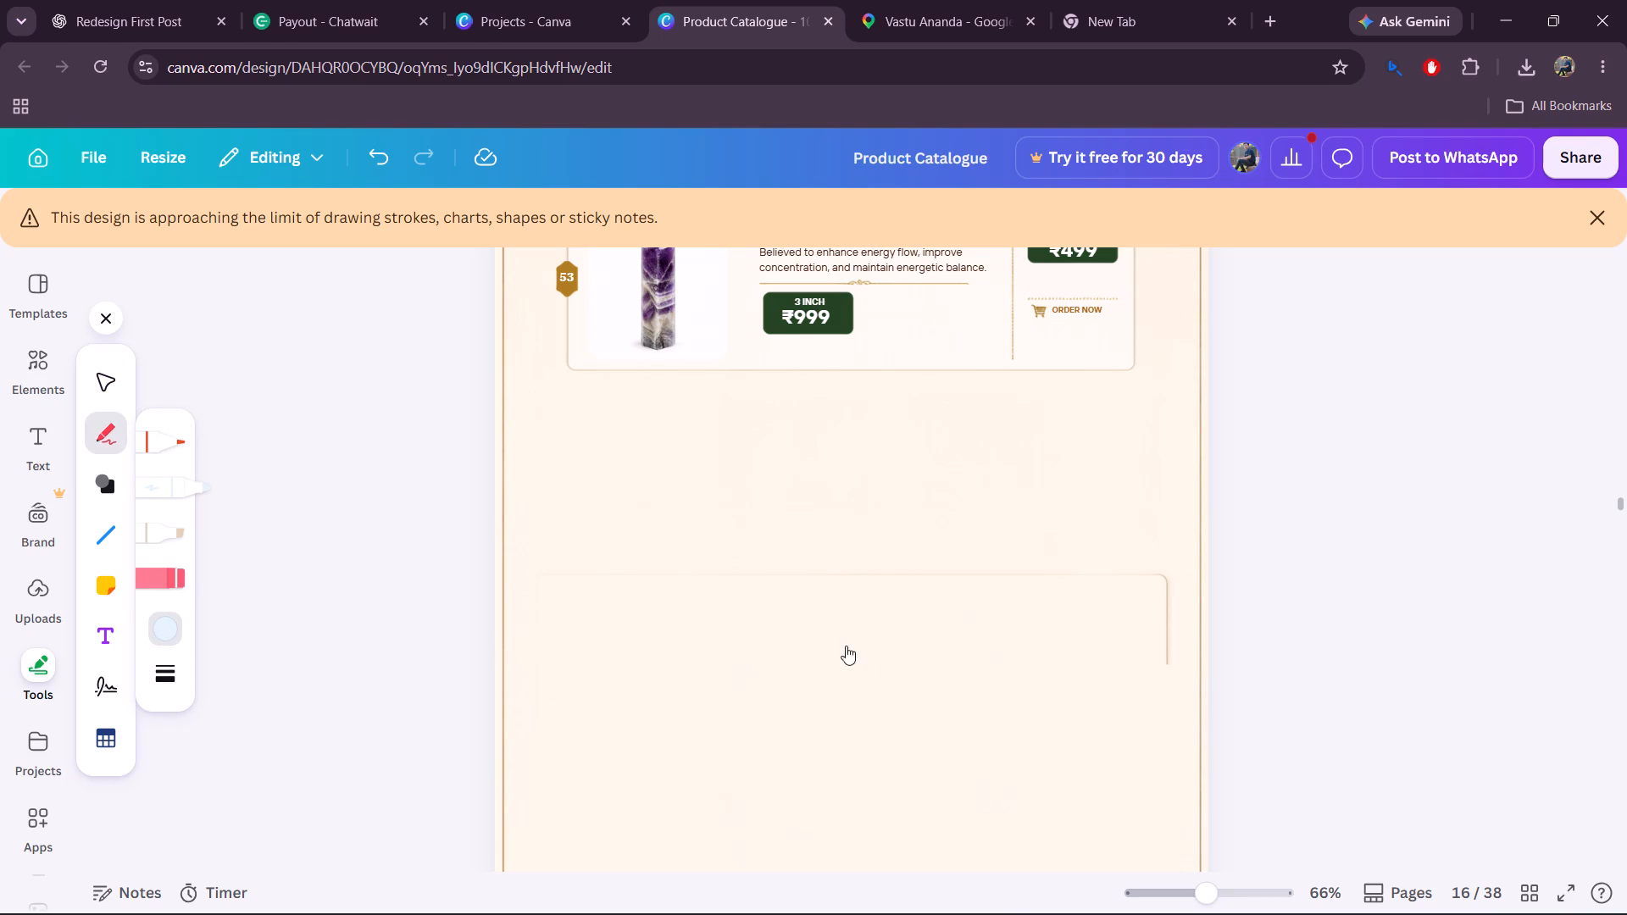
{"action": "left_click", "coordinate": [297, 735]}
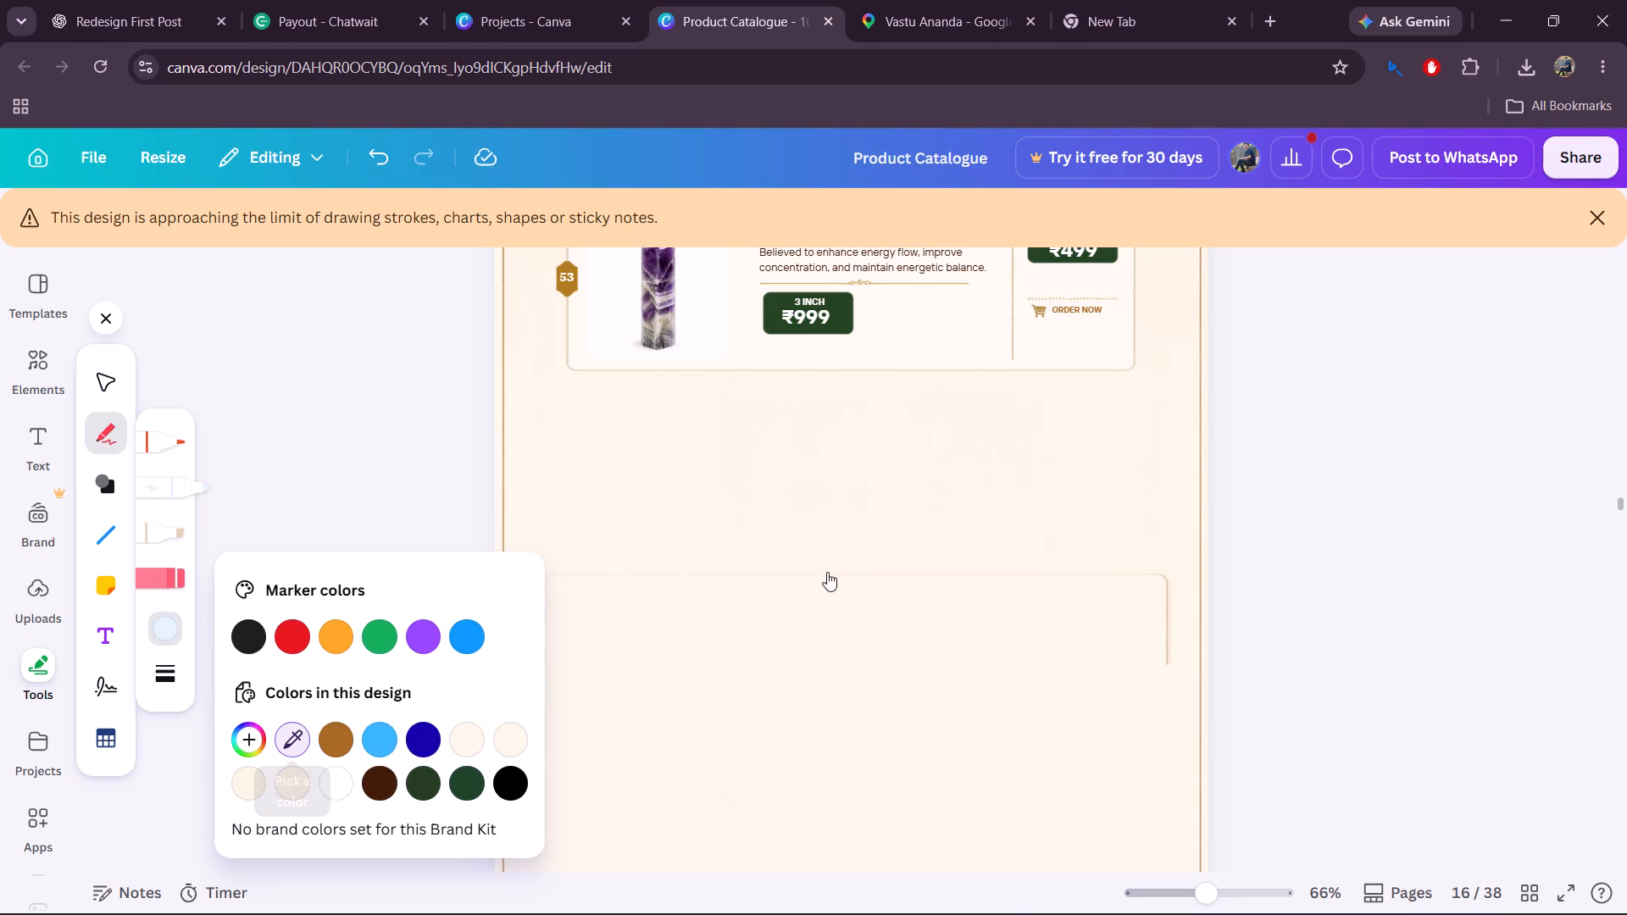
{"action": "left_click", "coordinate": [825, 519]}
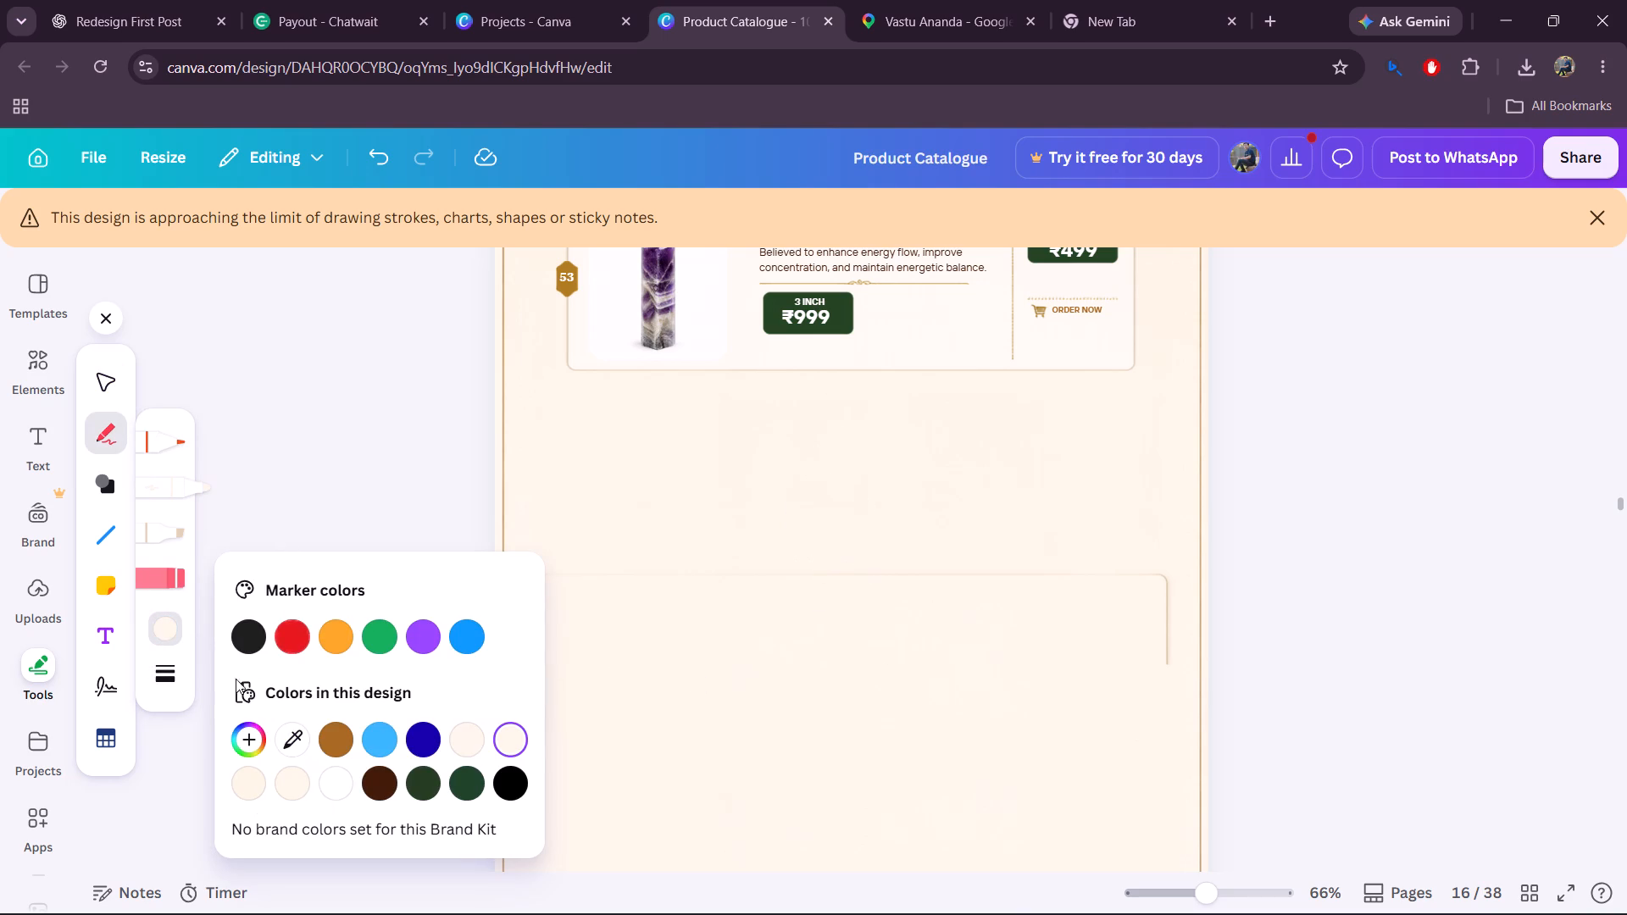
{"action": "left_click", "coordinate": [165, 680]}
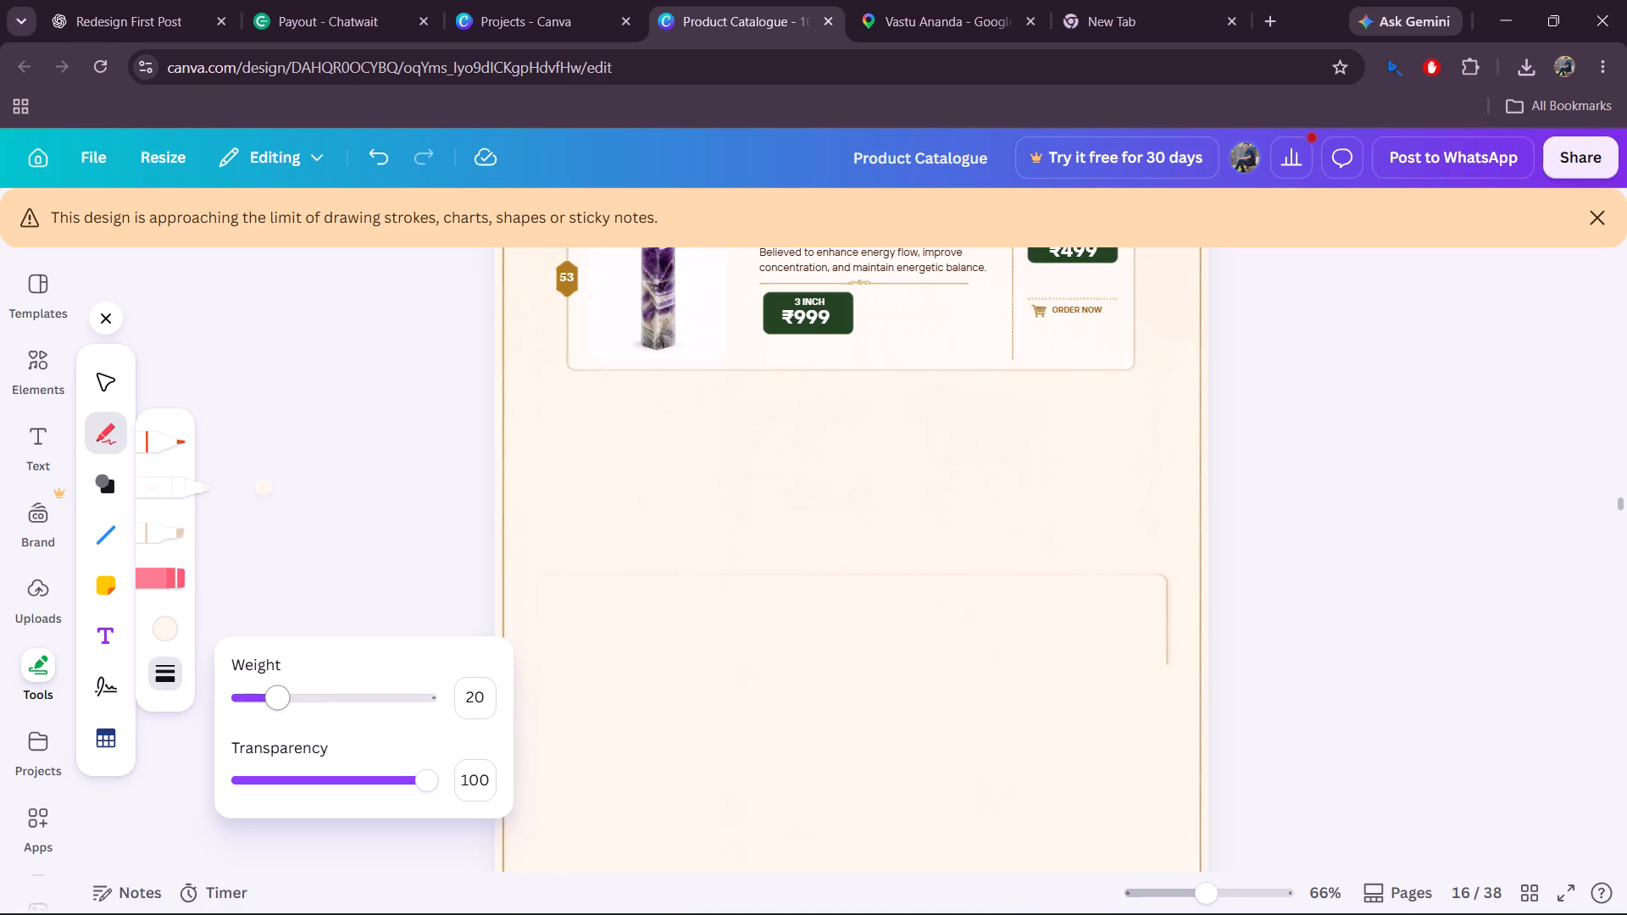
{"action": "left_click_drag", "start_coordinate": [291, 704], "coordinate": [335, 711]}
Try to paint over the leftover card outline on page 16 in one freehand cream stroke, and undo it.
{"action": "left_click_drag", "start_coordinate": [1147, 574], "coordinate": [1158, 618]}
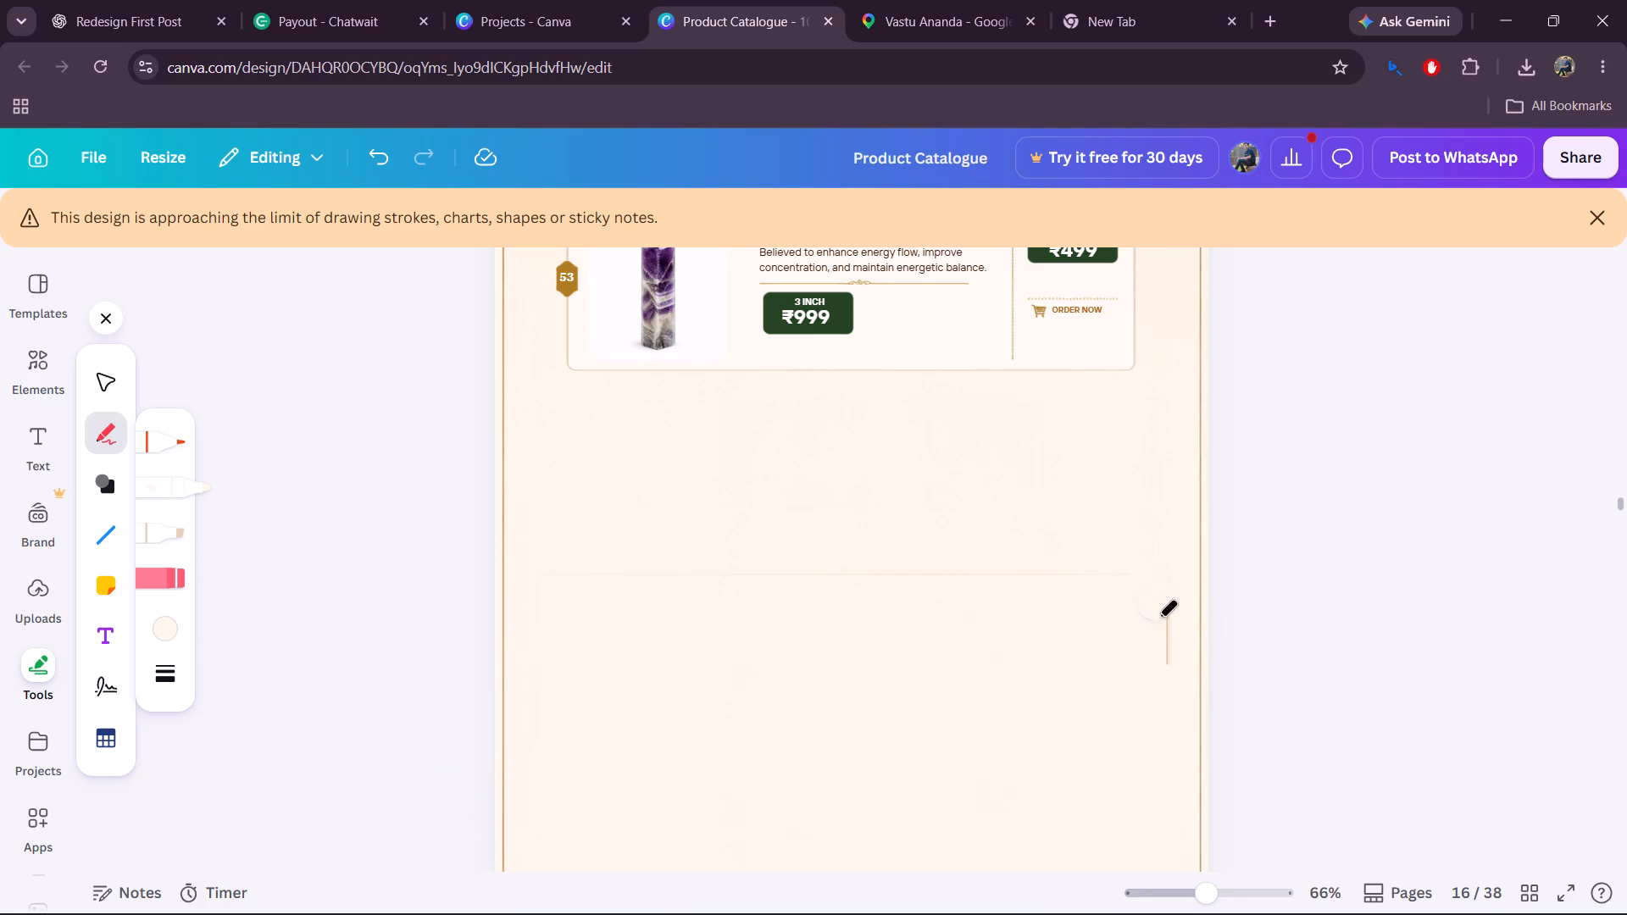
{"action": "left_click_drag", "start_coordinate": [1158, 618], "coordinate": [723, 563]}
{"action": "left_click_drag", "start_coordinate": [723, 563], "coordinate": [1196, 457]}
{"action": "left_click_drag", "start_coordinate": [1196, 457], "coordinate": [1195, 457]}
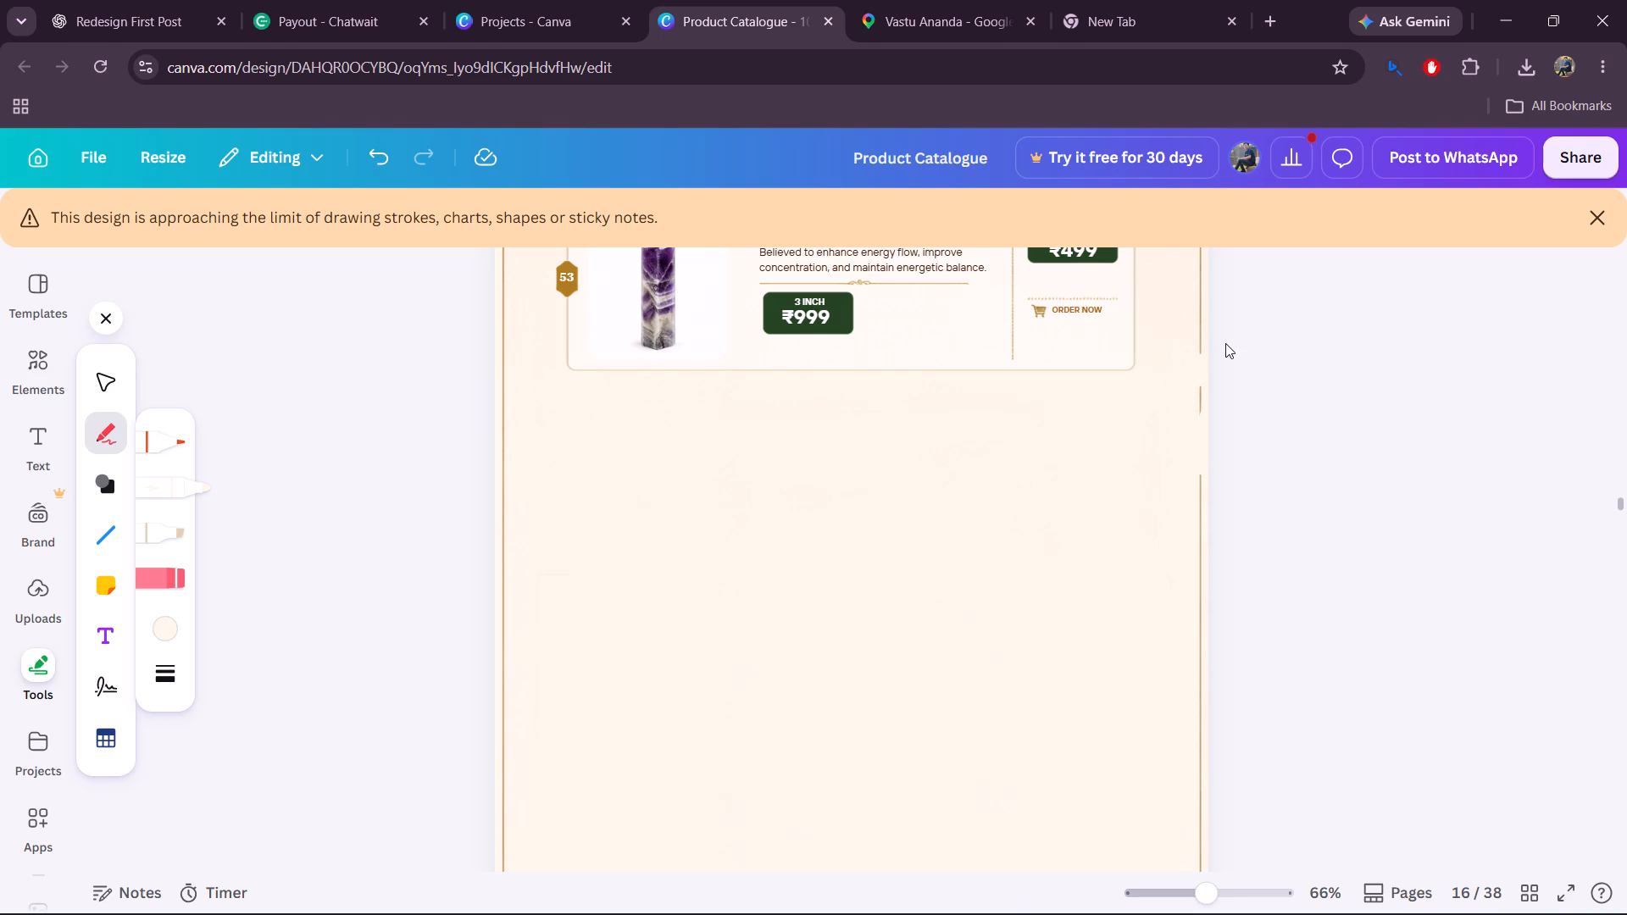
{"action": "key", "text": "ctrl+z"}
Paint over the leftover card outline and faint marks below the Cylindrical Amethyst Pyramid on page 16 with separate cream marker strokes.
{"action": "left_click_drag", "start_coordinate": [598, 575], "coordinate": [1119, 575]}
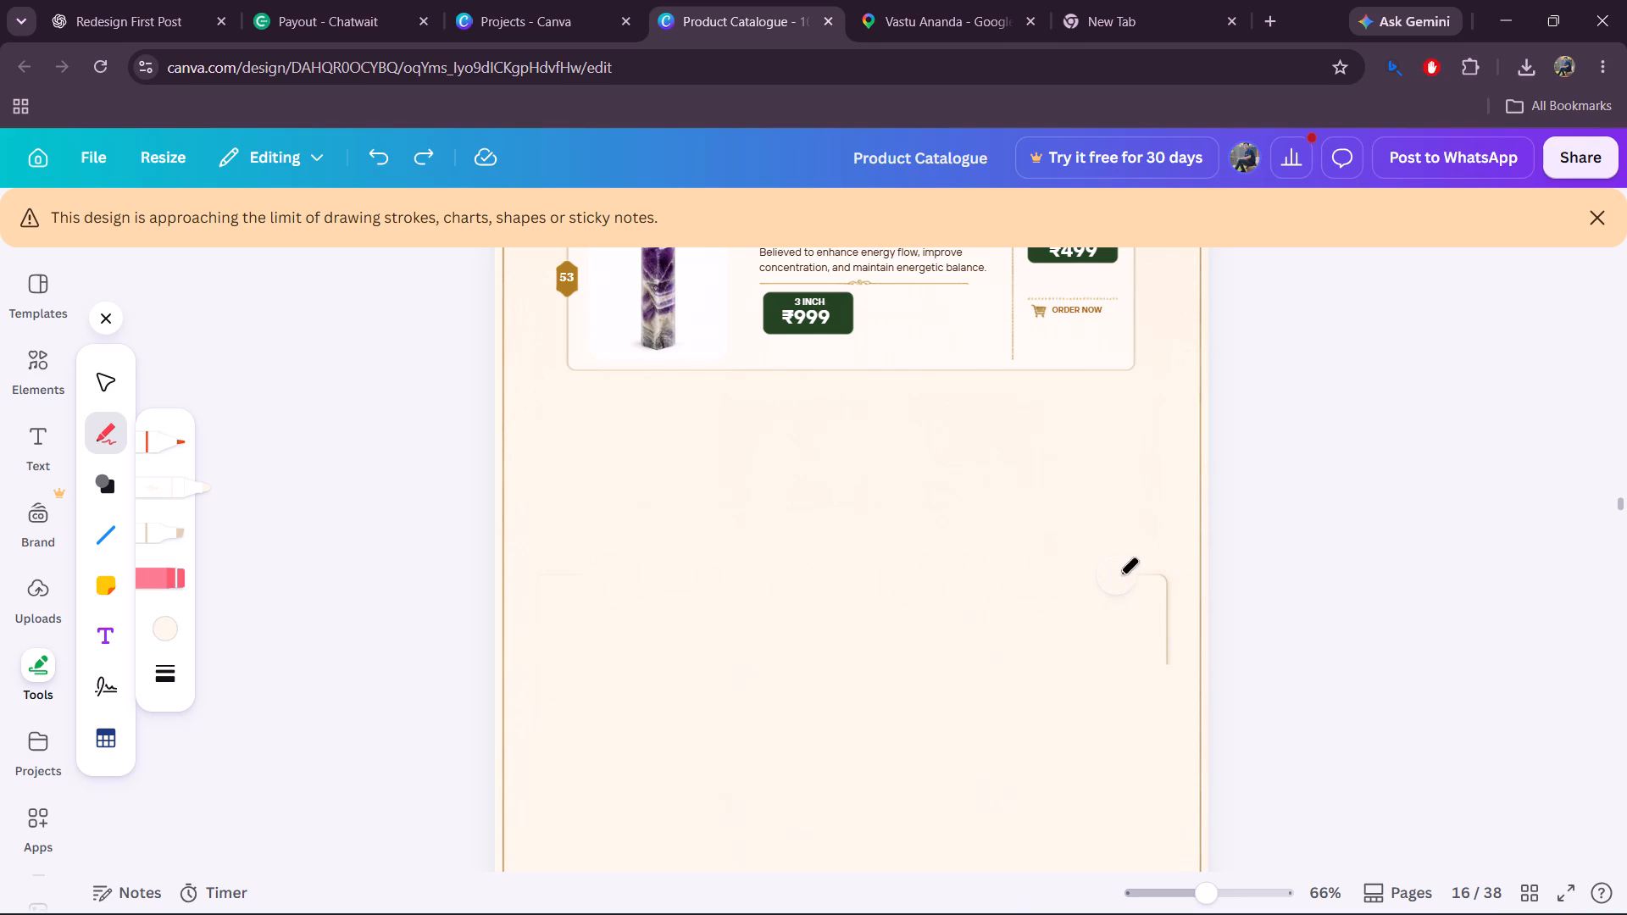
{"action": "left_click_drag", "start_coordinate": [1119, 575], "coordinate": [1168, 667]}
{"action": "scroll", "coordinate": [856, 744], "scroll_direction": "down", "scroll_amount": 1}
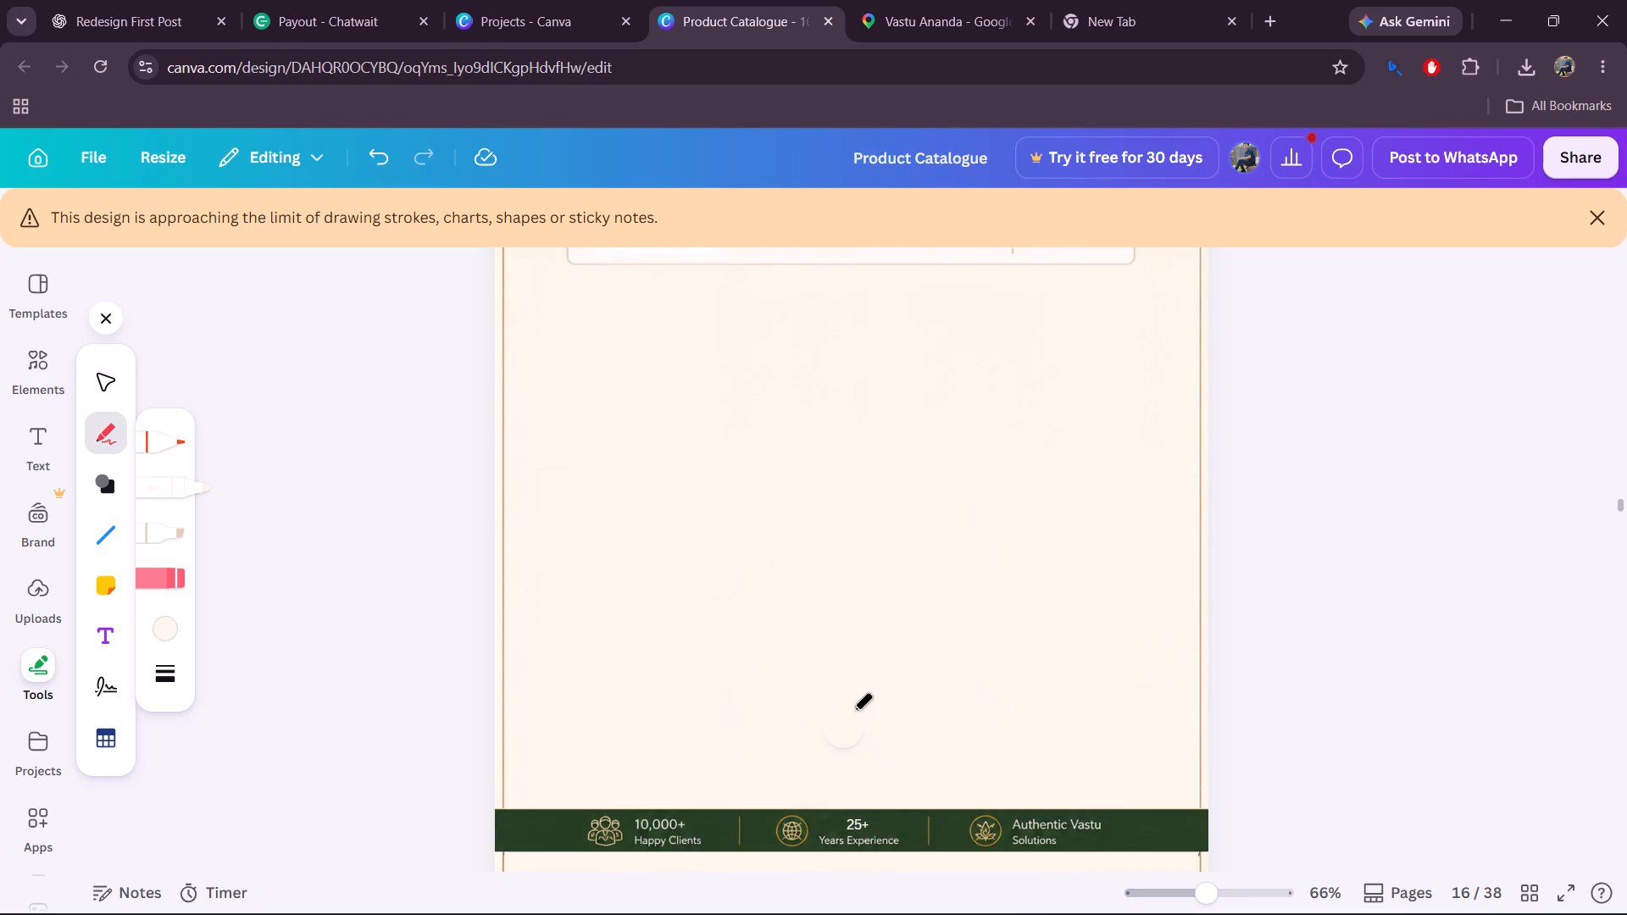
{"action": "left_click_drag", "start_coordinate": [1106, 513], "coordinate": [1041, 522]}
{"action": "scroll", "coordinate": [969, 552], "scroll_direction": "up", "scroll_amount": 1}
{"action": "left_click_drag", "start_coordinate": [614, 423], "coordinate": [1071, 420]}
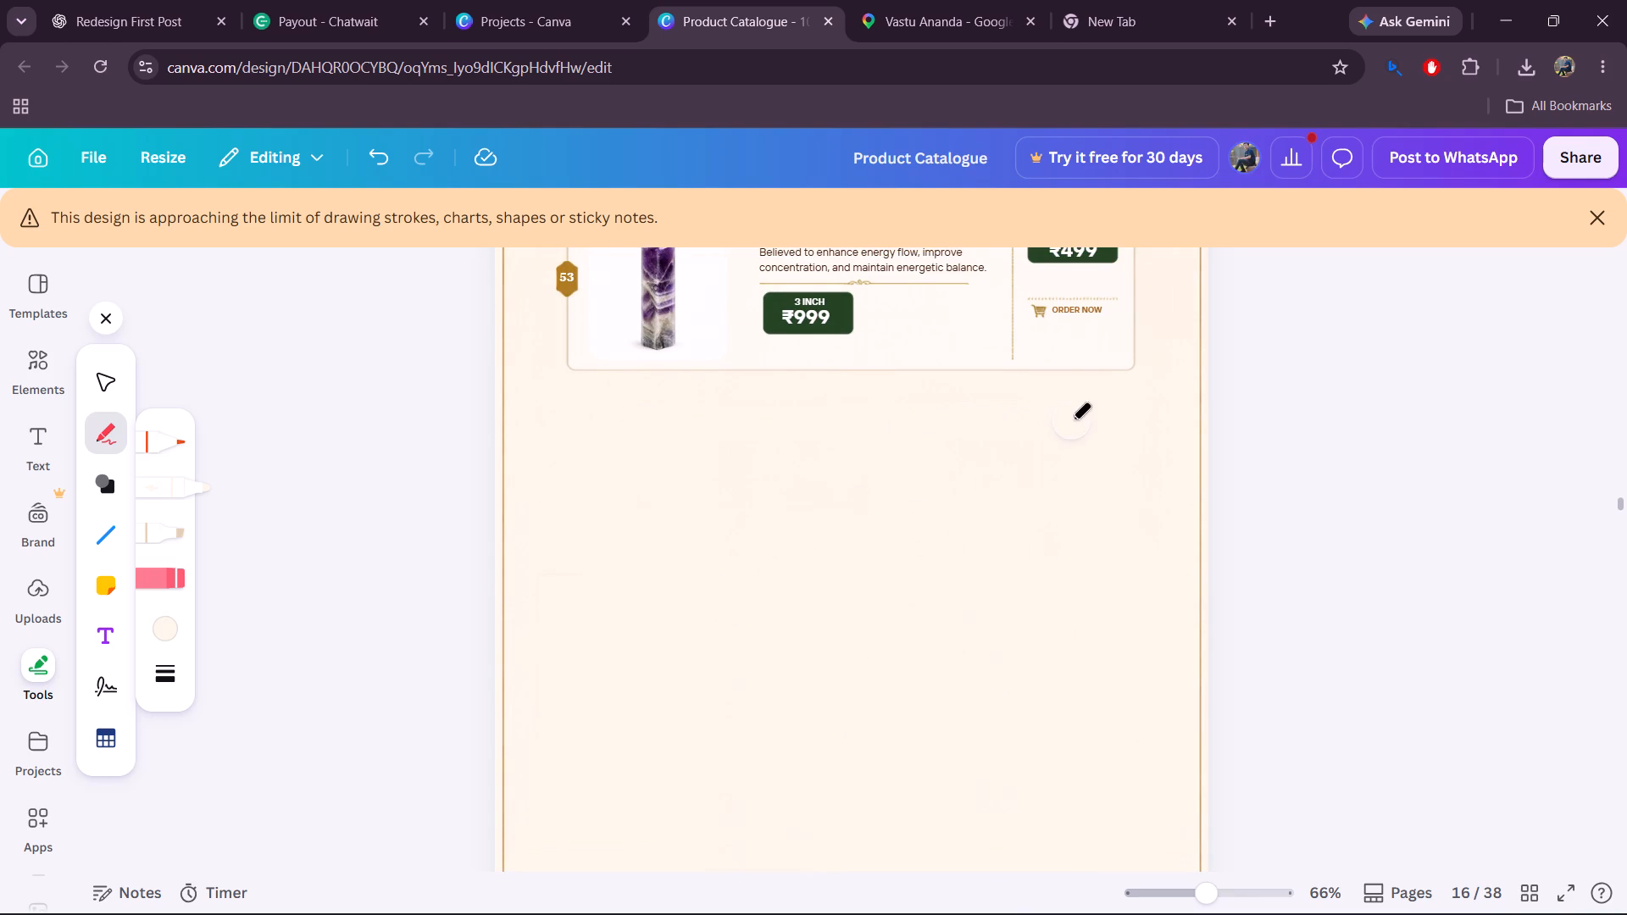
{"action": "scroll", "coordinate": [1041, 473], "scroll_direction": "down", "scroll_amount": 3}
{"action": "left_click_drag", "start_coordinate": [714, 475], "coordinate": [1030, 480]}
{"action": "scroll", "coordinate": [980, 489], "scroll_direction": "up", "scroll_amount": 4}
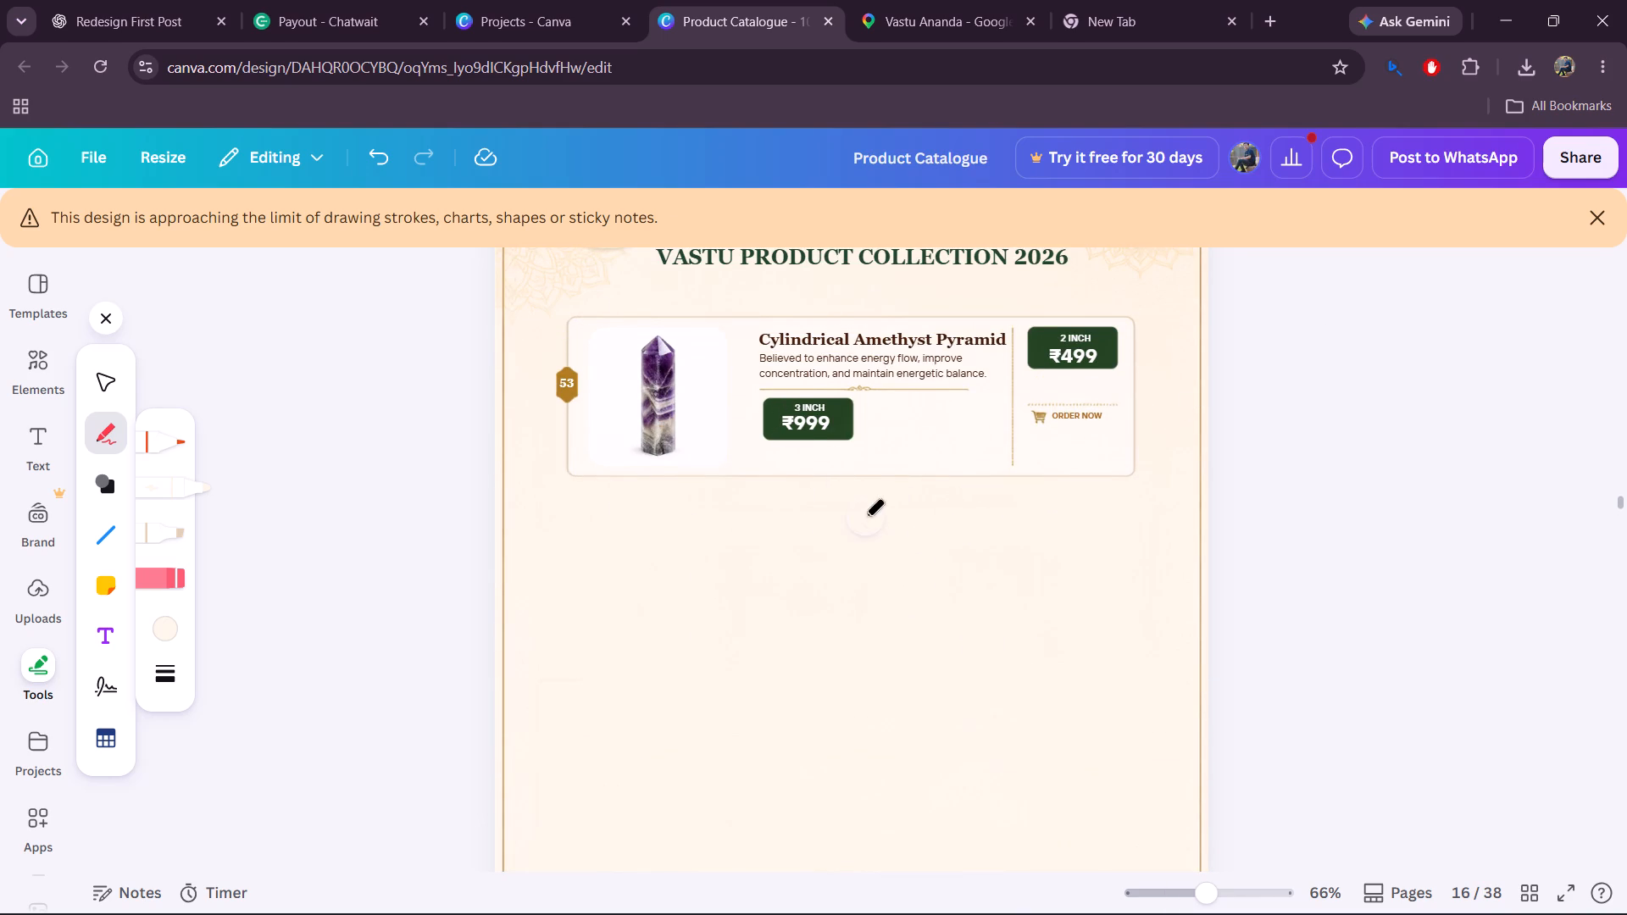
{"action": "left_click", "coordinate": [104, 319]}
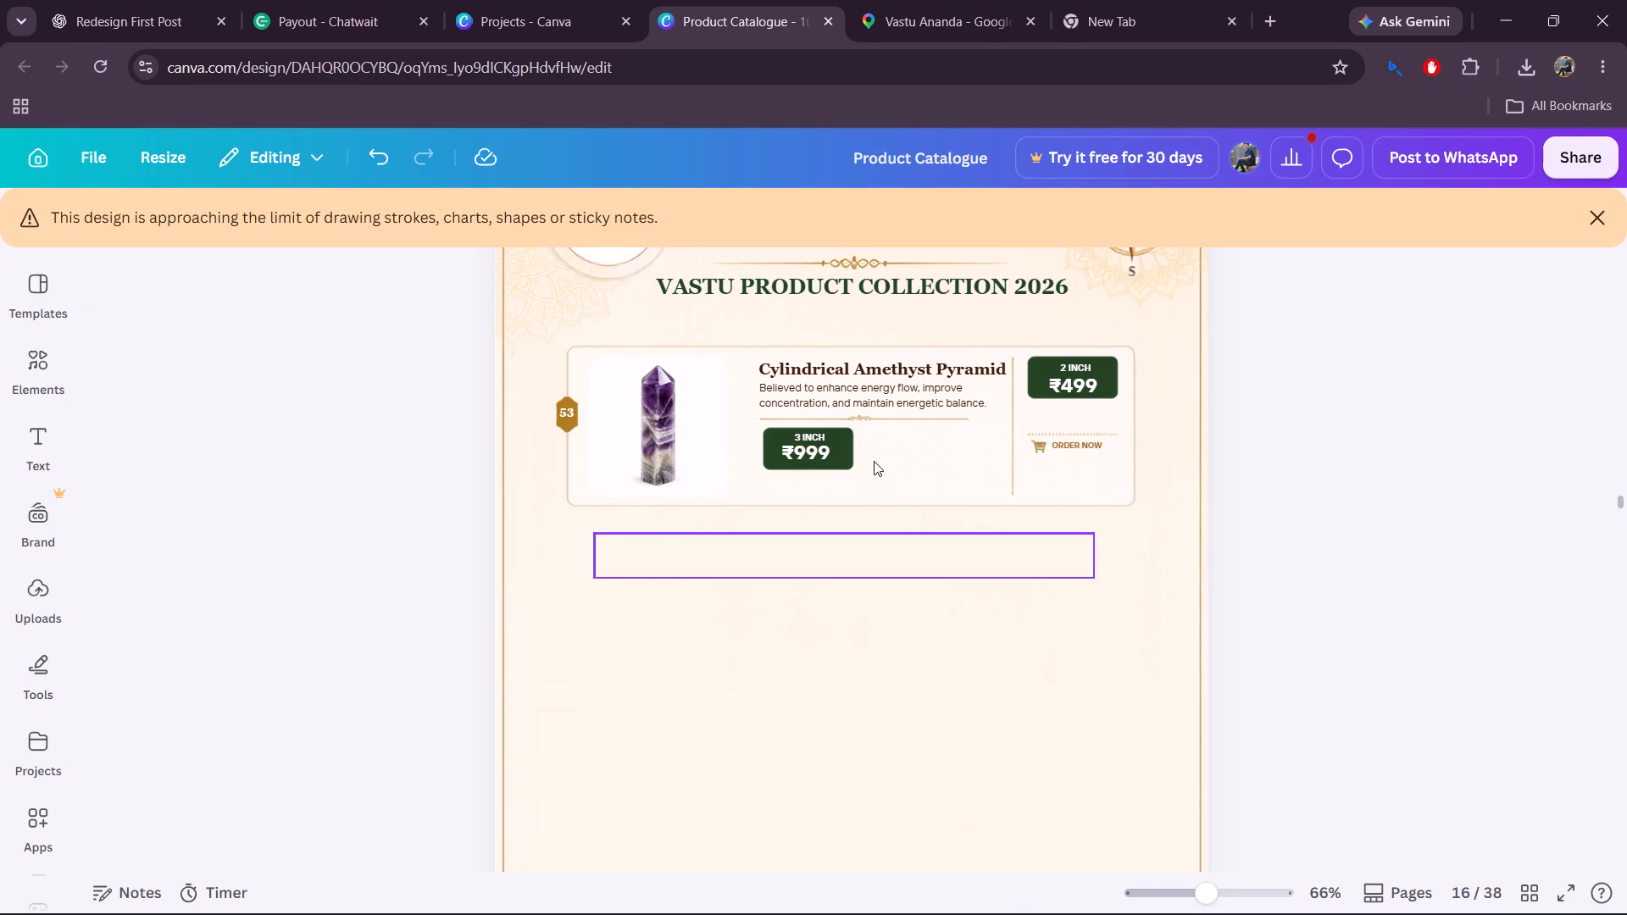
Renumber the first two product badges on page 17: Yellow Tape as 54 and Blue Tape as 55.
{"action": "scroll", "coordinate": [663, 473], "scroll_direction": "up", "scroll_amount": 2}
{"action": "scroll", "coordinate": [727, 546], "scroll_direction": "down", "scroll_amount": 5}
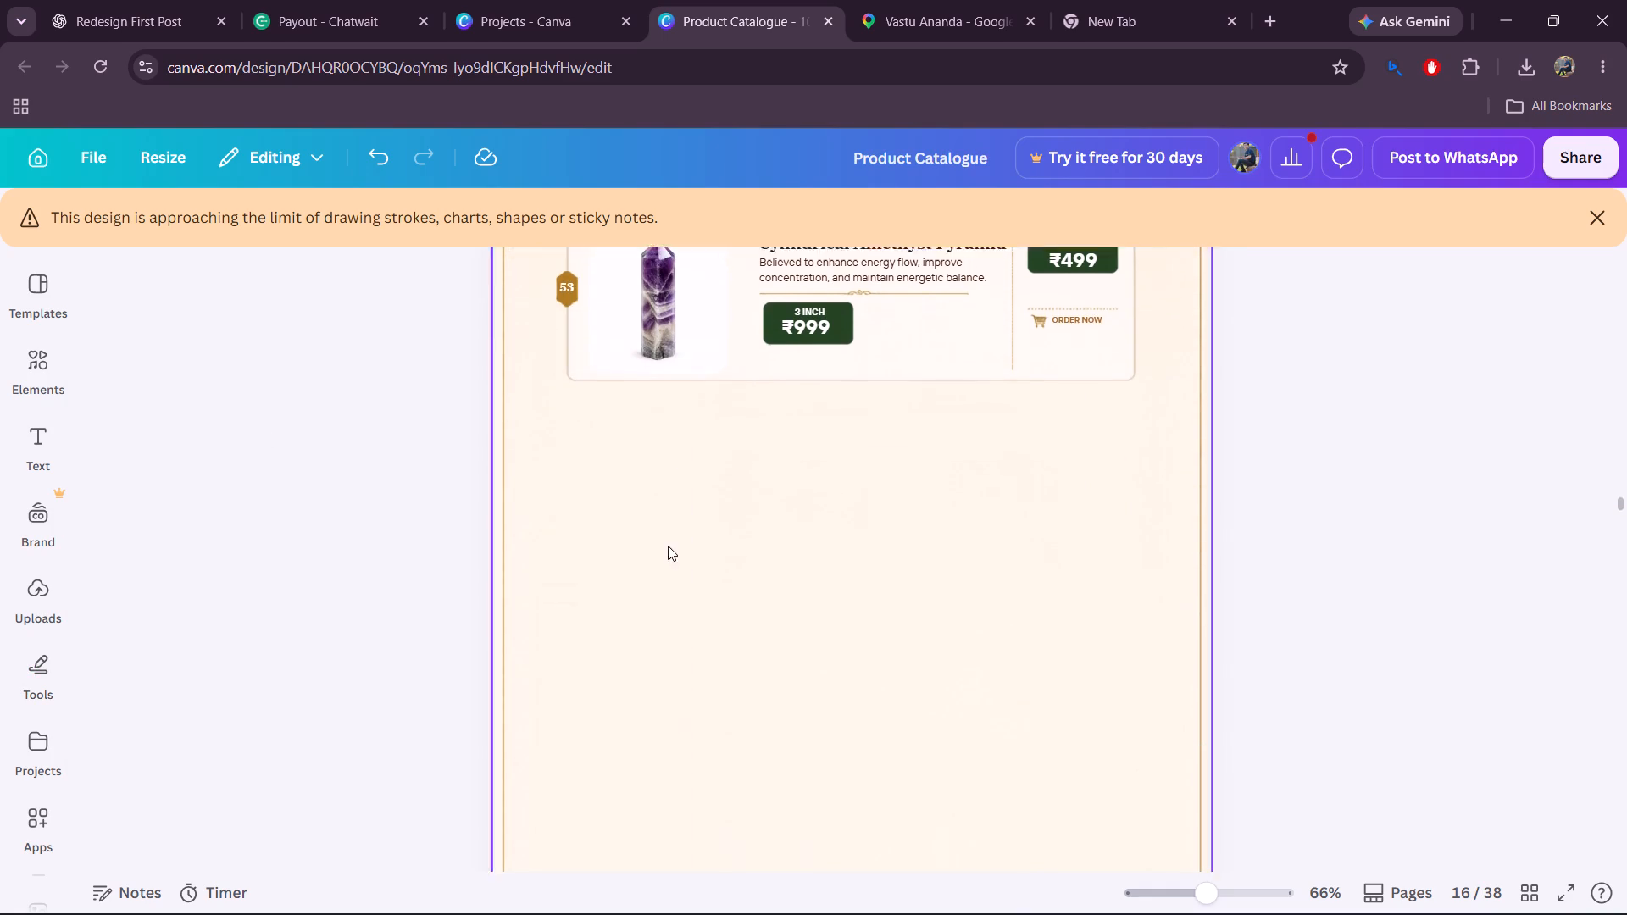
{"action": "scroll", "coordinate": [668, 546], "scroll_direction": "down", "scroll_amount": 4}
{"action": "scroll", "coordinate": [557, 660], "scroll_direction": "down", "scroll_amount": 1}
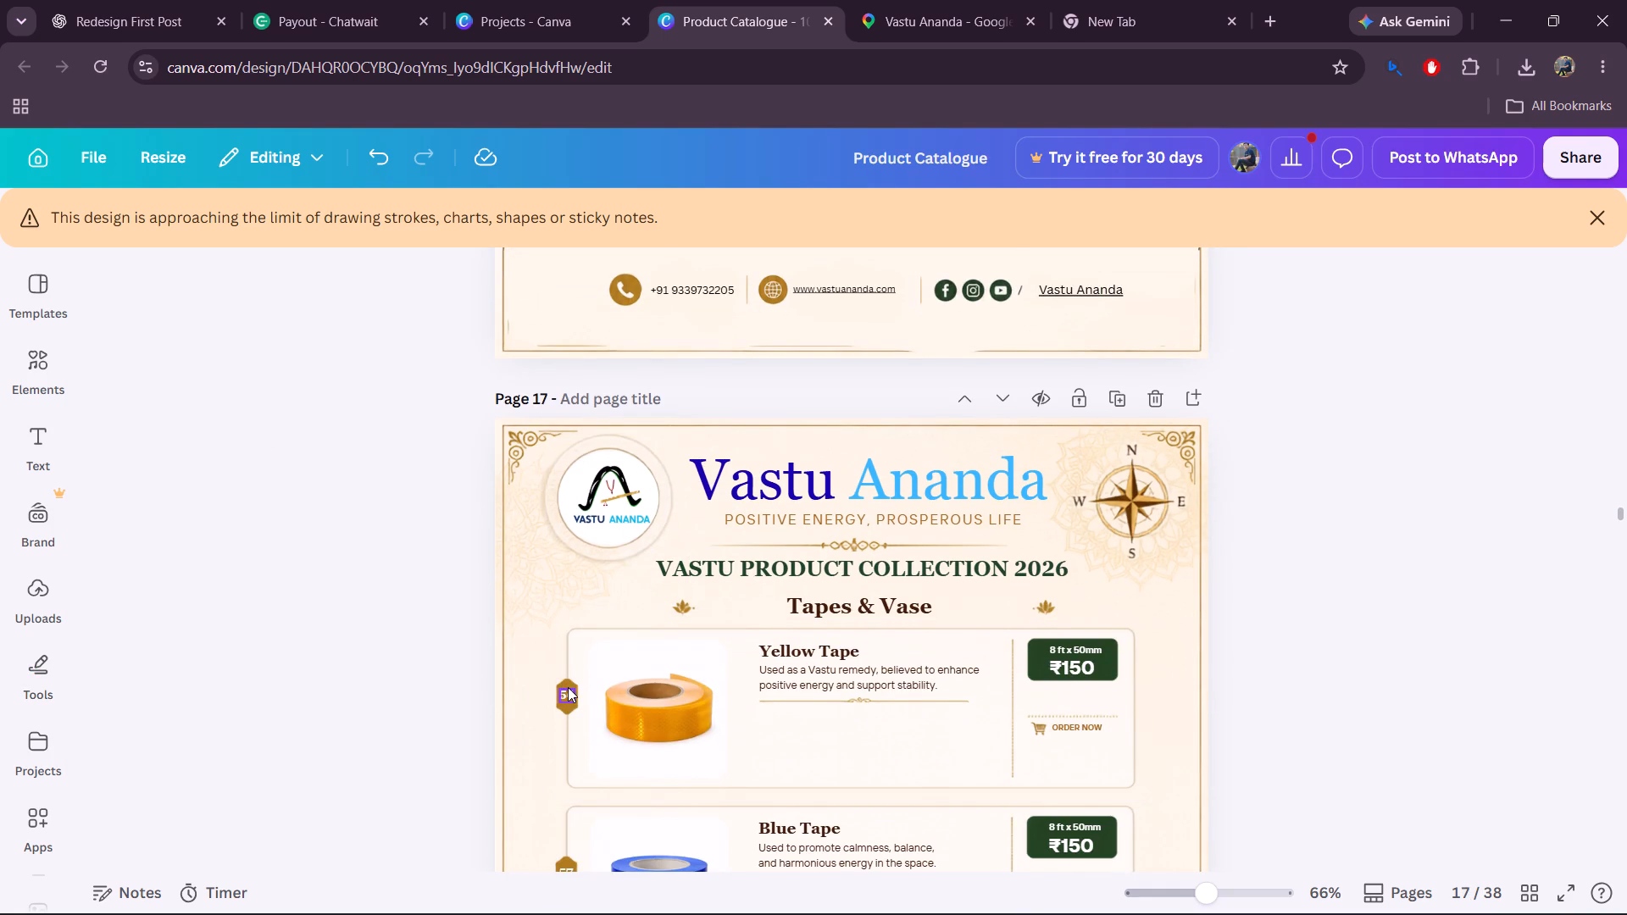
{"action": "left_click", "coordinate": [568, 687]}
{"action": "double_click", "coordinate": [569, 690]}
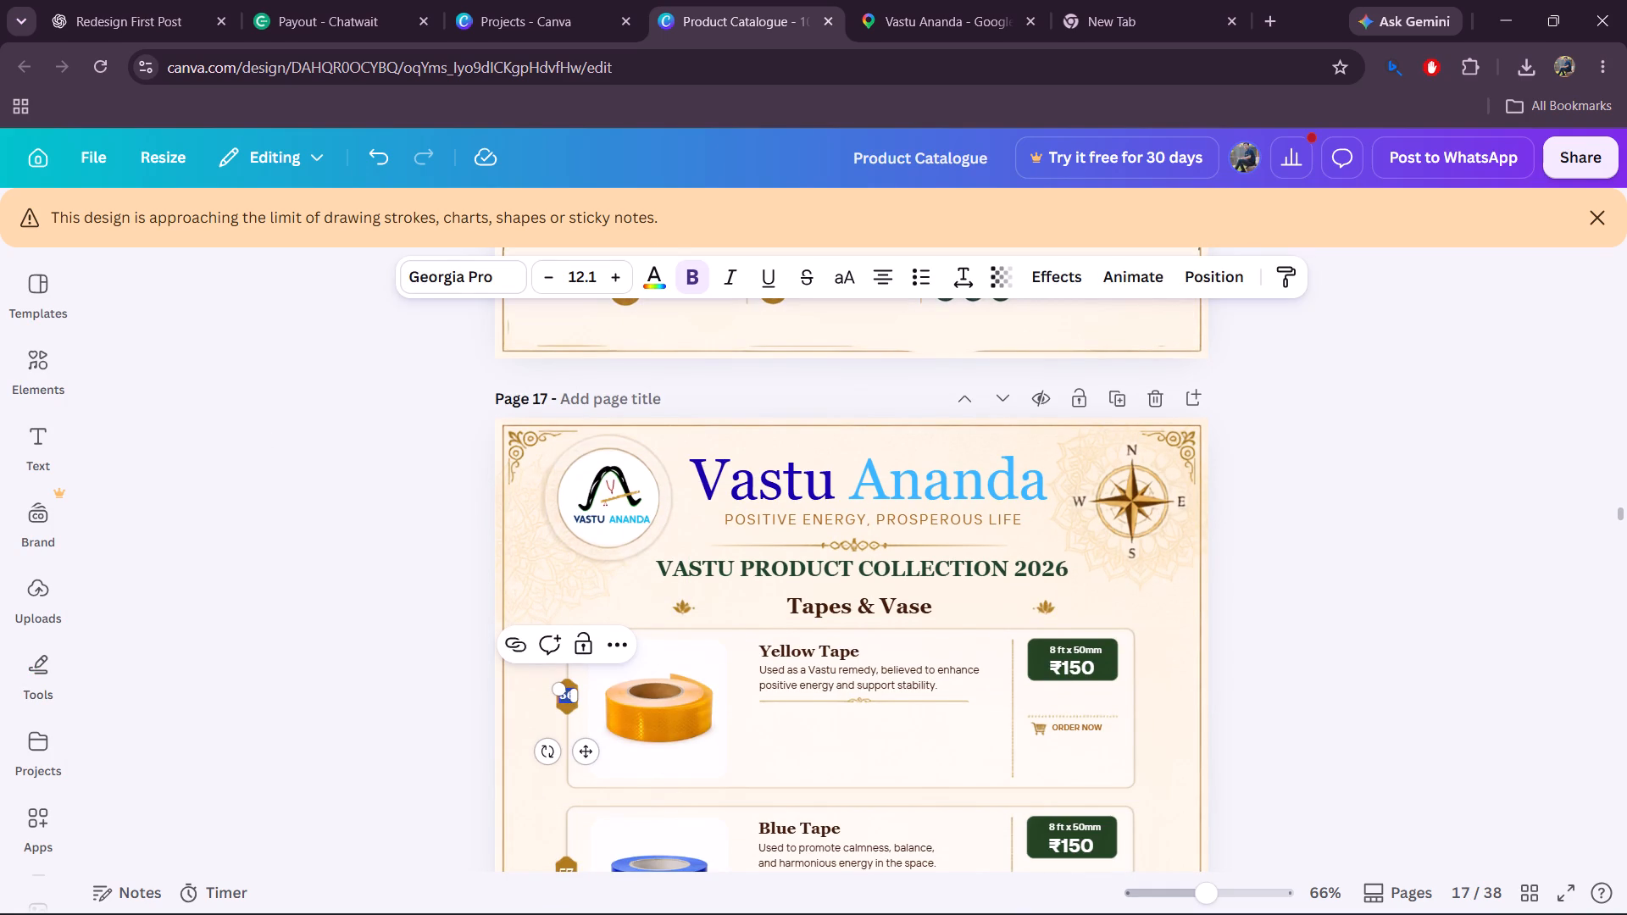
{"action": "type", "text": "54"}
{"action": "scroll", "coordinate": [666, 738], "scroll_direction": "down", "scroll_amount": 2}
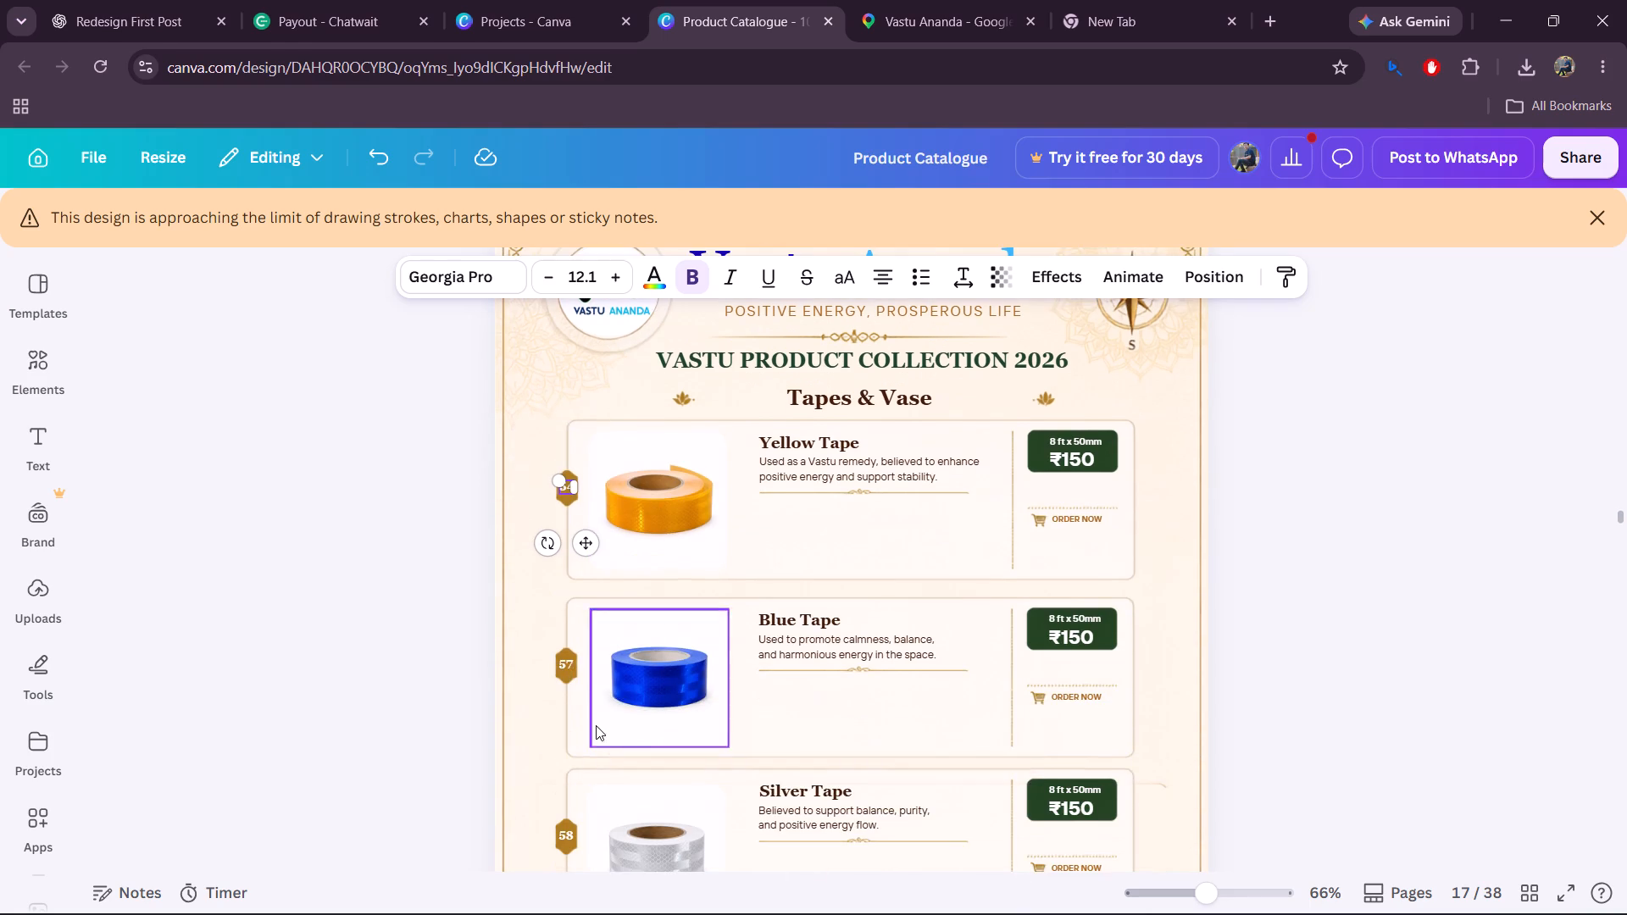
{"action": "double_click", "coordinate": [566, 666]}
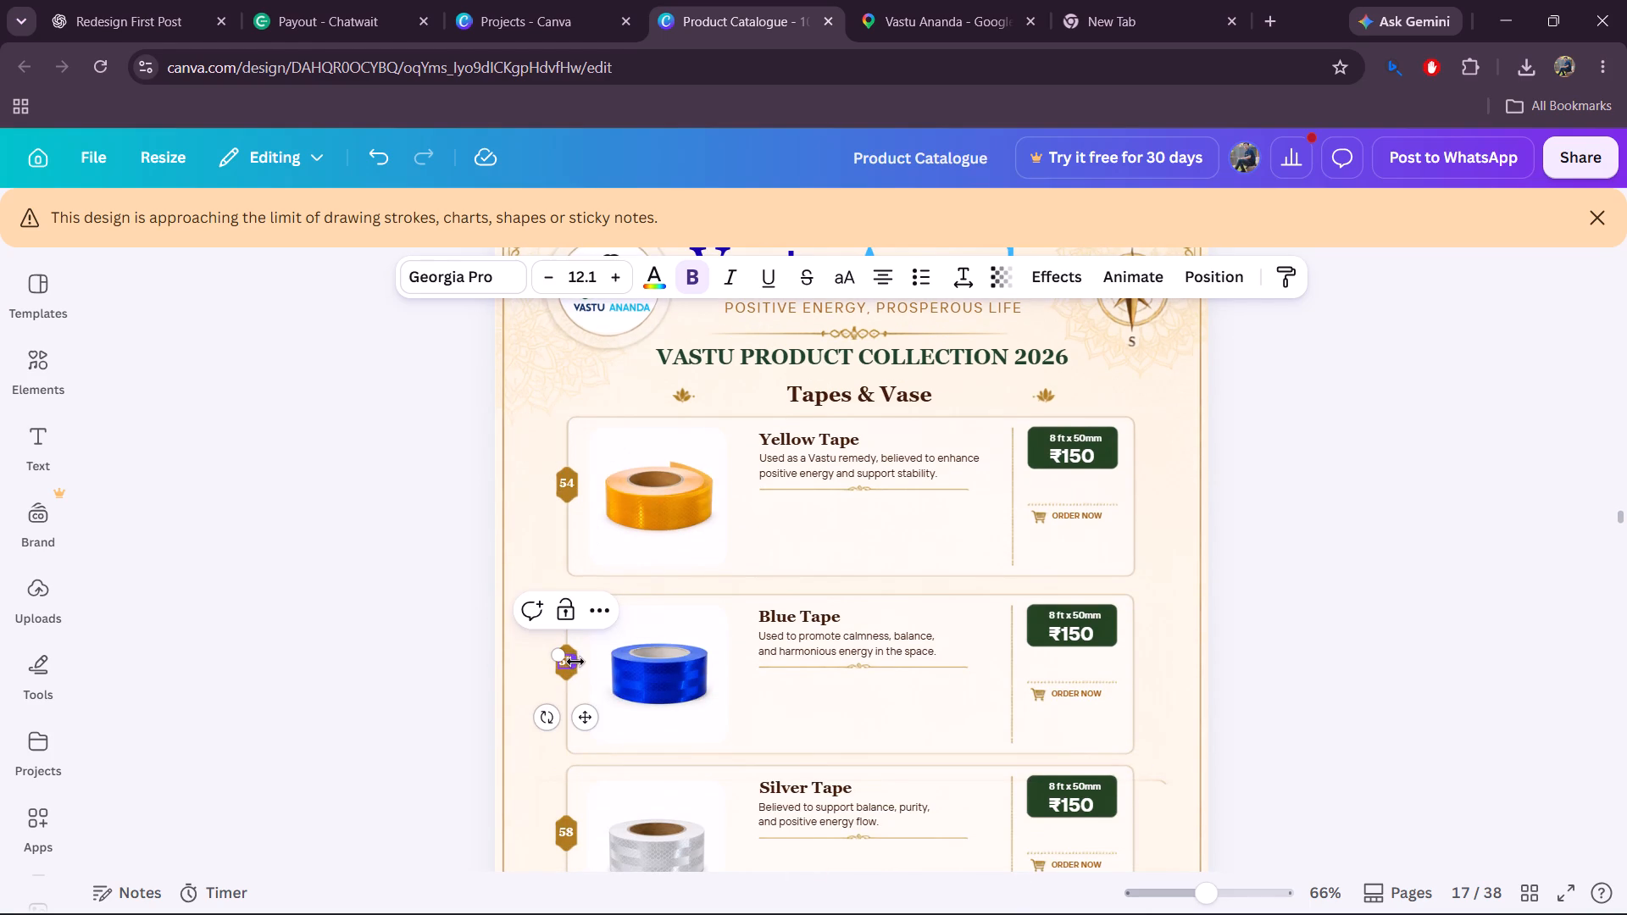
{"action": "double_click", "coordinate": [566, 662]}
{"action": "type", "text": "55"}
Renumber the remaining product badges on page 17: Silver Tape as 56 and Red Tape as 57.
{"action": "scroll", "coordinate": [566, 662], "scroll_direction": "down", "scroll_amount": 2}
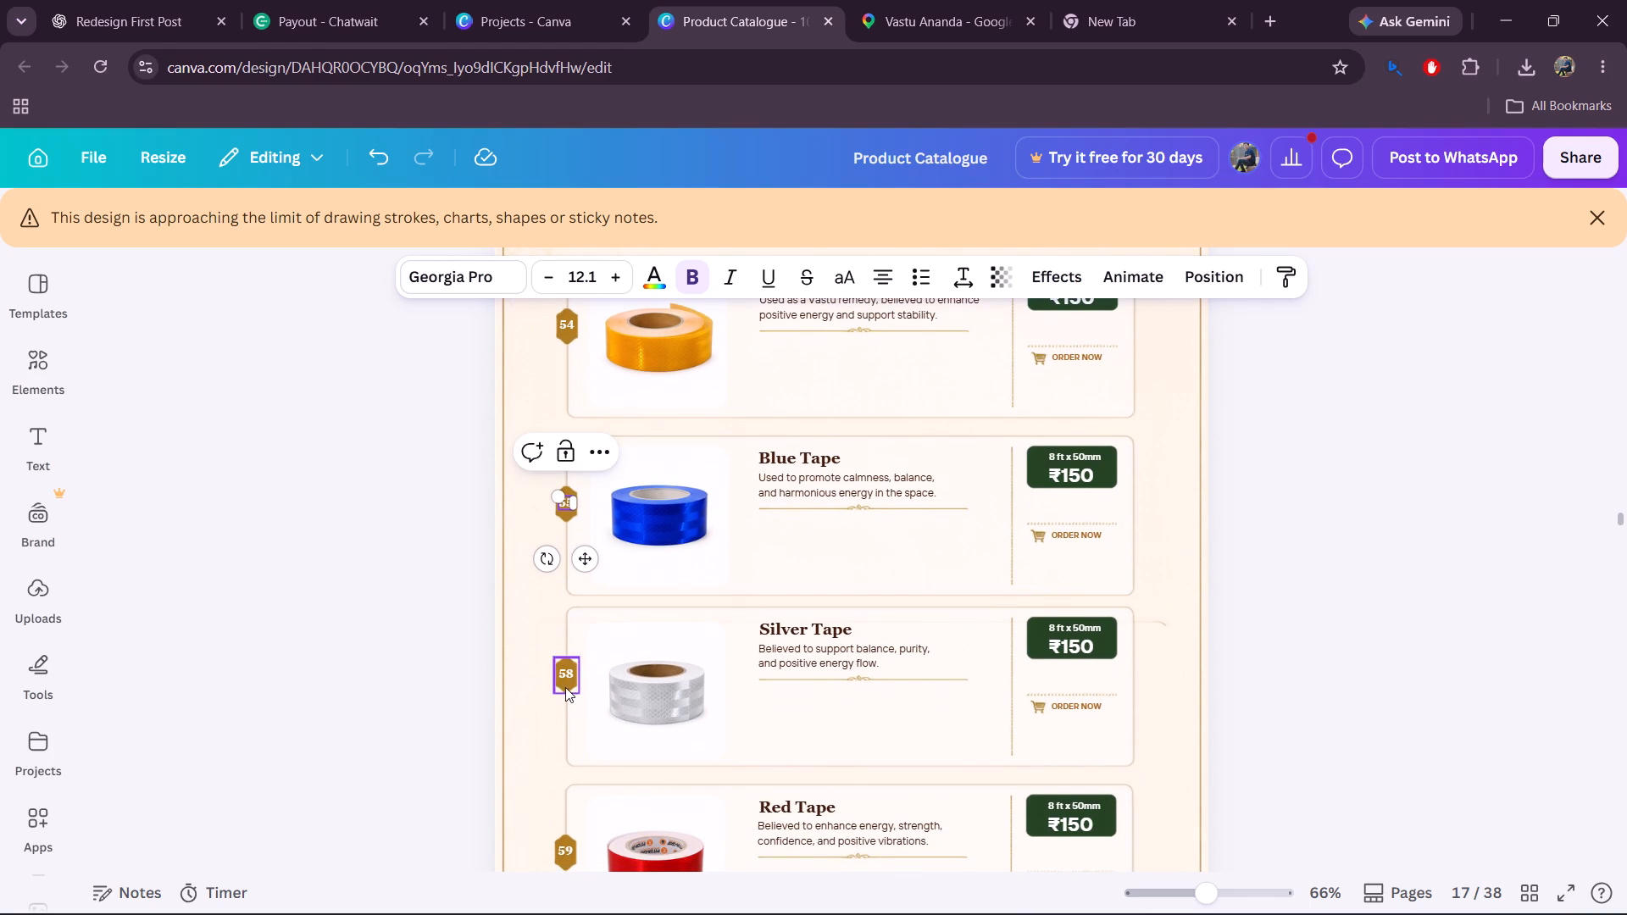
{"action": "double_click", "coordinate": [568, 679]}
{"action": "double_click", "coordinate": [568, 679]}
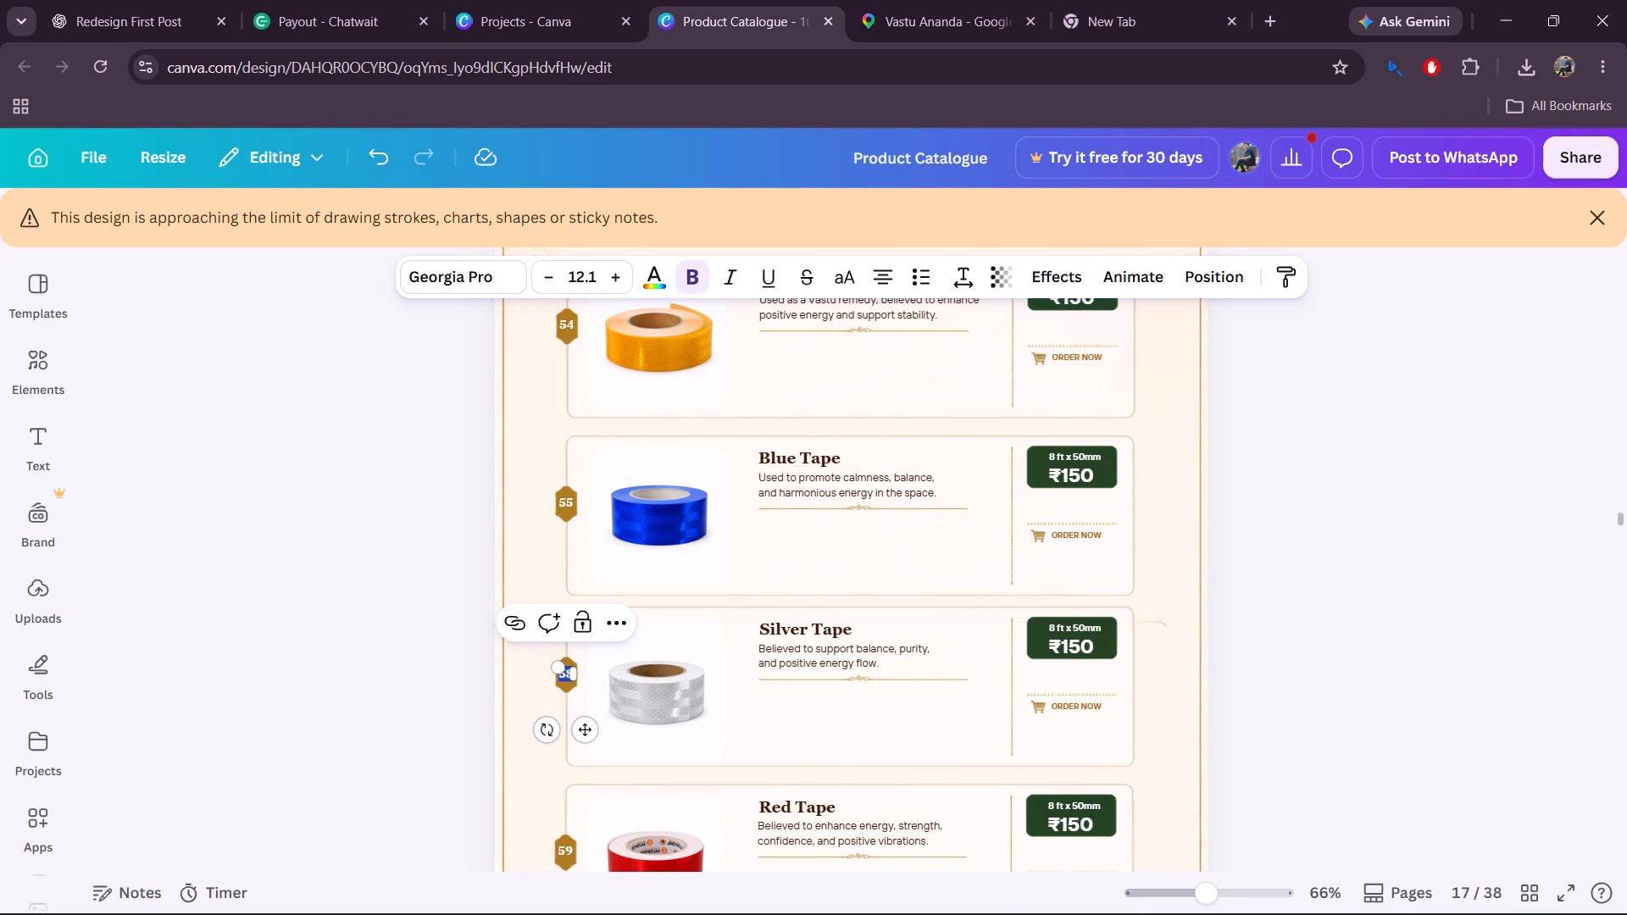
{"action": "type", "text": "56"}
{"action": "scroll", "coordinate": [568, 679], "scroll_direction": "down", "scroll_amount": 1}
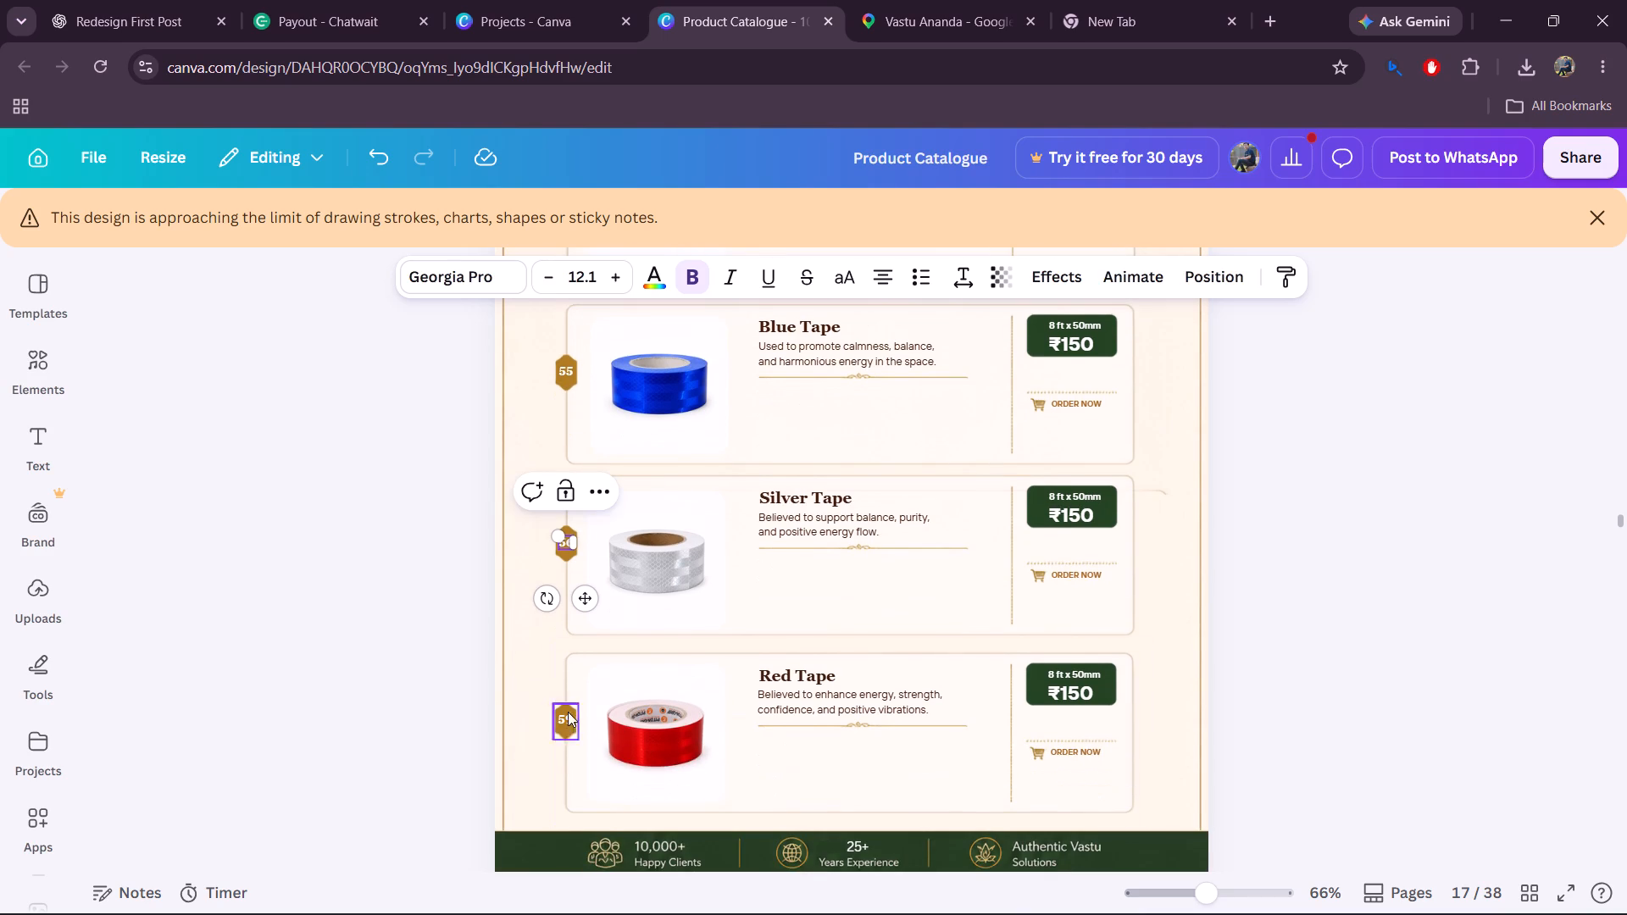
{"action": "double_click", "coordinate": [566, 717]}
{"action": "double_click", "coordinate": [566, 717]}
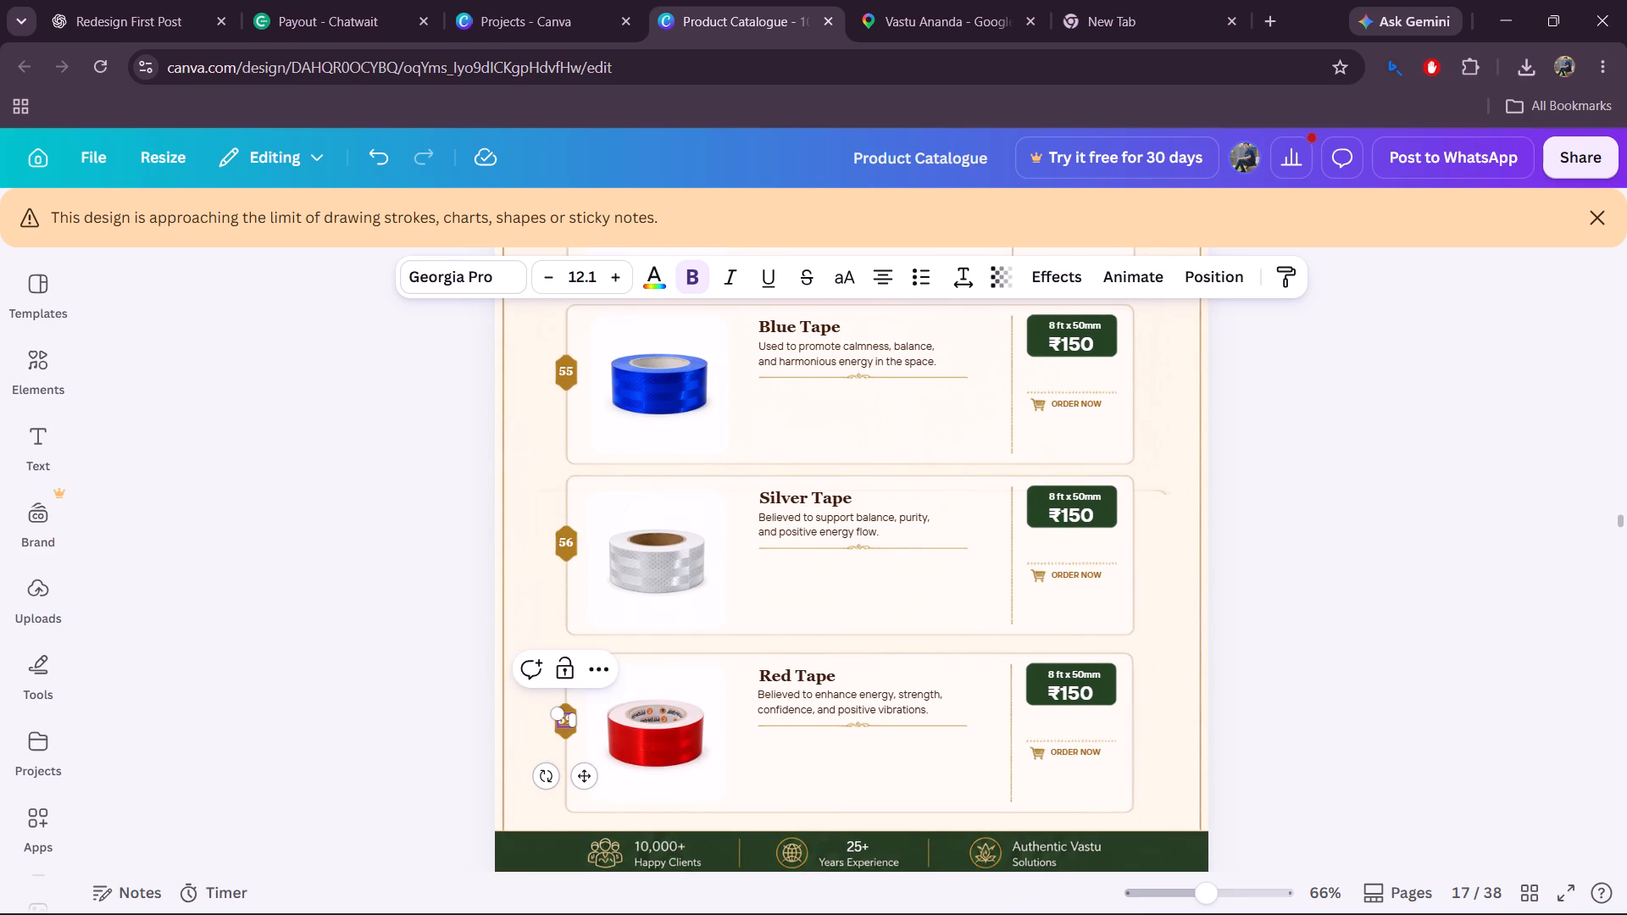
{"action": "type", "text": "57"}
Renumber the product badges on page 18: Green Tape as 58 and Yellow Vase as 59.
{"action": "scroll", "coordinate": [566, 717], "scroll_direction": "down", "scroll_amount": 5}
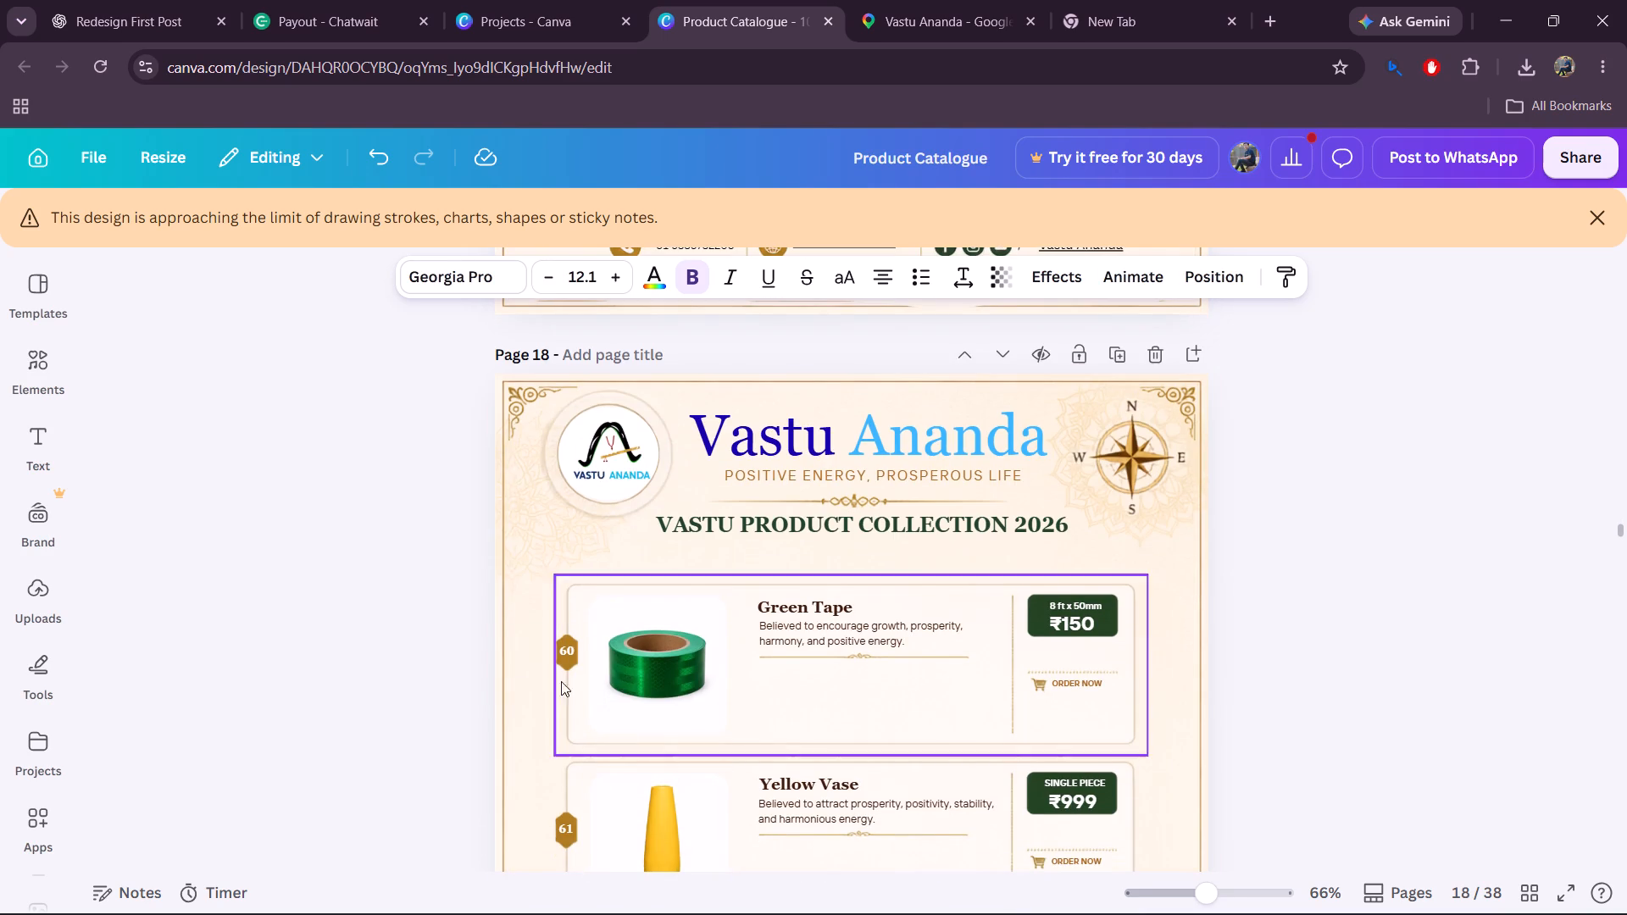
{"action": "triple_click", "coordinate": [573, 650]}
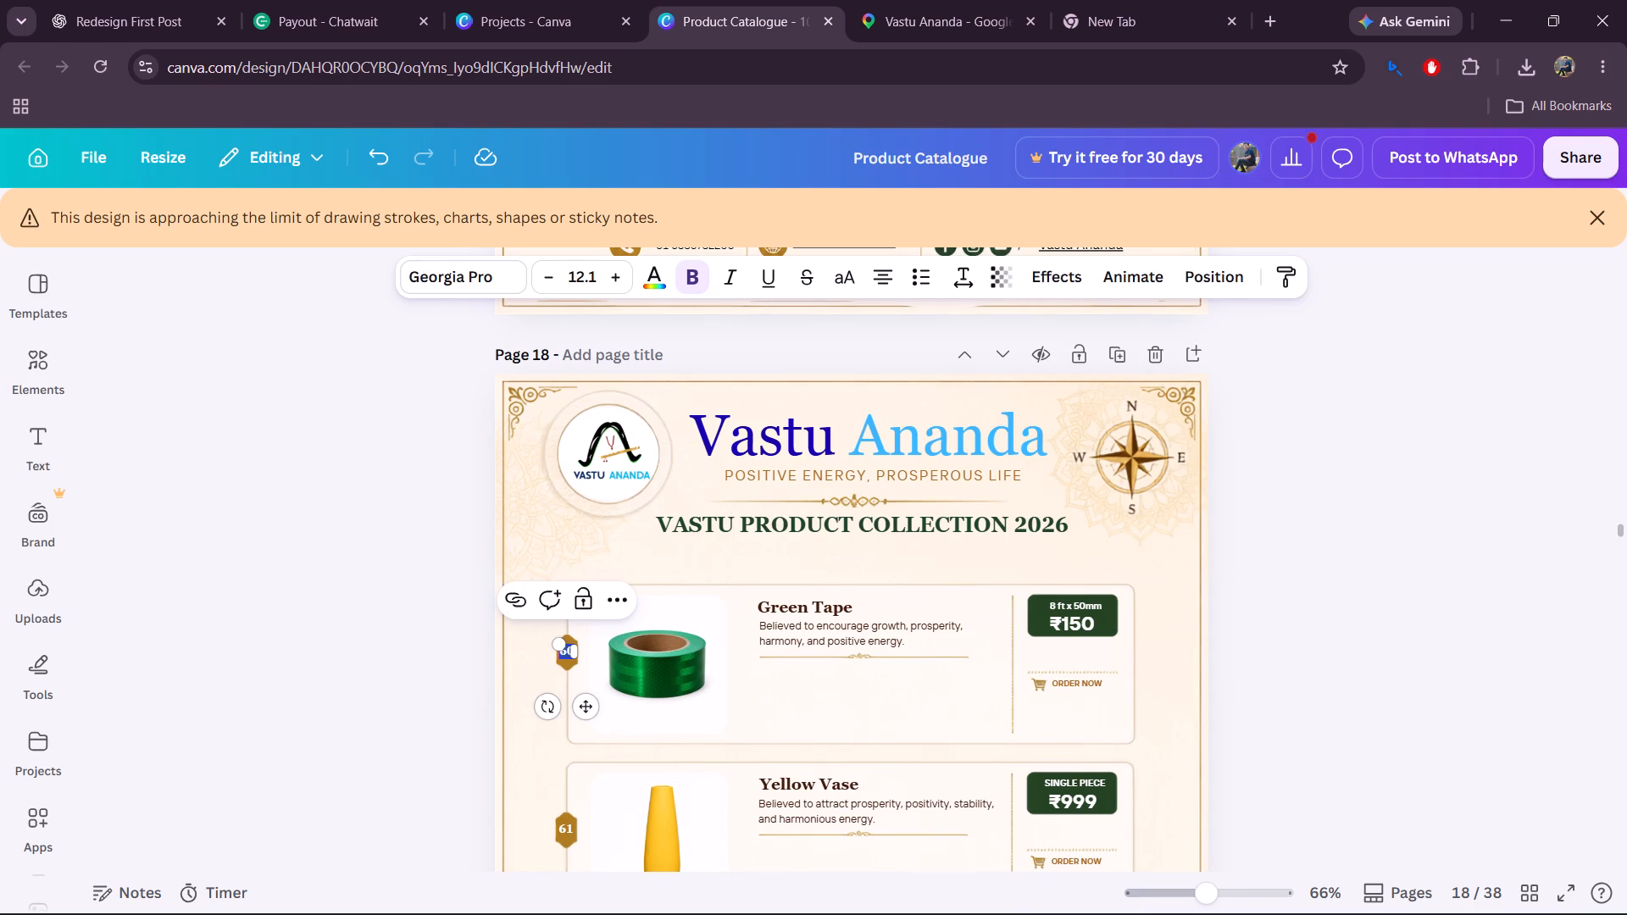
{"action": "type", "text": "58"}
{"action": "scroll", "coordinate": [573, 650], "scroll_direction": "up", "scroll_amount": 1}
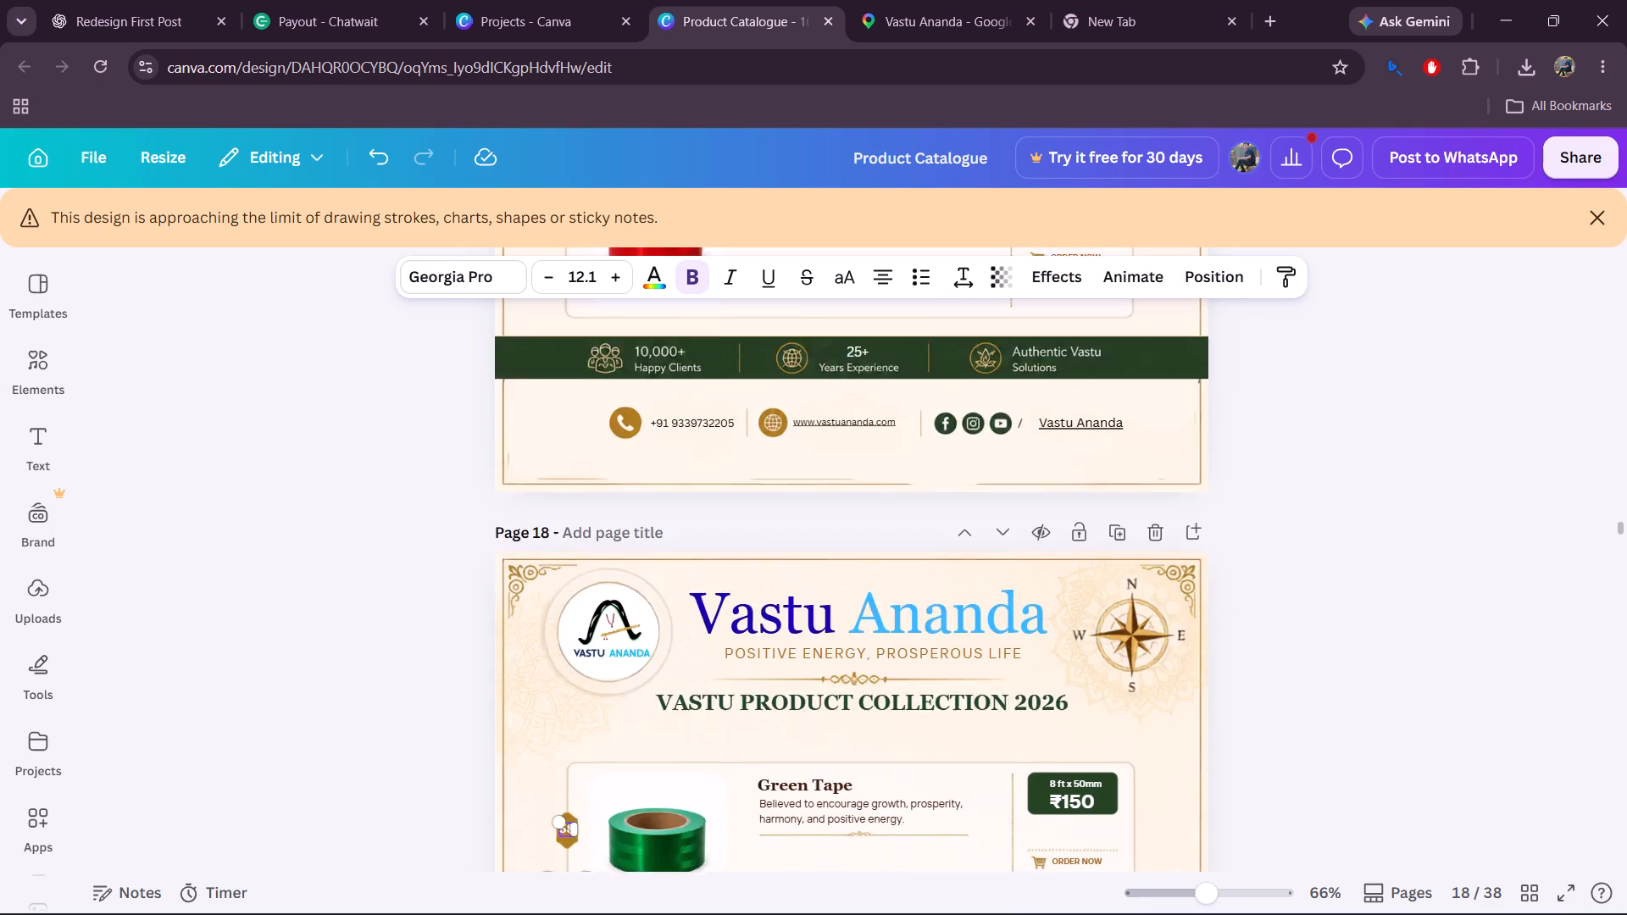
{"action": "scroll", "coordinate": [573, 650], "scroll_direction": "up", "scroll_amount": 1}
{"action": "scroll", "coordinate": [573, 650], "scroll_direction": "down", "scroll_amount": 4}
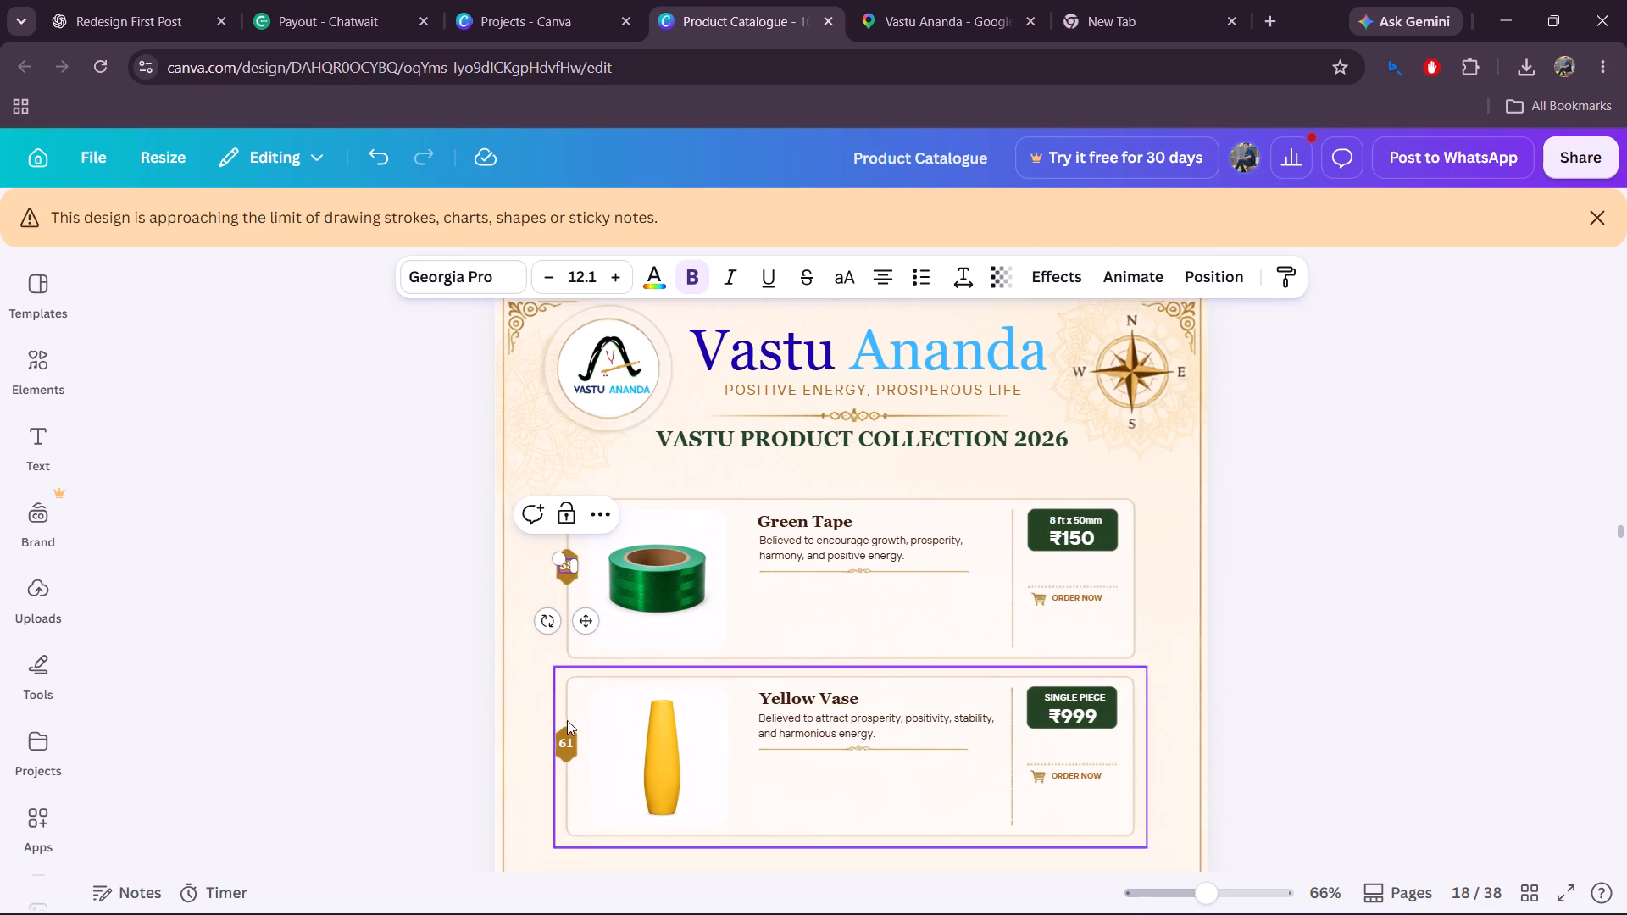
{"action": "double_click", "coordinate": [572, 732]}
{"action": "triple_click", "coordinate": [569, 740]}
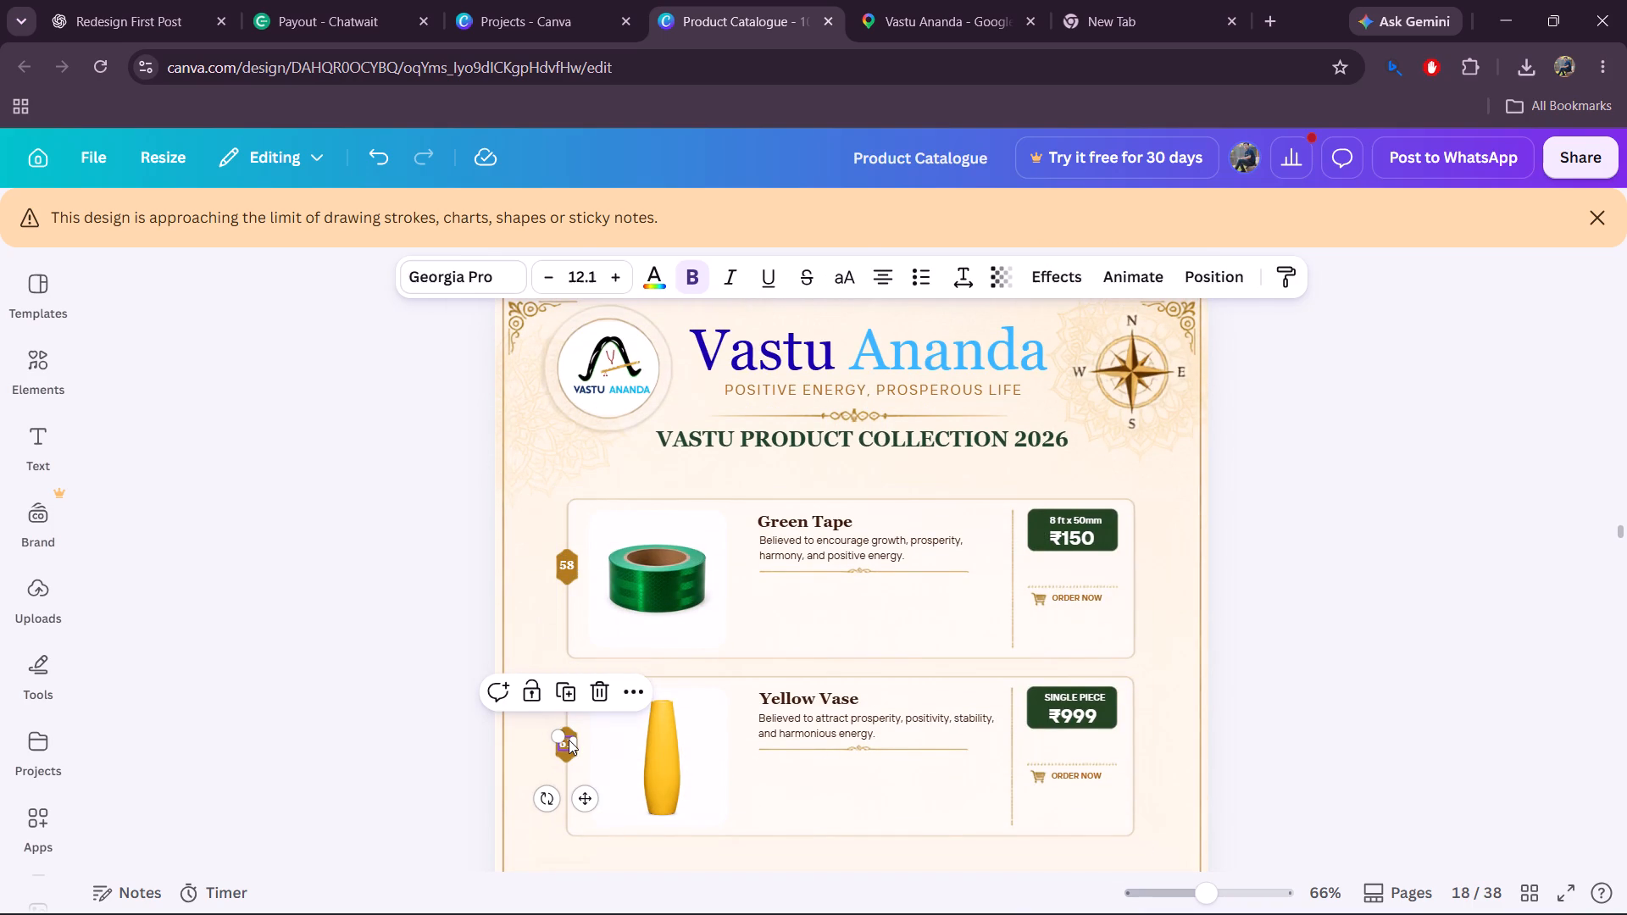
{"action": "type", "text": "59"}
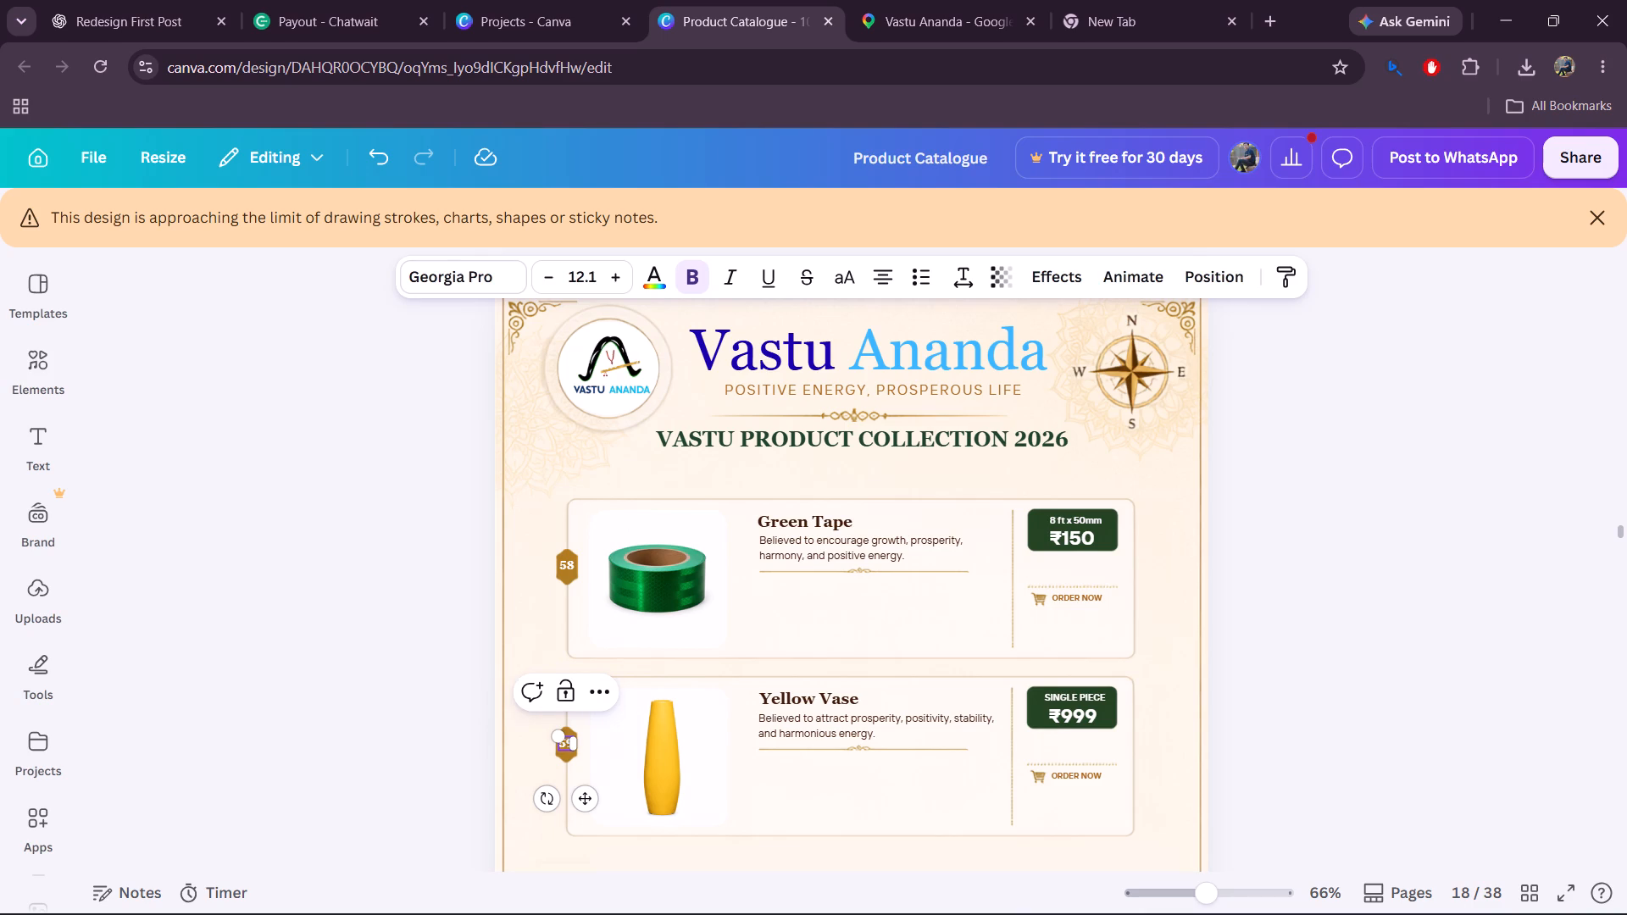
Change the Garud idol's badge number on page 19 to 60.
{"action": "scroll", "coordinate": [569, 740], "scroll_direction": "down", "scroll_amount": 6}
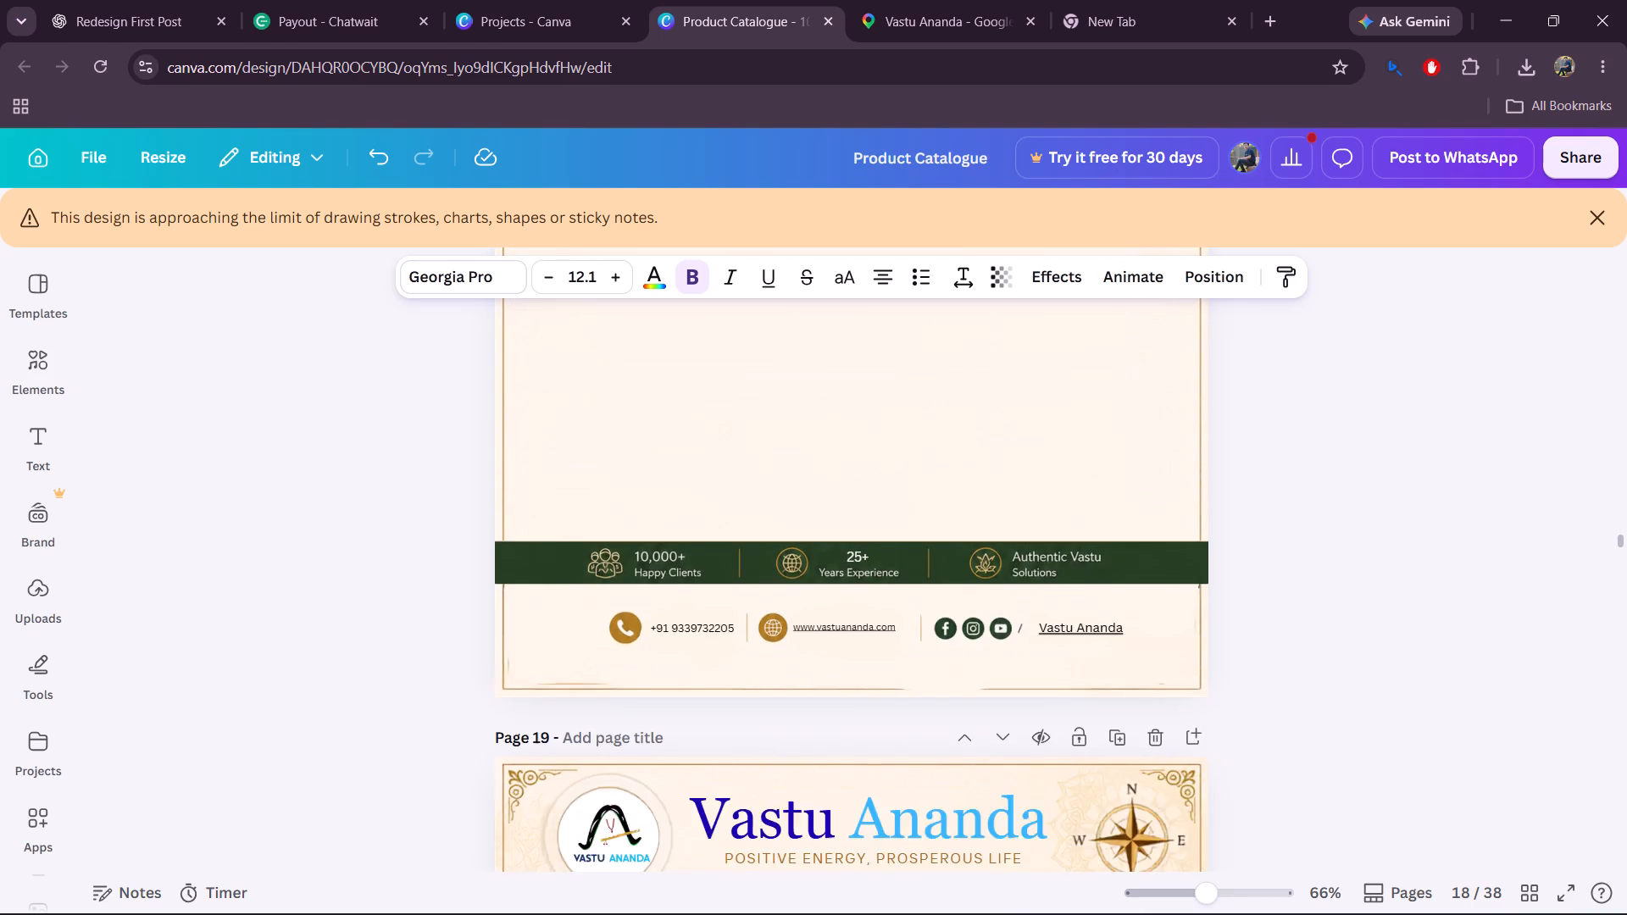
{"action": "scroll", "coordinate": [569, 740], "scroll_direction": "down", "scroll_amount": 1}
{"action": "scroll", "coordinate": [567, 480], "scroll_direction": "up", "scroll_amount": 1}
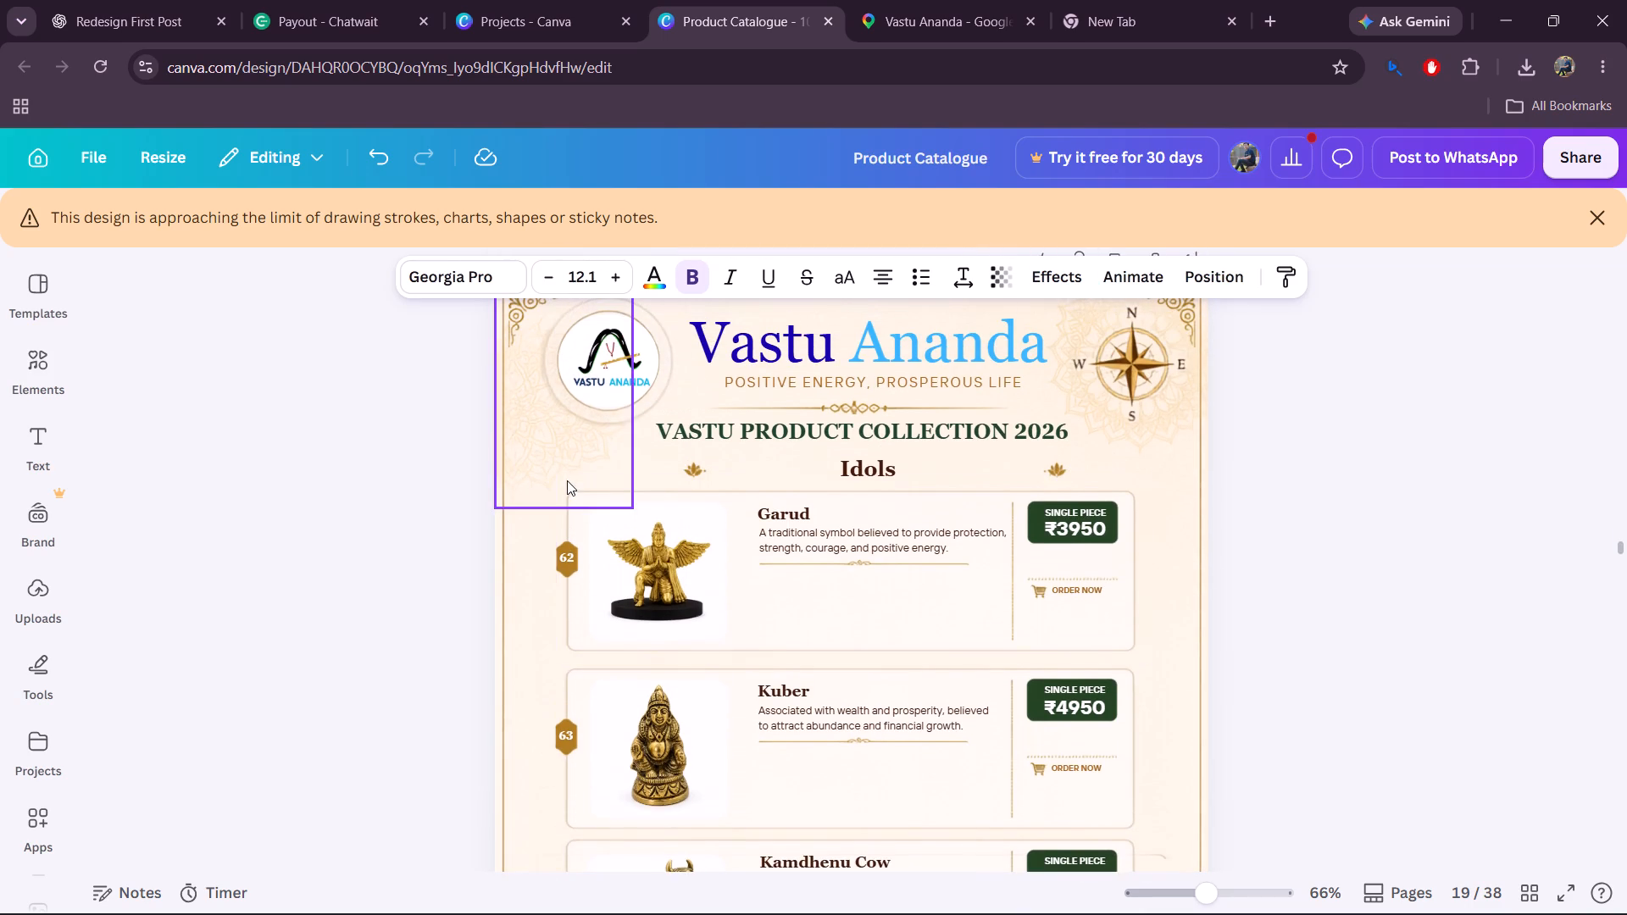
{"action": "scroll", "coordinate": [567, 480], "scroll_direction": "up", "scroll_amount": 1}
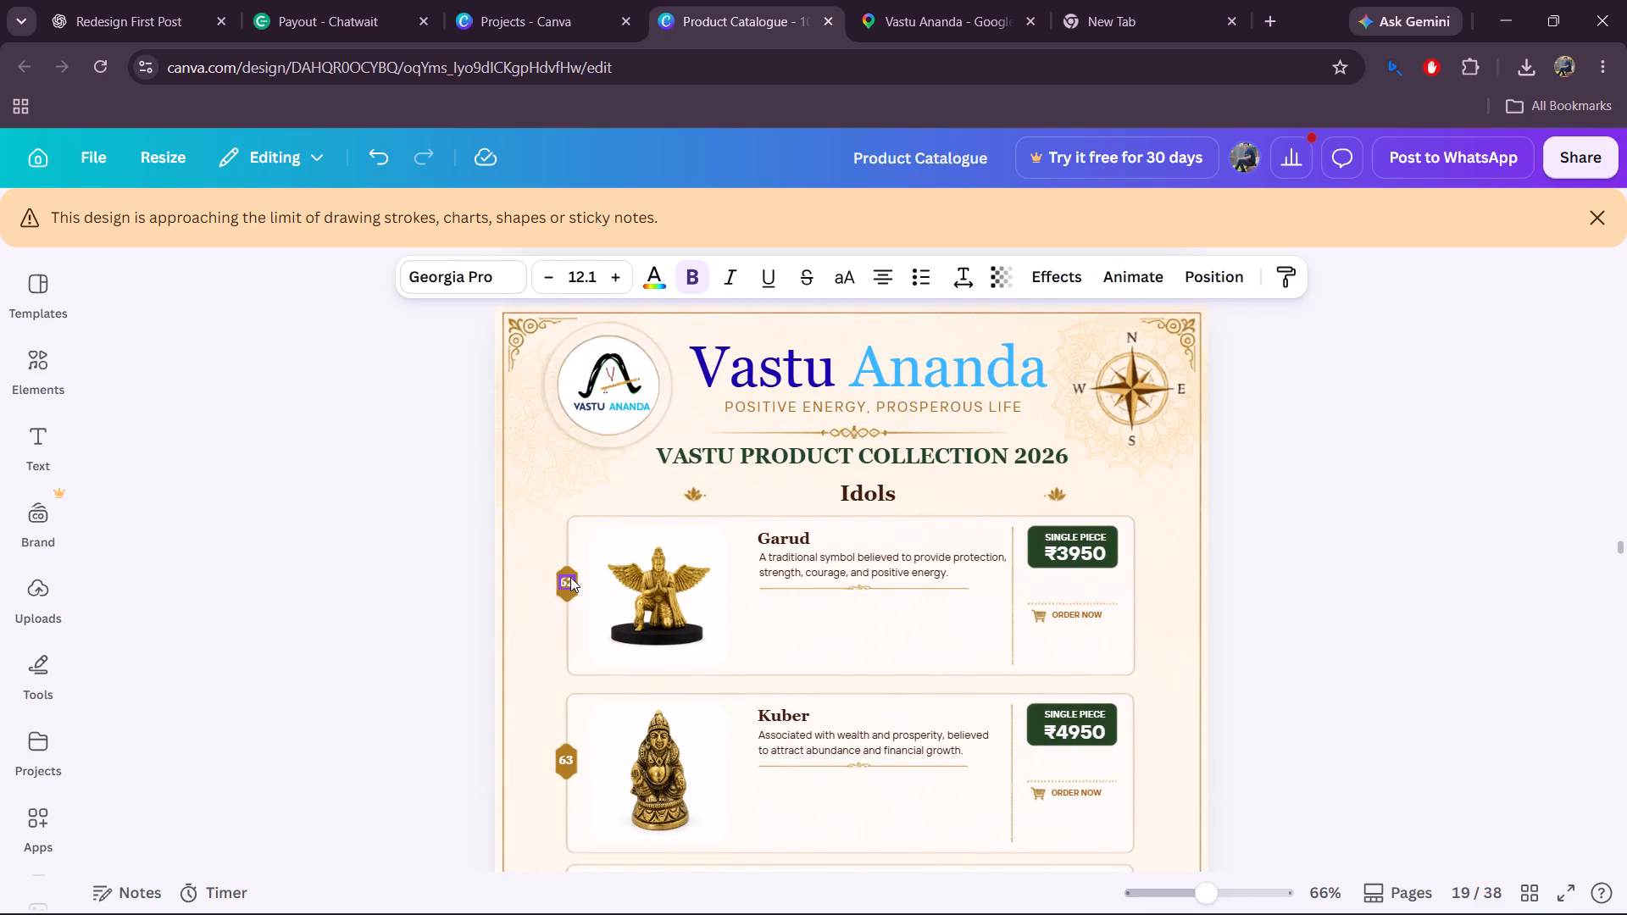
{"action": "double_click", "coordinate": [570, 577]}
{"action": "key", "text": "Right"}
{"action": "key", "text": "BackSpace"}
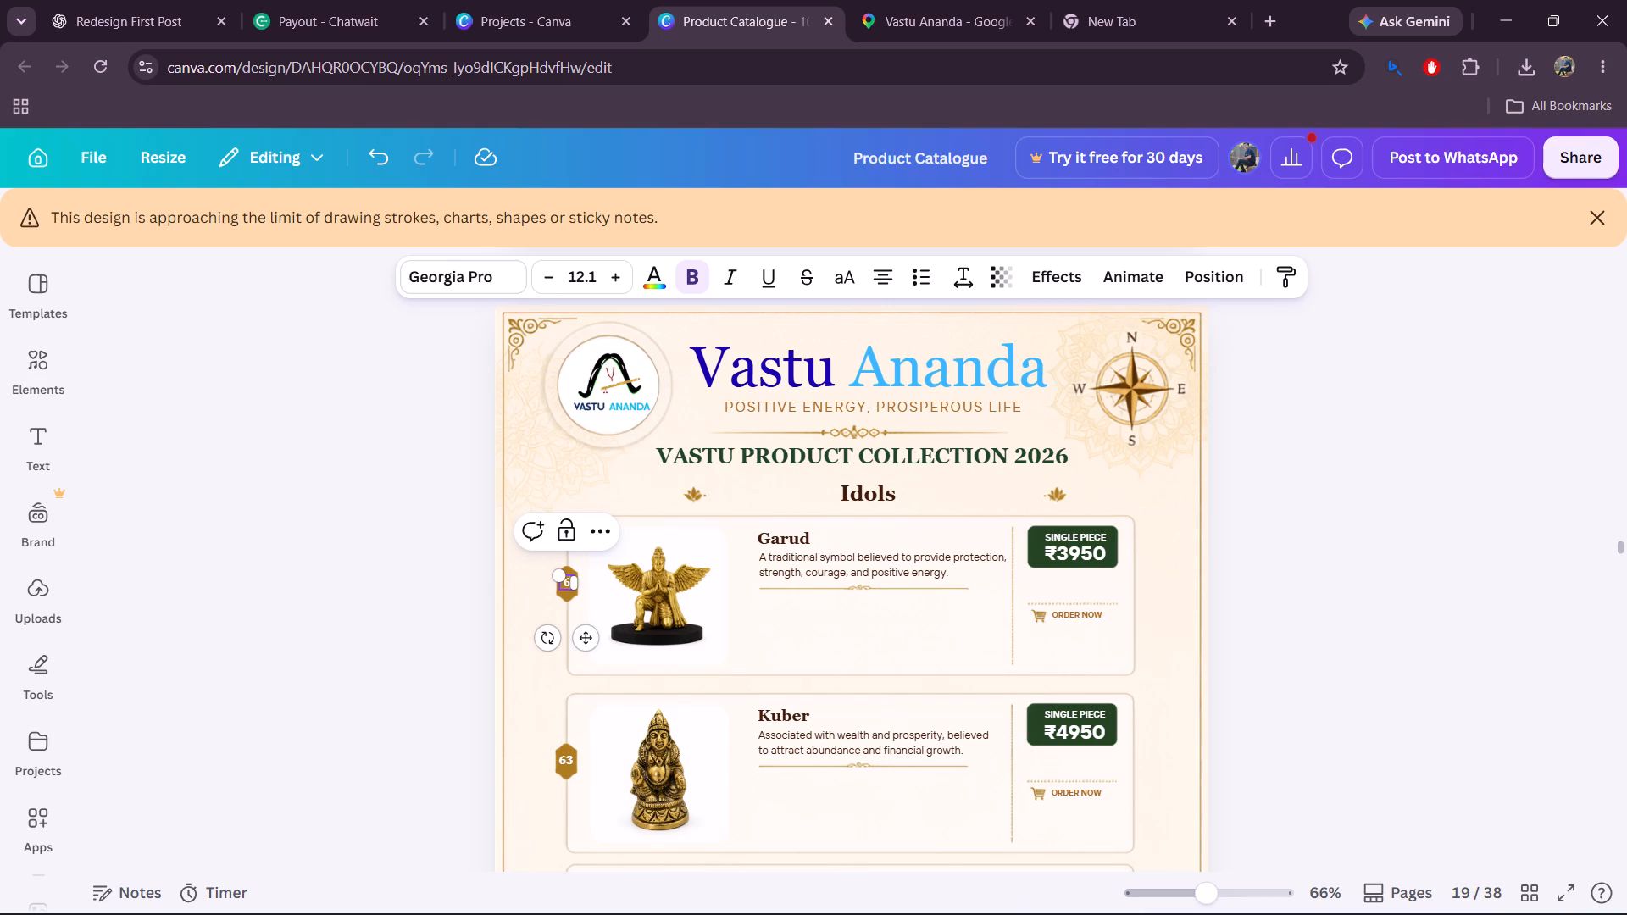
{"action": "key", "text": "0"}
{"action": "key", "text": "BackSpace"}
{"action": "key", "text": "0"}
{"action": "left_click", "coordinate": [1385, 581]}
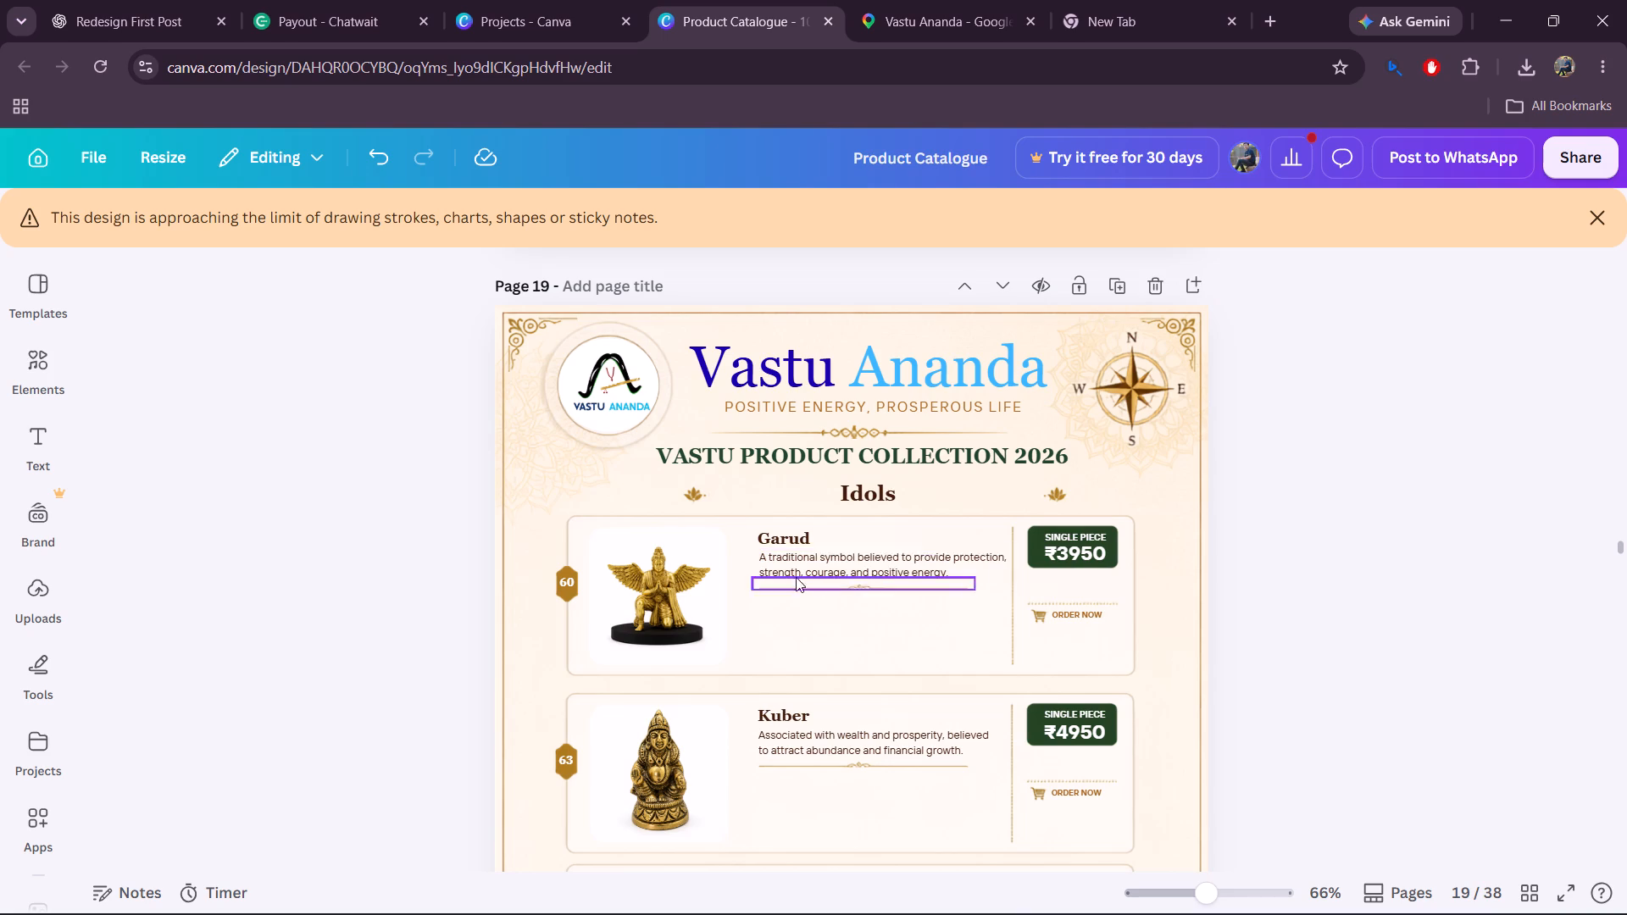
Change the Kuber idol's badge number on page 19 to 61.
{"action": "scroll", "coordinate": [841, 572], "scroll_direction": "down", "scroll_amount": 2}
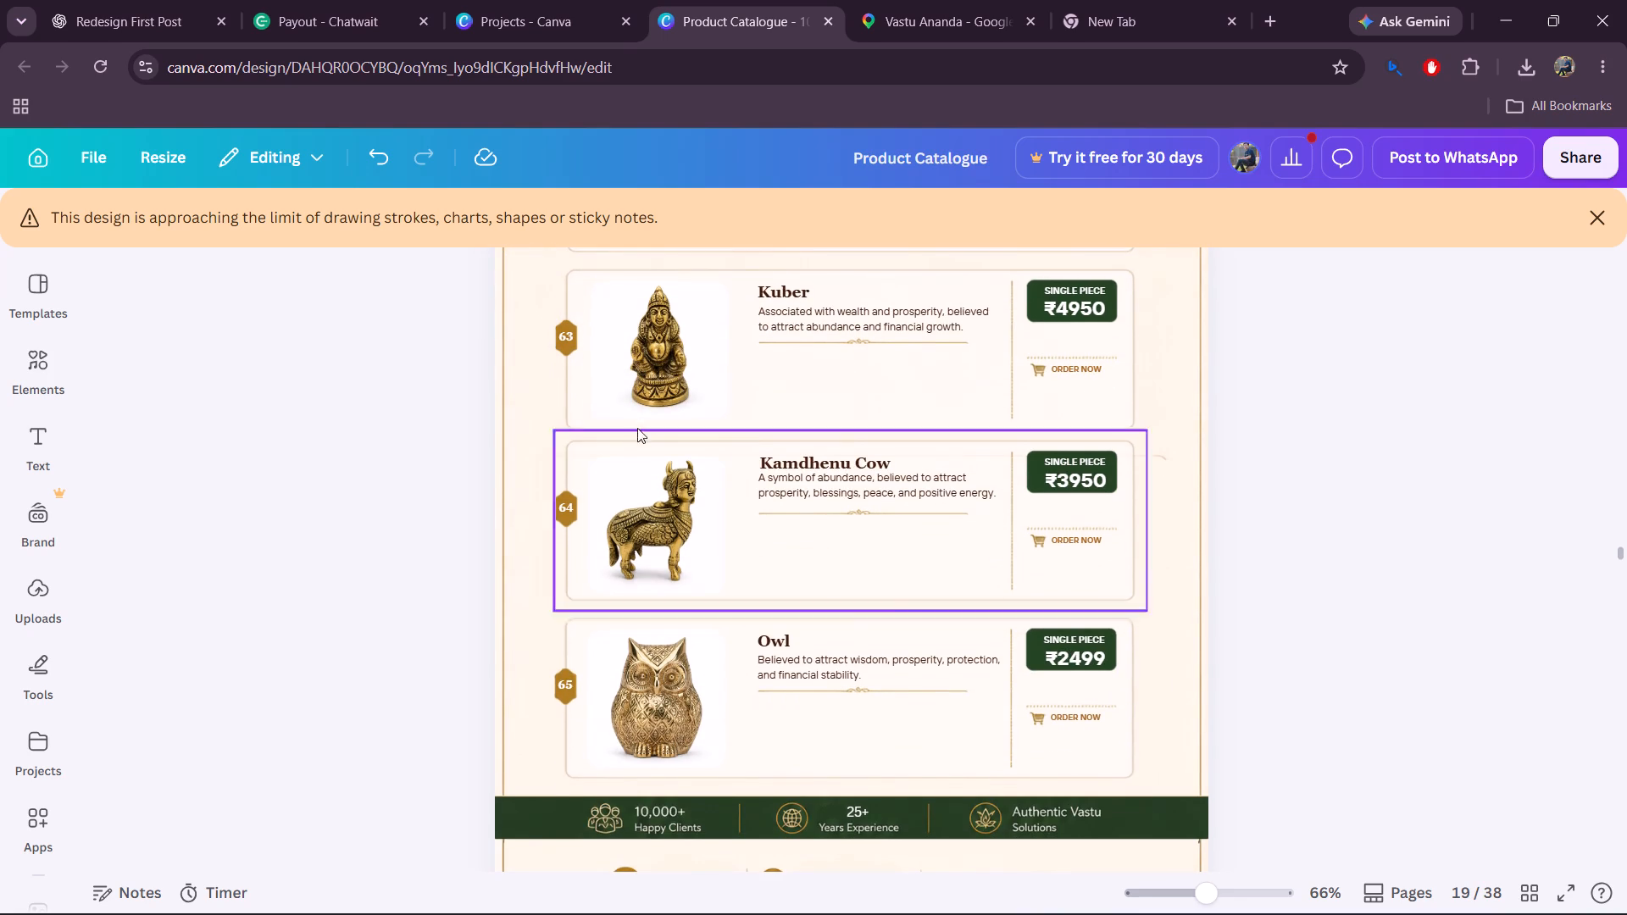
{"action": "scroll", "coordinate": [564, 377], "scroll_direction": "up", "scroll_amount": 1}
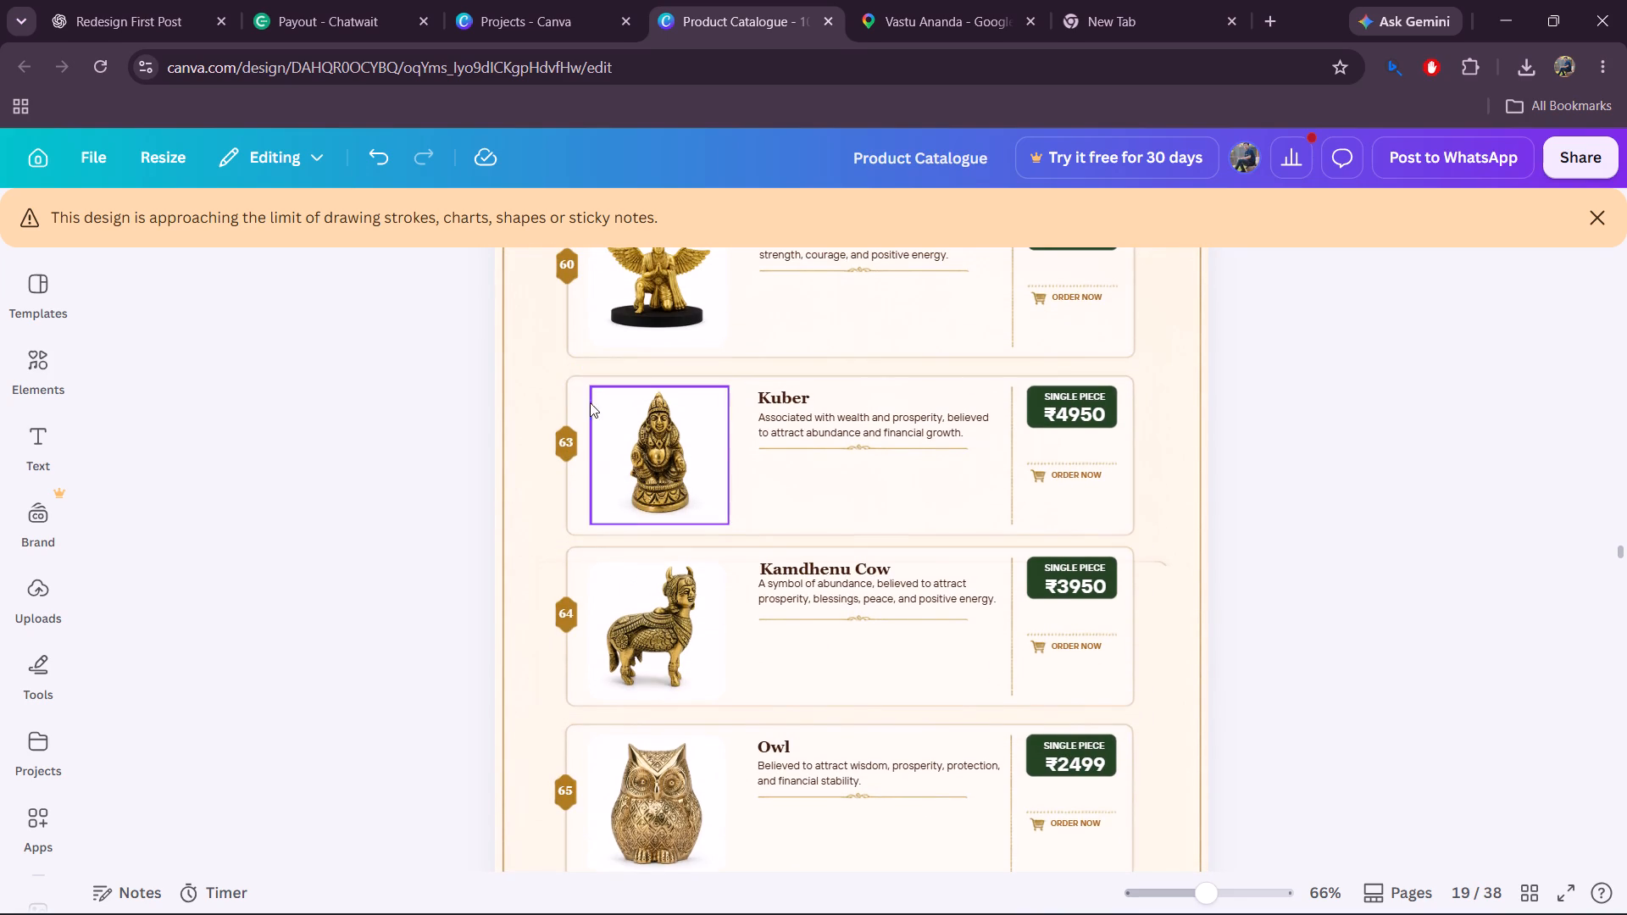
{"action": "double_click", "coordinate": [570, 439]}
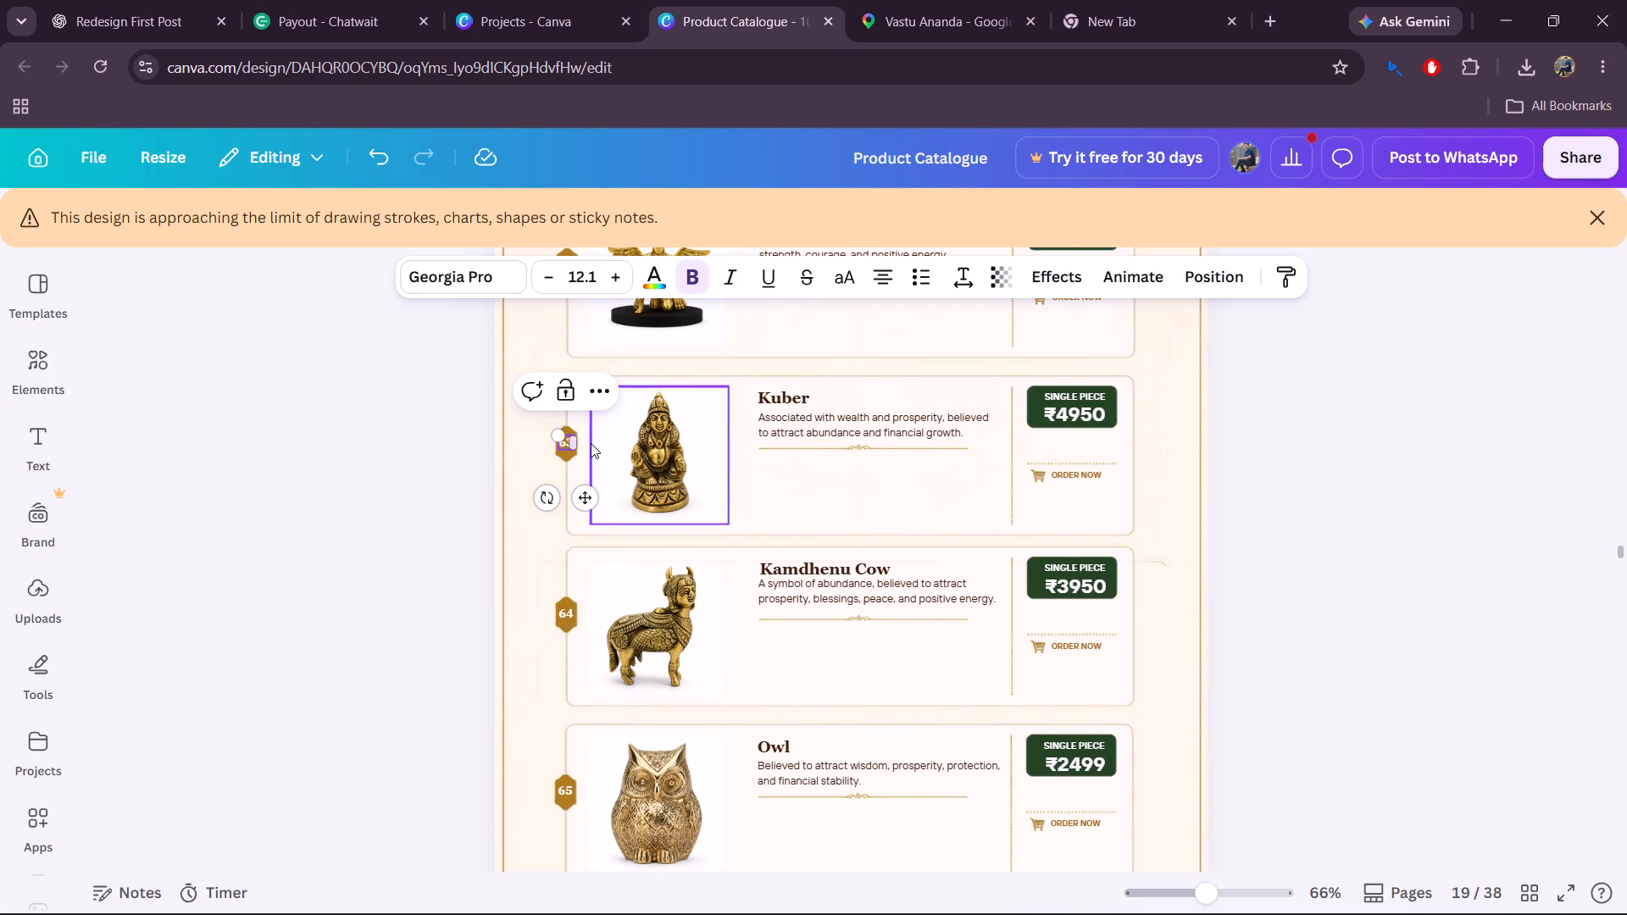
{"action": "double_click", "coordinate": [568, 445]}
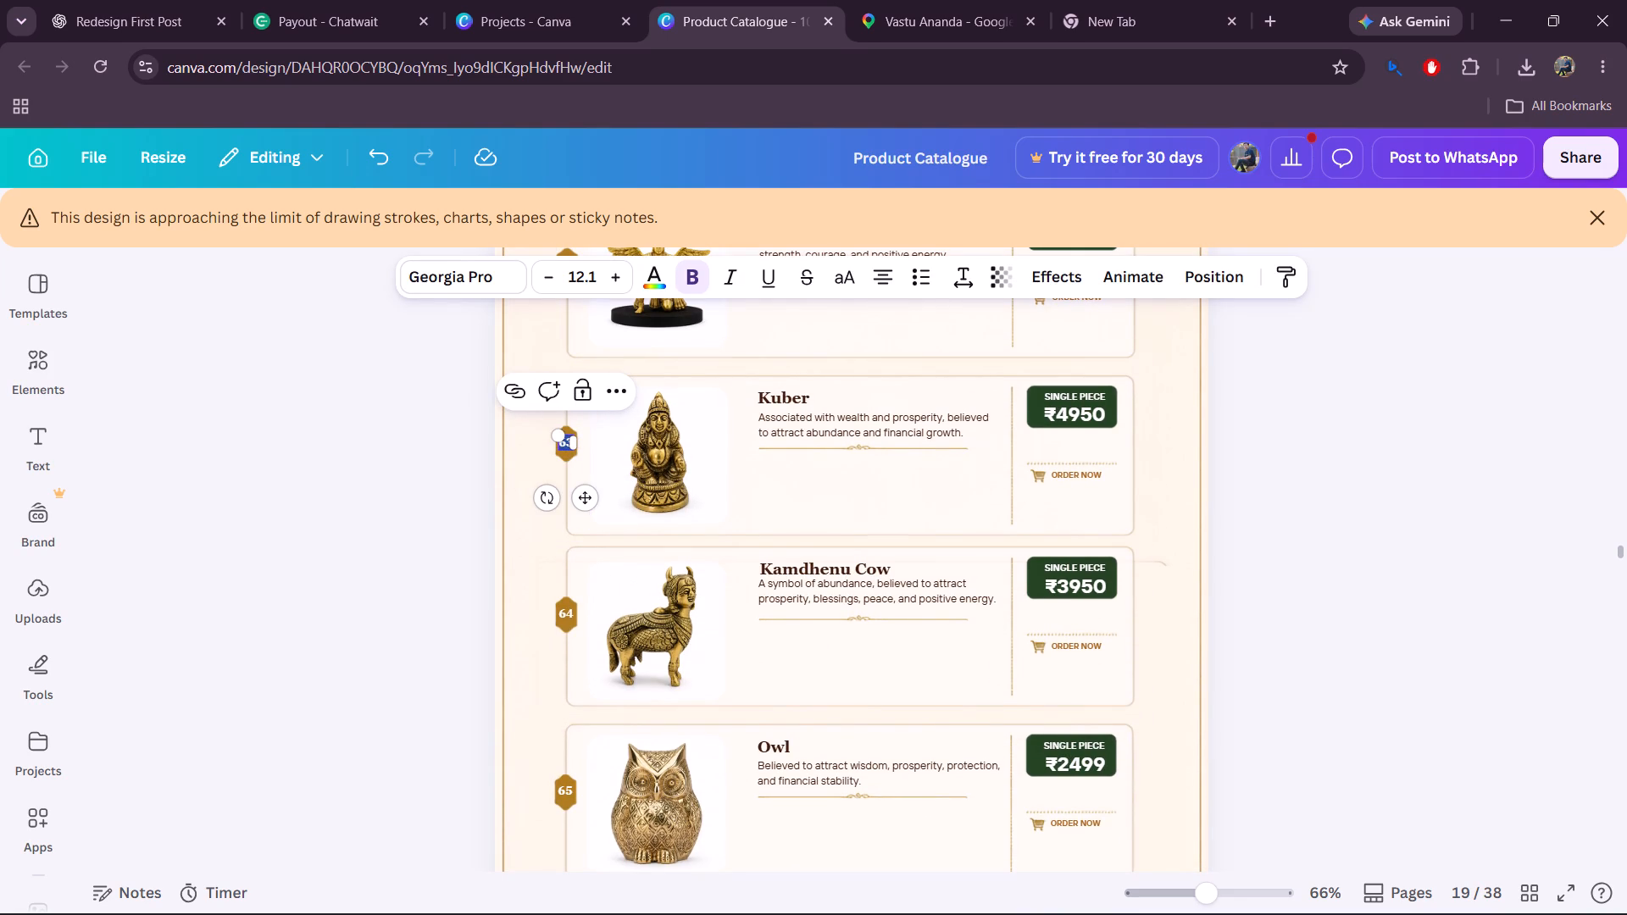
{"action": "key", "text": "6"}
{"action": "key", "text": "1"}
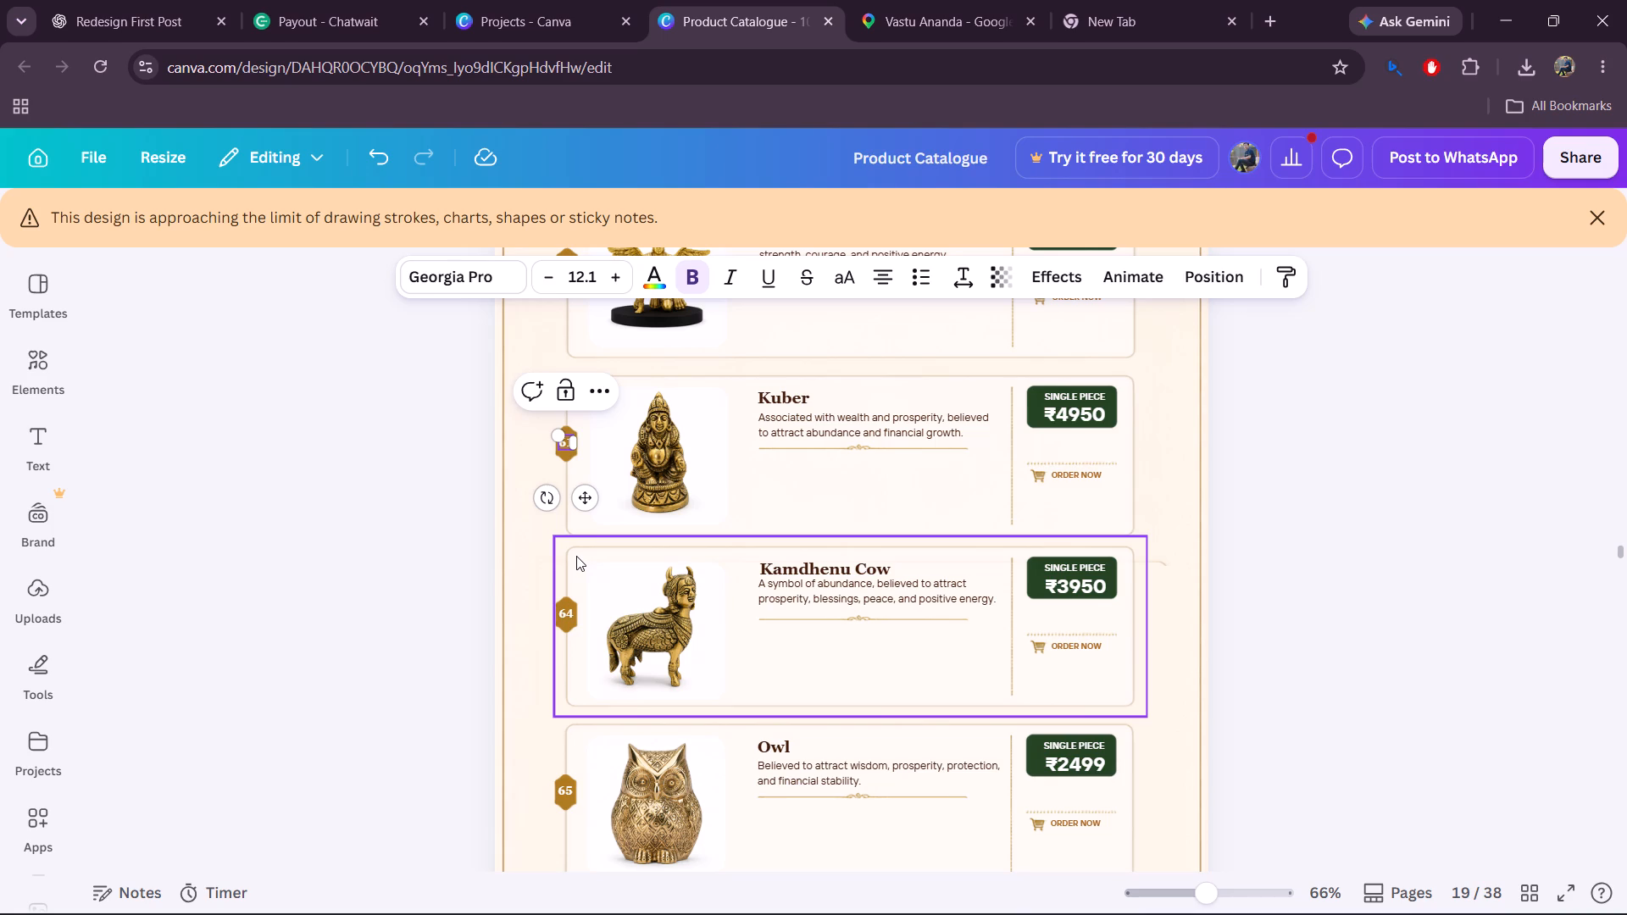
Change the Kamdhenu Cow's badge number on page 19 to 62.
{"action": "double_click", "coordinate": [571, 614]}
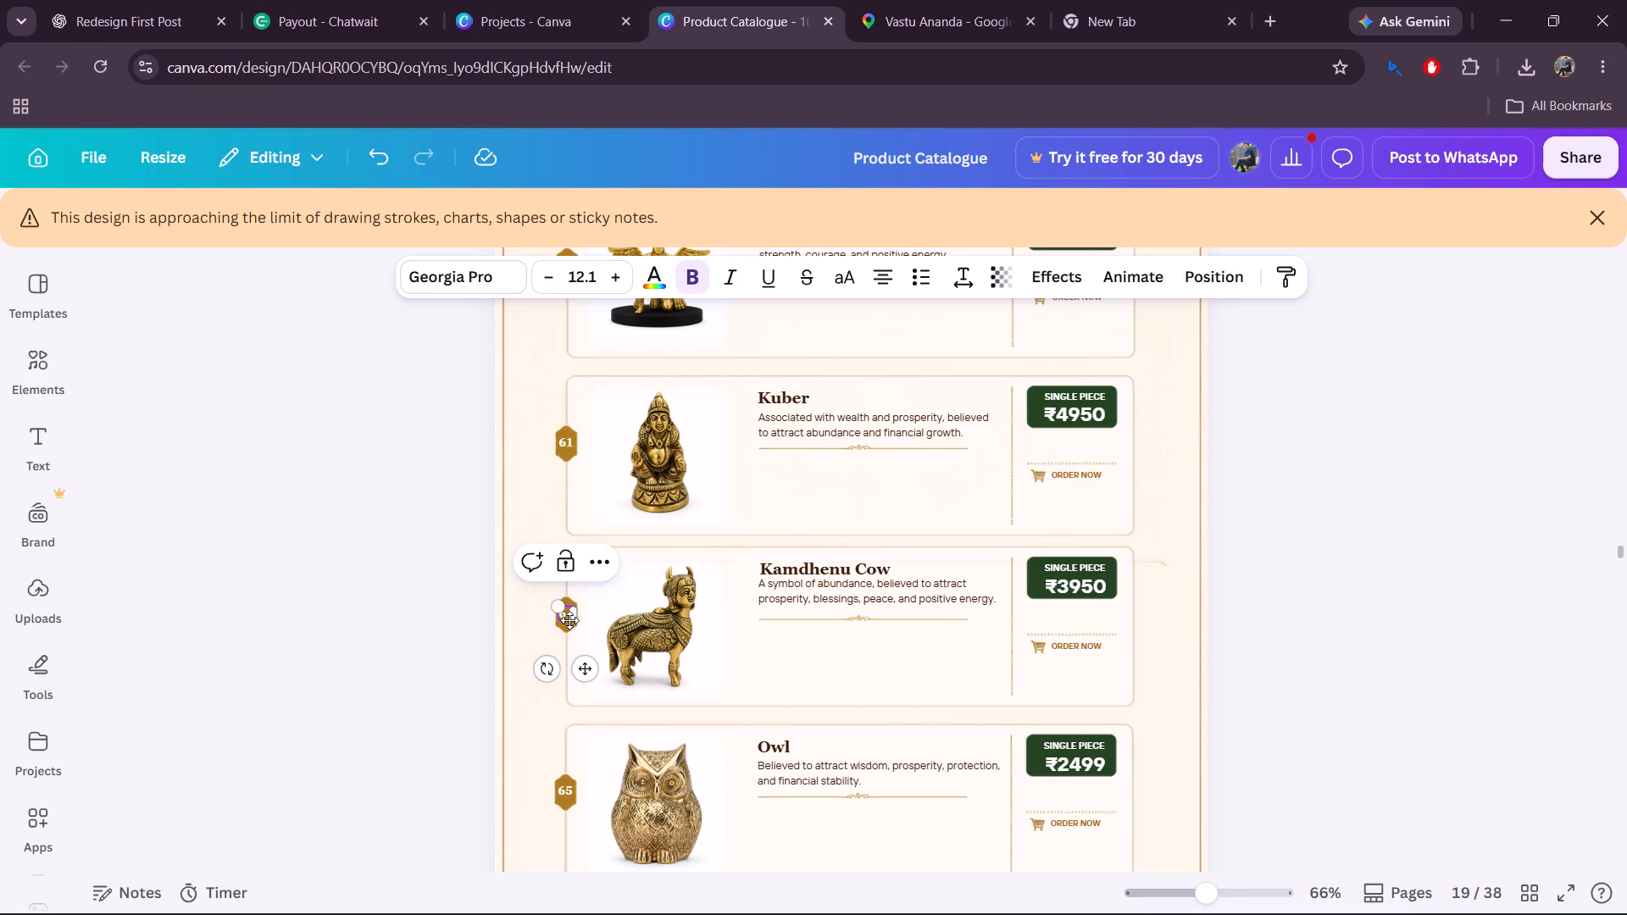
{"action": "key", "text": "Right"}
{"action": "key", "text": "BackSpace"}
{"action": "key", "text": "2"}
Change the Owl's badge number at the bottom of page 19 to 63.
{"action": "scroll", "coordinate": [569, 620], "scroll_direction": "down", "scroll_amount": 1}
{"action": "double_click", "coordinate": [573, 671]}
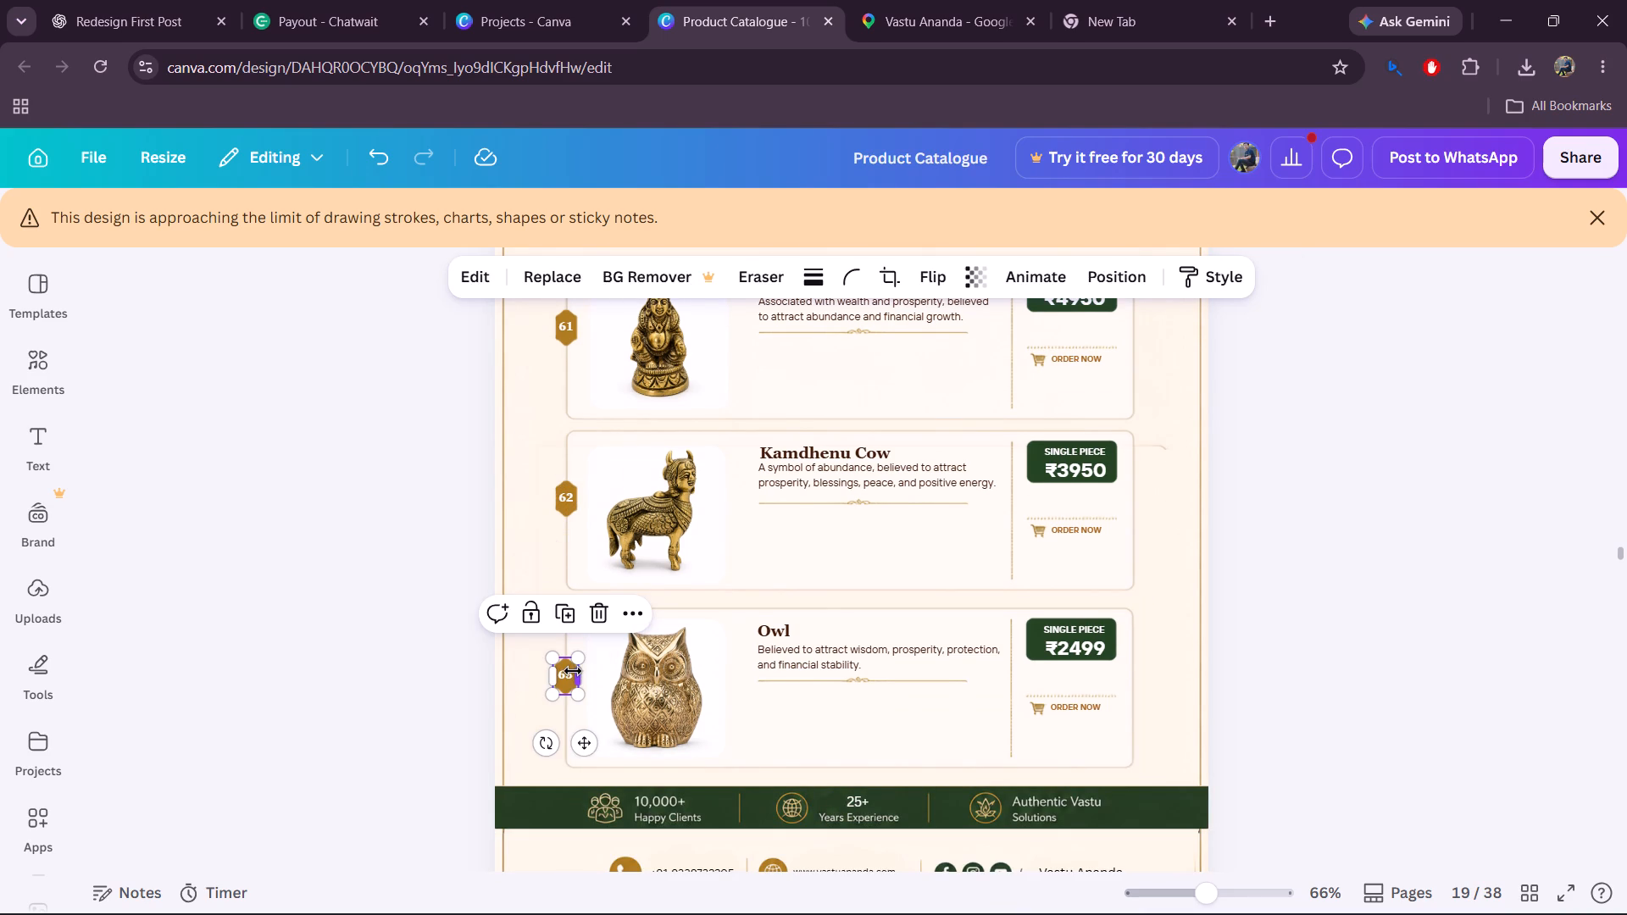
{"action": "double_click", "coordinate": [569, 672]}
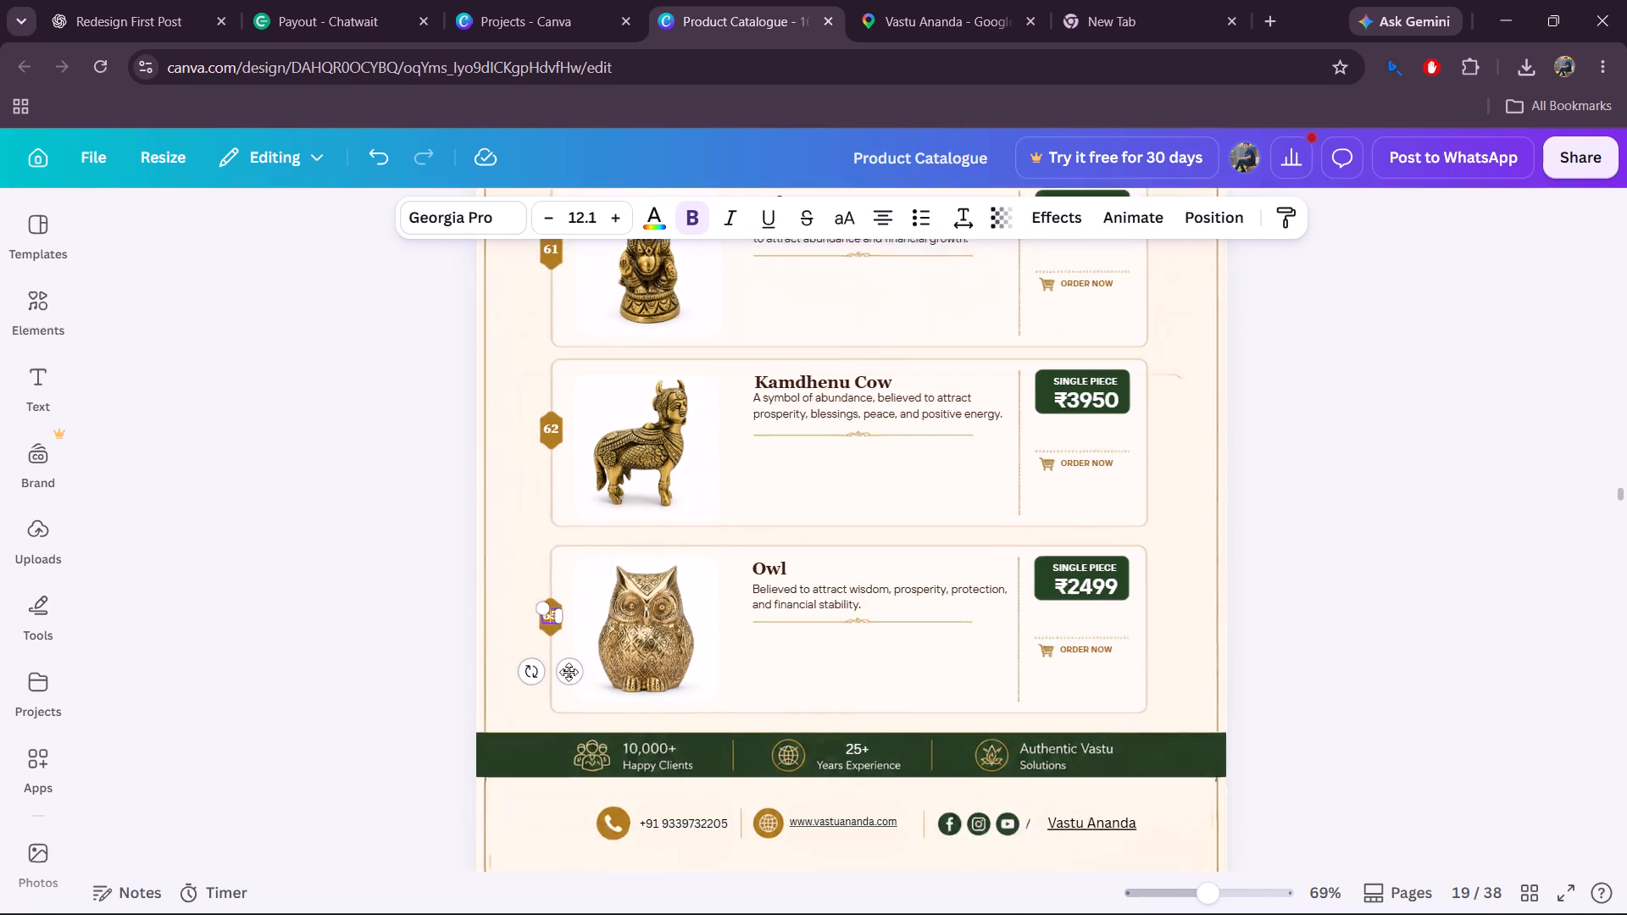
{"action": "scroll", "coordinate": [569, 672], "scroll_direction": "right", "scroll_amount": 2}
{"action": "scroll", "coordinate": [330, 639], "scroll_direction": "up", "scroll_amount": 2}
{"action": "key", "text": "Right"}
{"action": "key", "text": "BackSpace"}
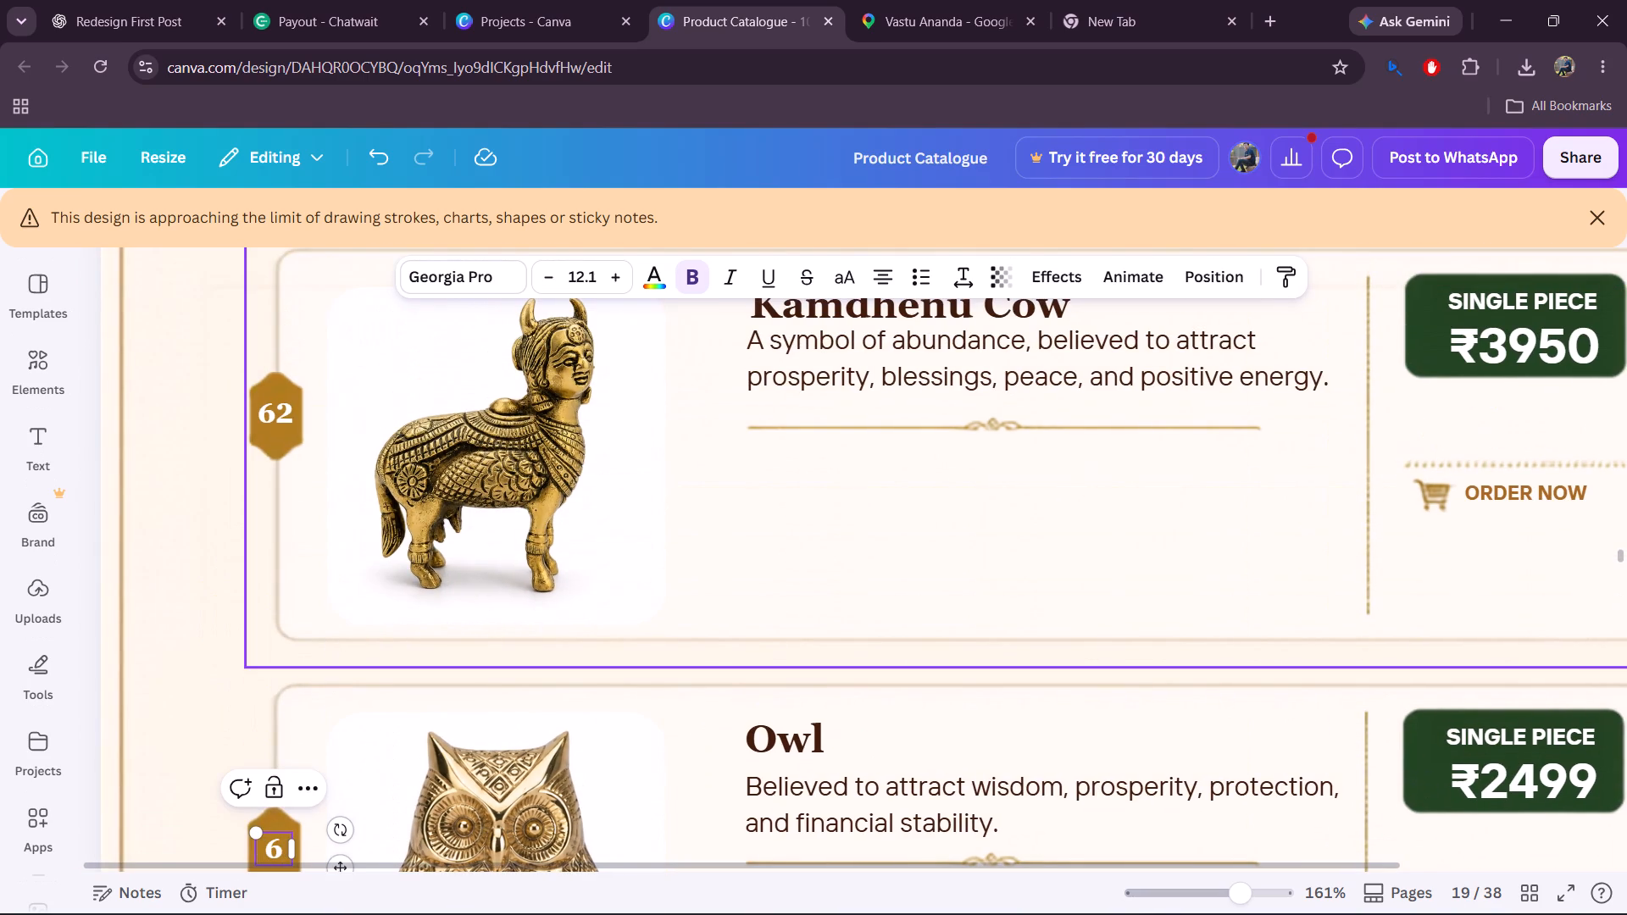
{"action": "key", "text": "3"}
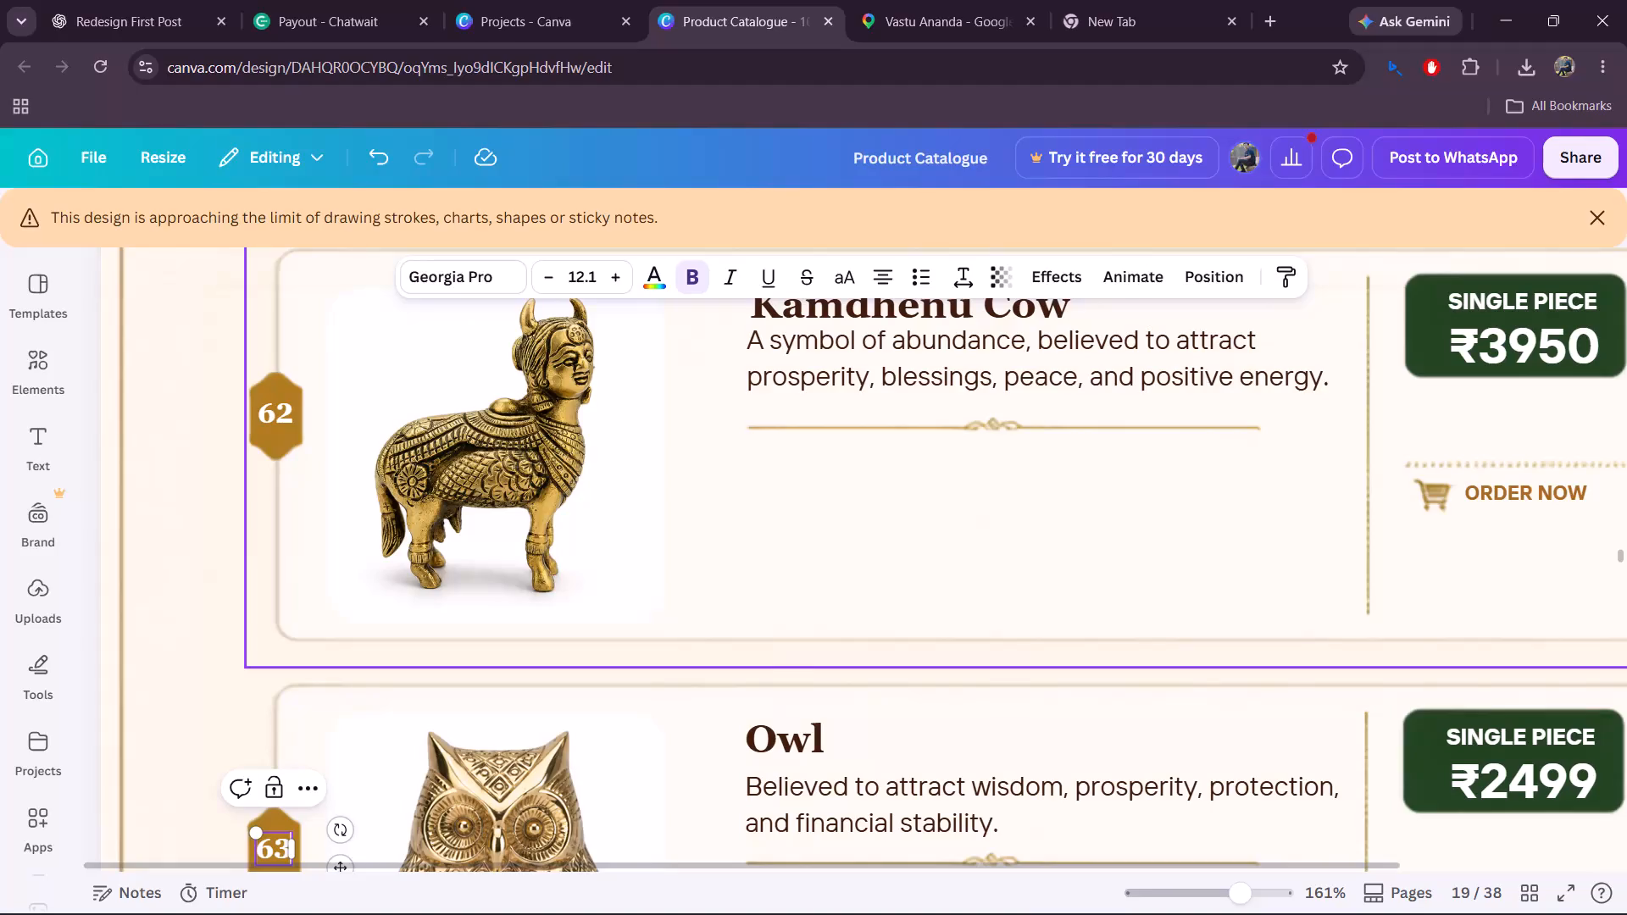
Change the Hanuman Ji idol's badge number on page 20 to 64.
{"action": "scroll", "coordinate": [330, 639], "scroll_direction": "down", "scroll_amount": 1}
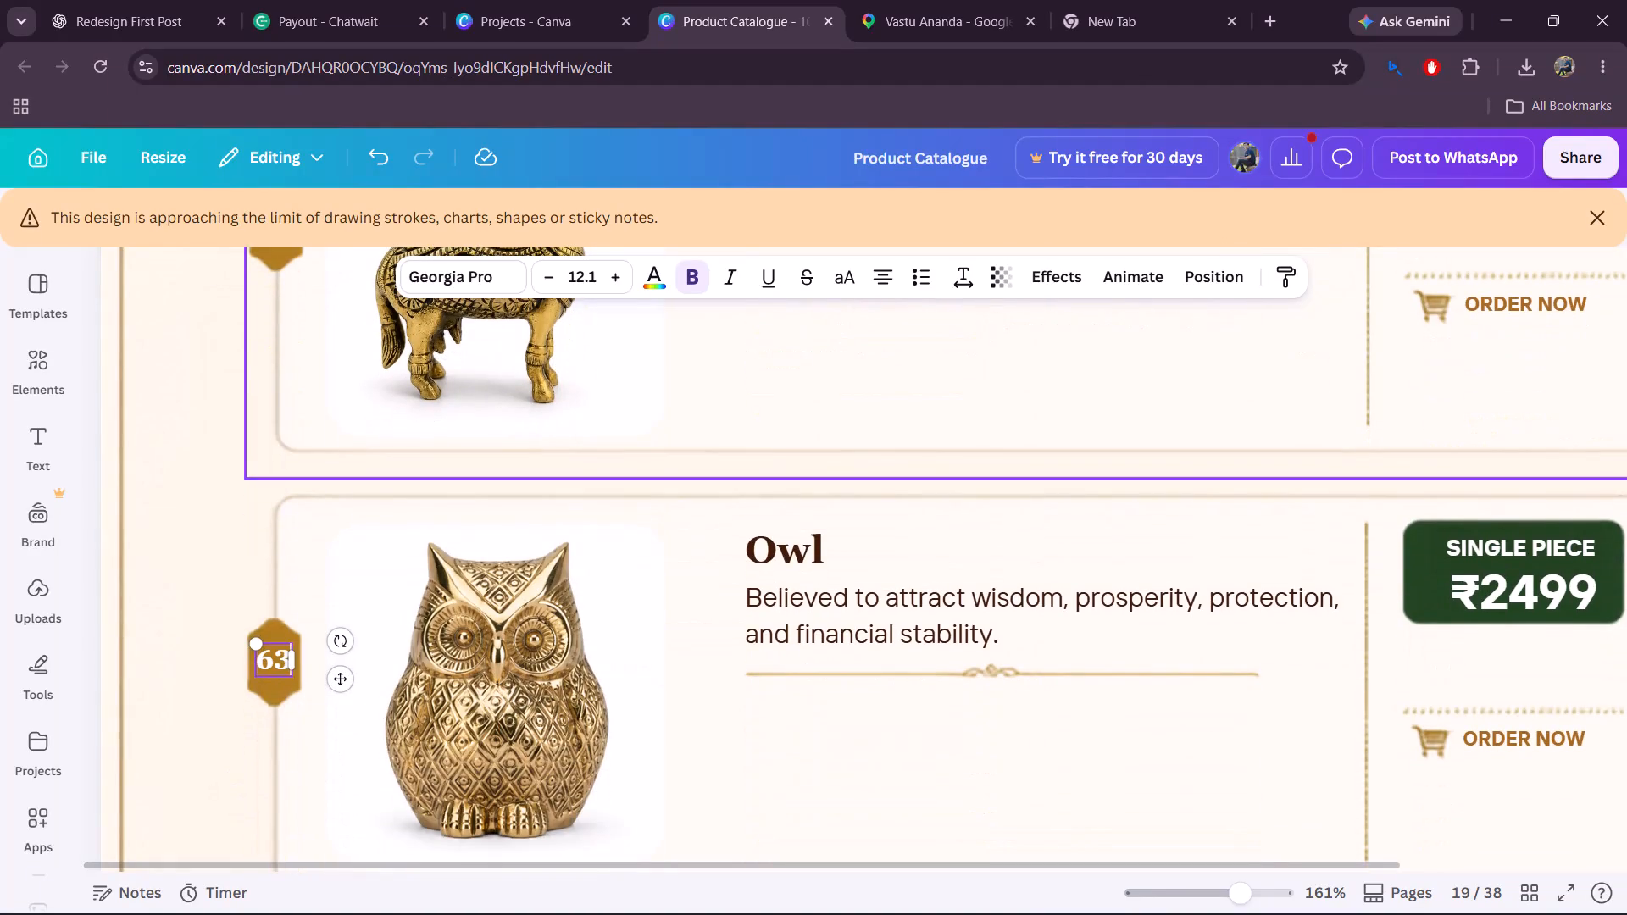
{"action": "scroll", "coordinate": [330, 639], "scroll_direction": "down", "scroll_amount": 6}
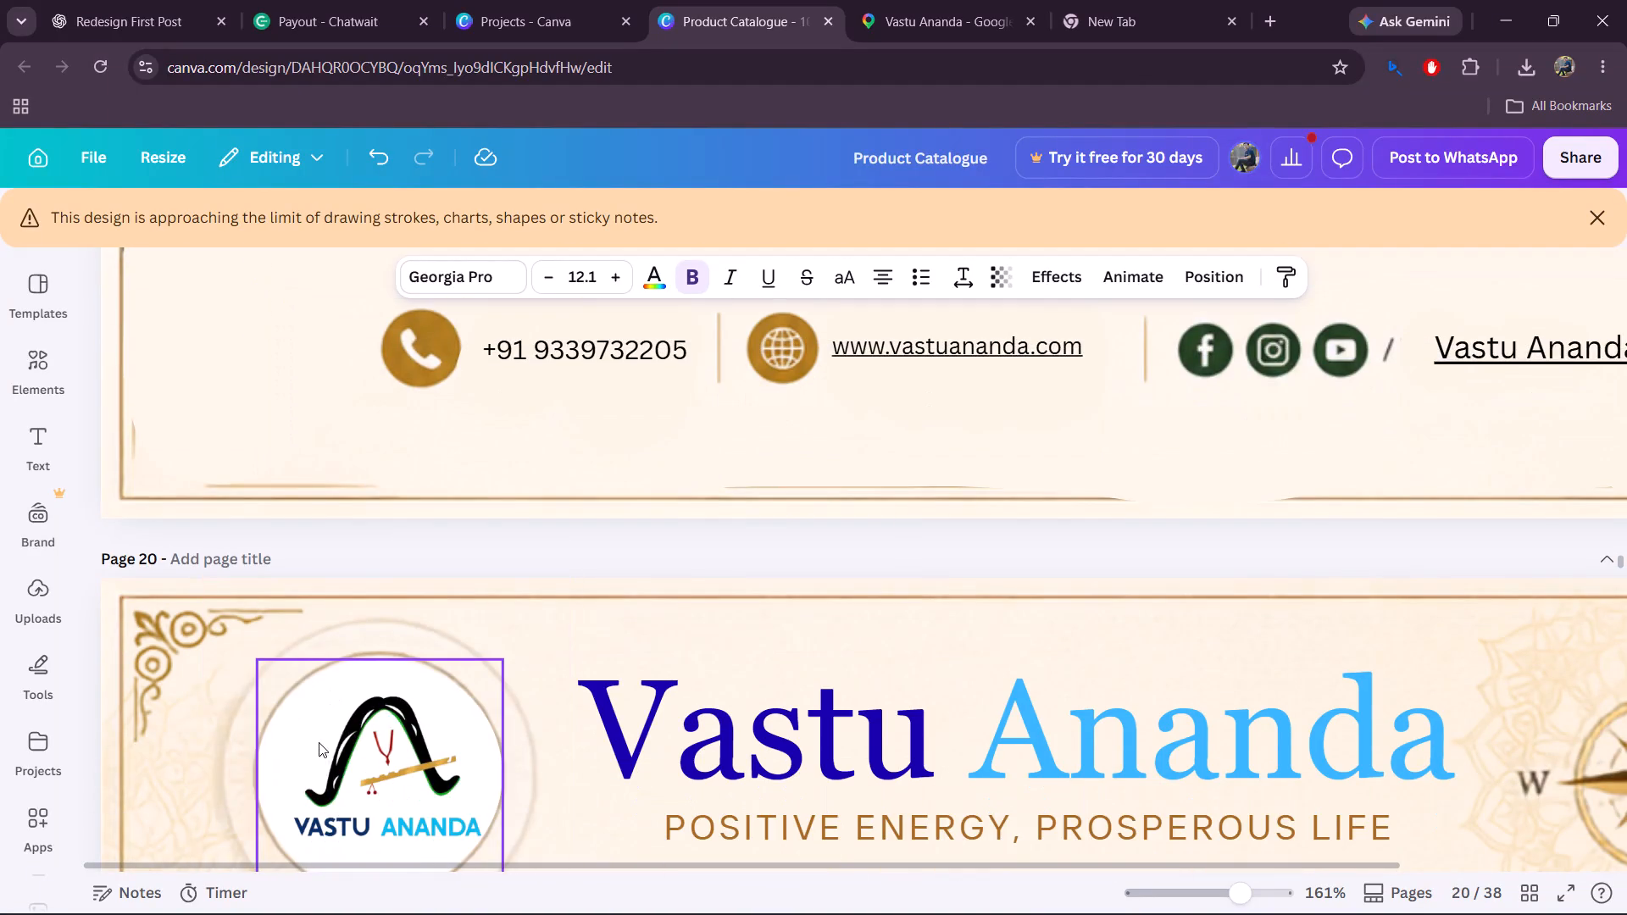
{"action": "scroll", "coordinate": [319, 742], "scroll_direction": "down", "scroll_amount": 3}
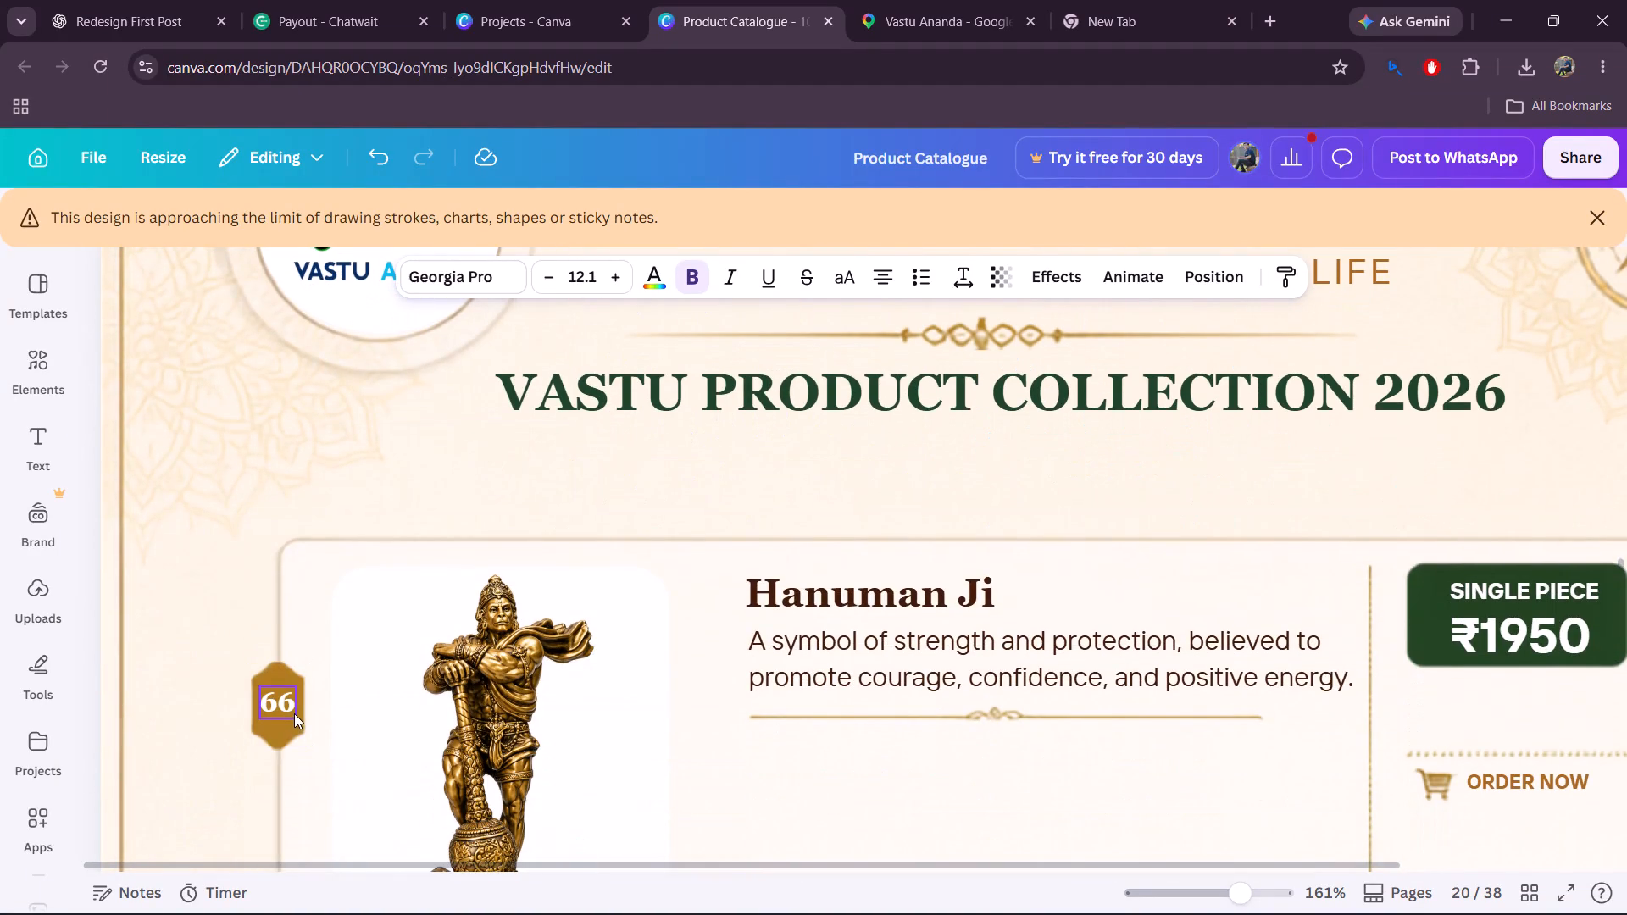
{"action": "double_click", "coordinate": [294, 713]}
{"action": "key", "text": "BackSpace"}
{"action": "key", "text": "4"}
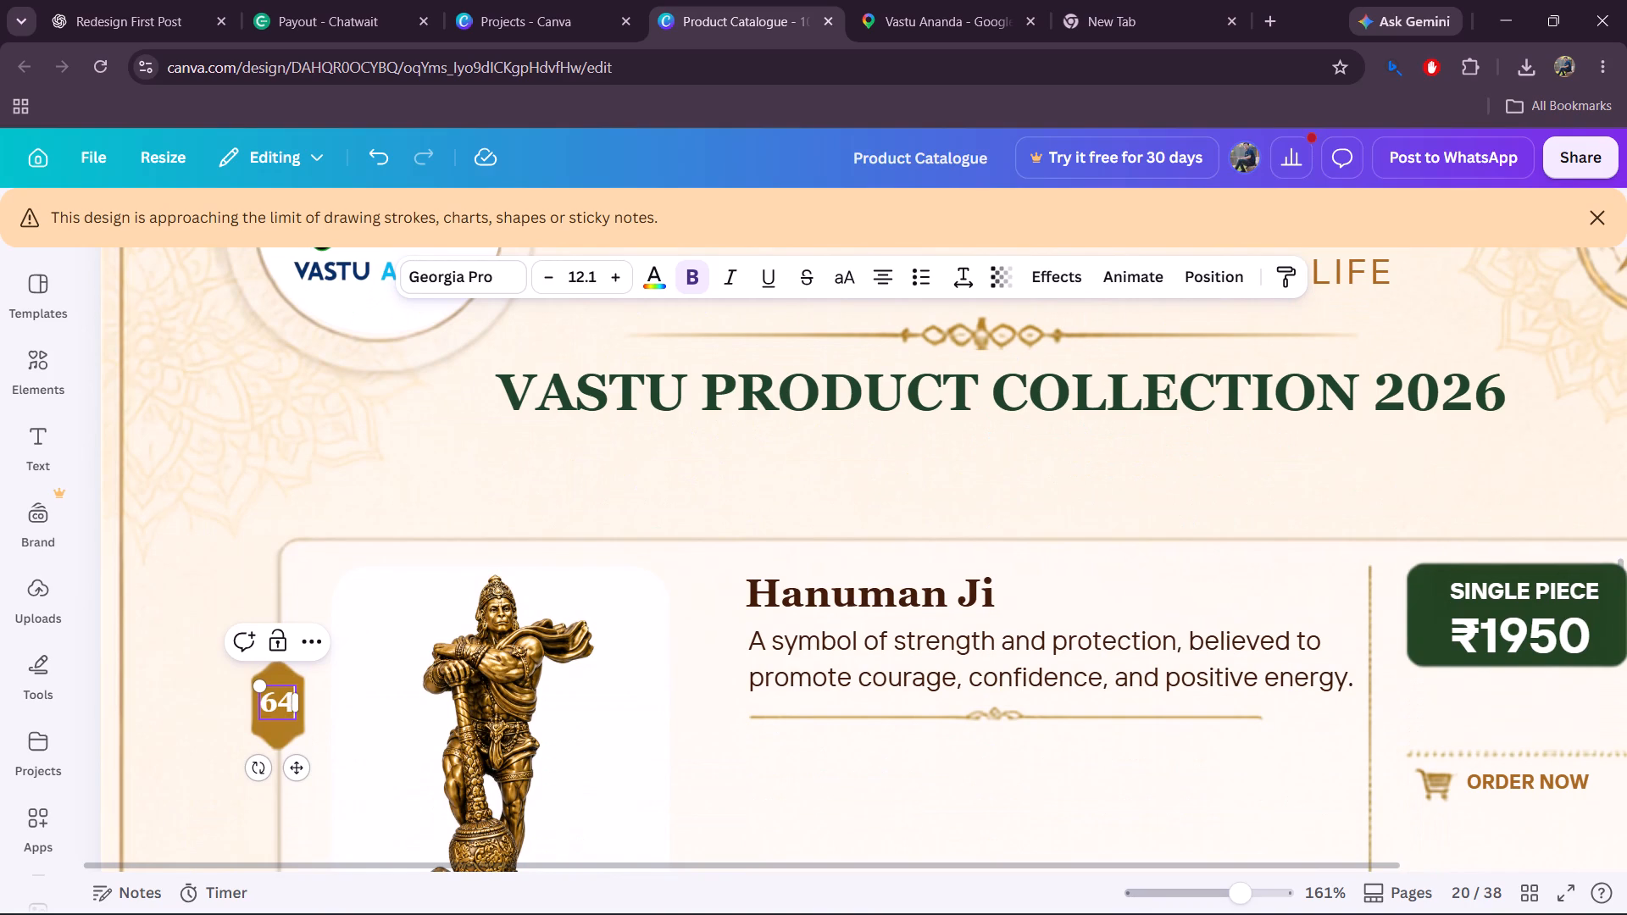
Change the Panchmukhi Hanuman Ji idol's badge number on page 20 to 65.
{"action": "scroll", "coordinate": [294, 713], "scroll_direction": "down", "scroll_amount": 4}
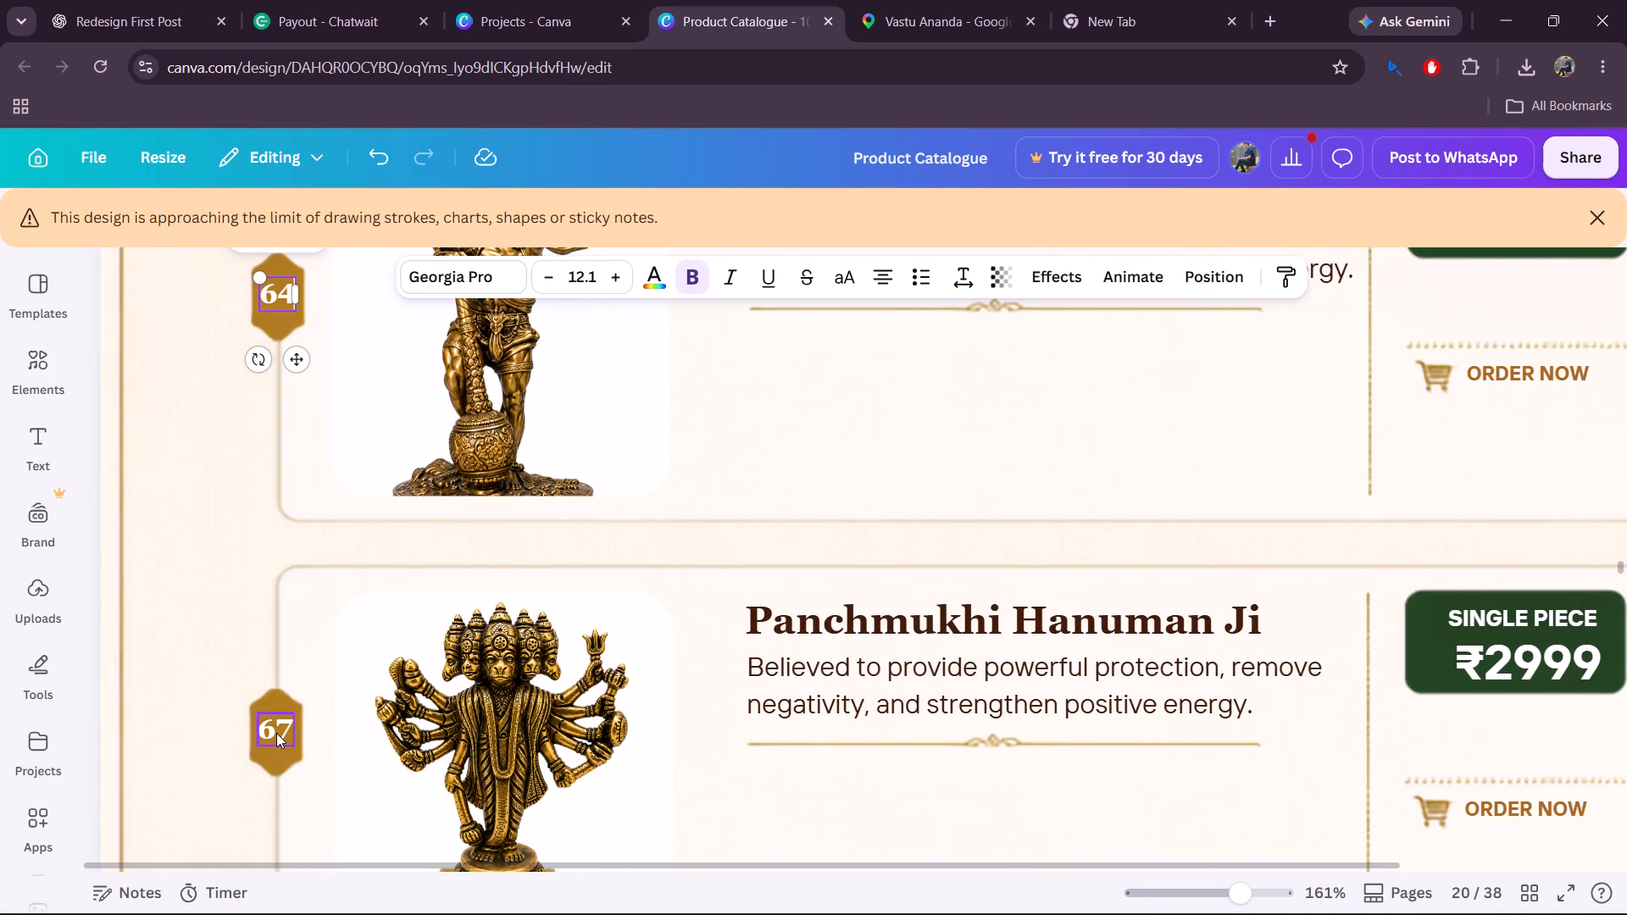
{"action": "double_click", "coordinate": [276, 733]}
{"action": "key", "text": "Right"}
{"action": "key", "text": "BackSpace"}
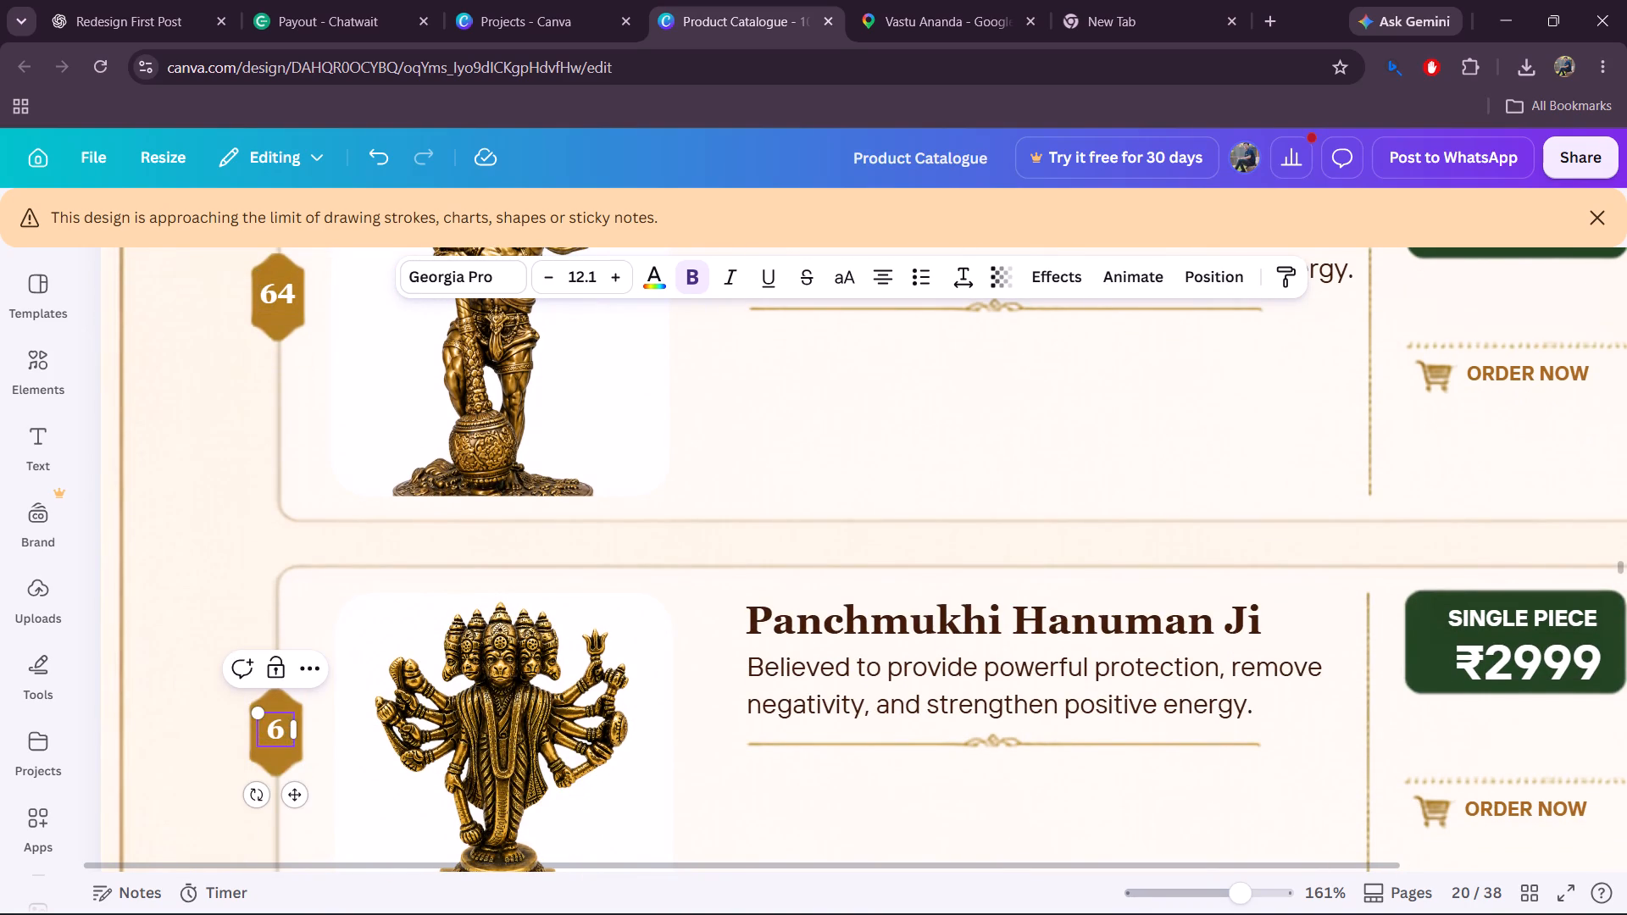
{"action": "key", "text": "5"}
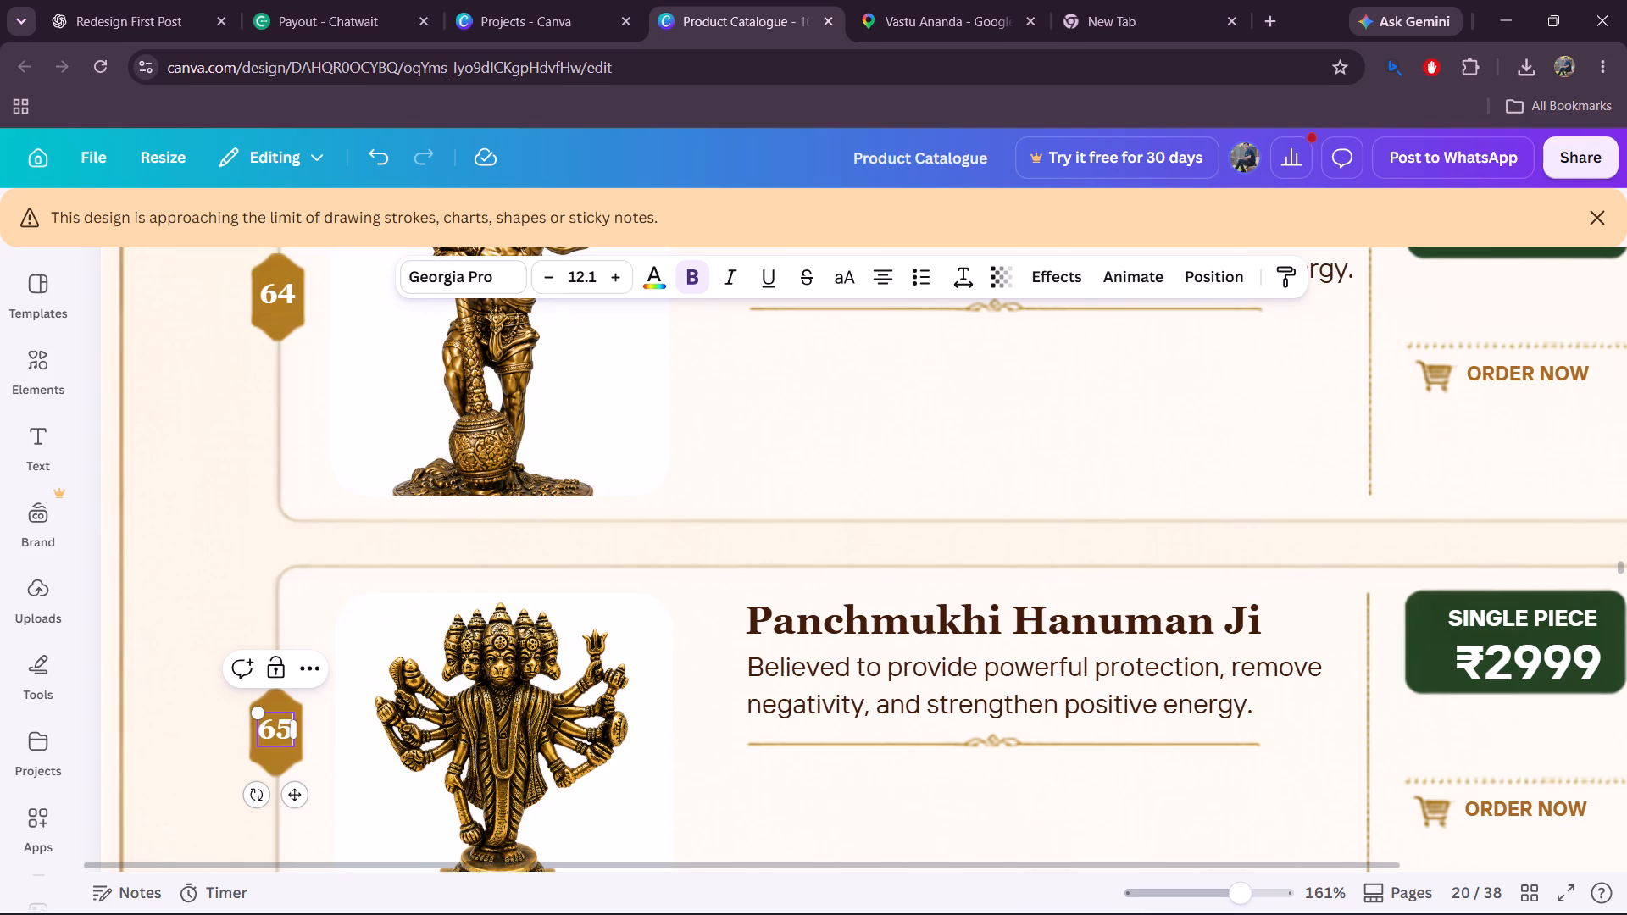
Change the Lakshmi Ji idol's badge number on page 20 to 66.
{"action": "scroll", "coordinate": [276, 733], "scroll_direction": "down", "scroll_amount": 4}
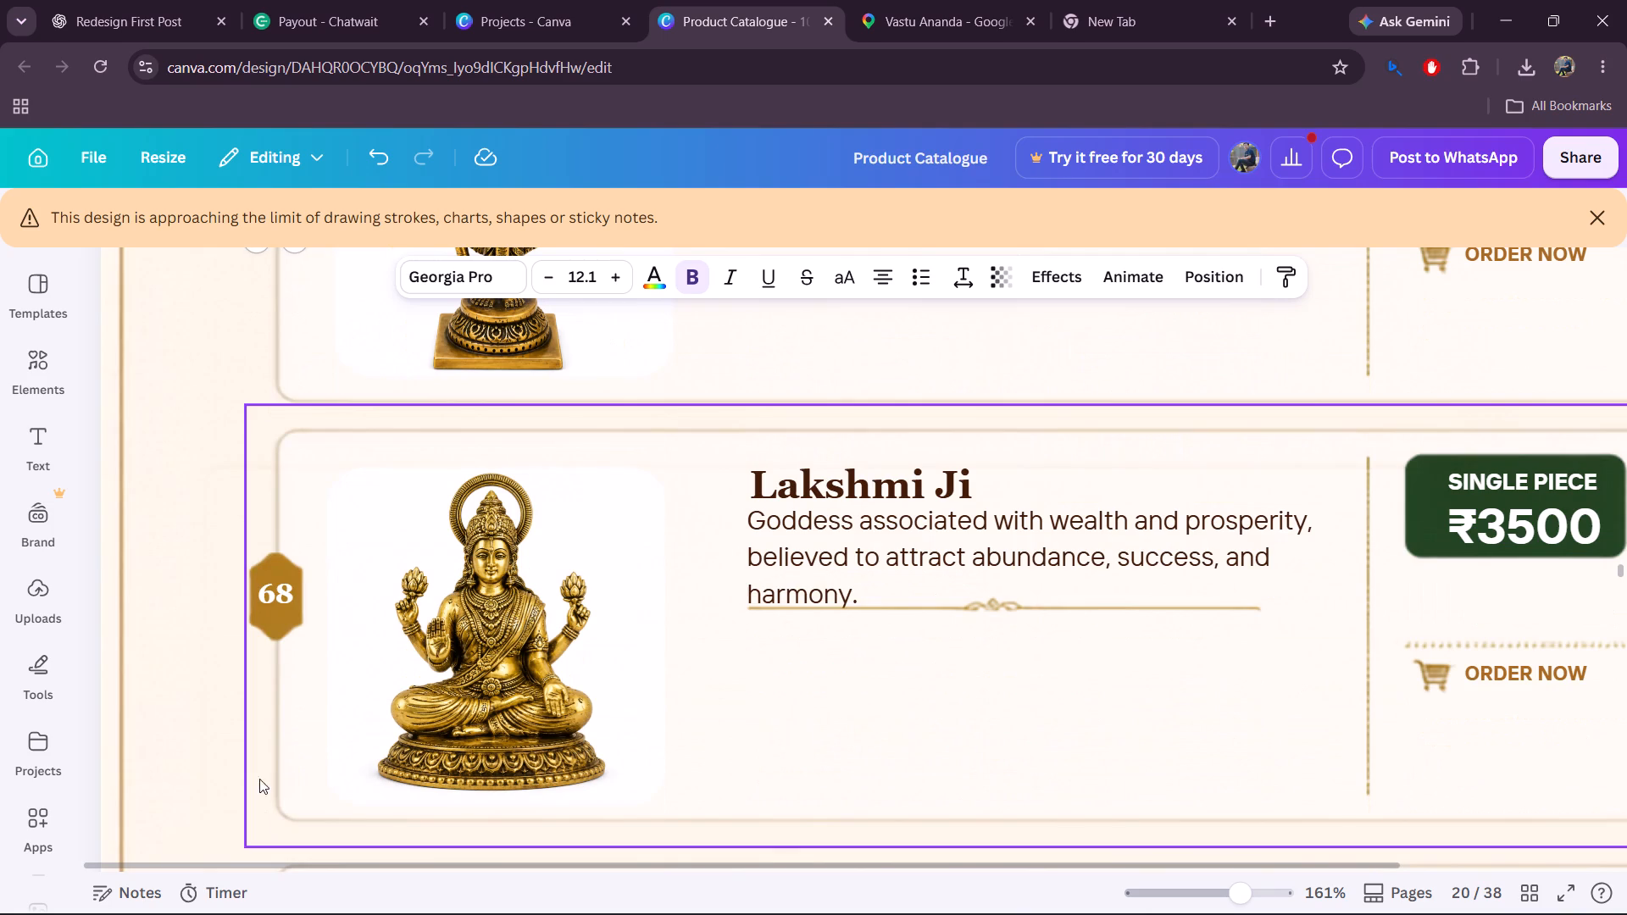
{"action": "double_click", "coordinate": [283, 587]}
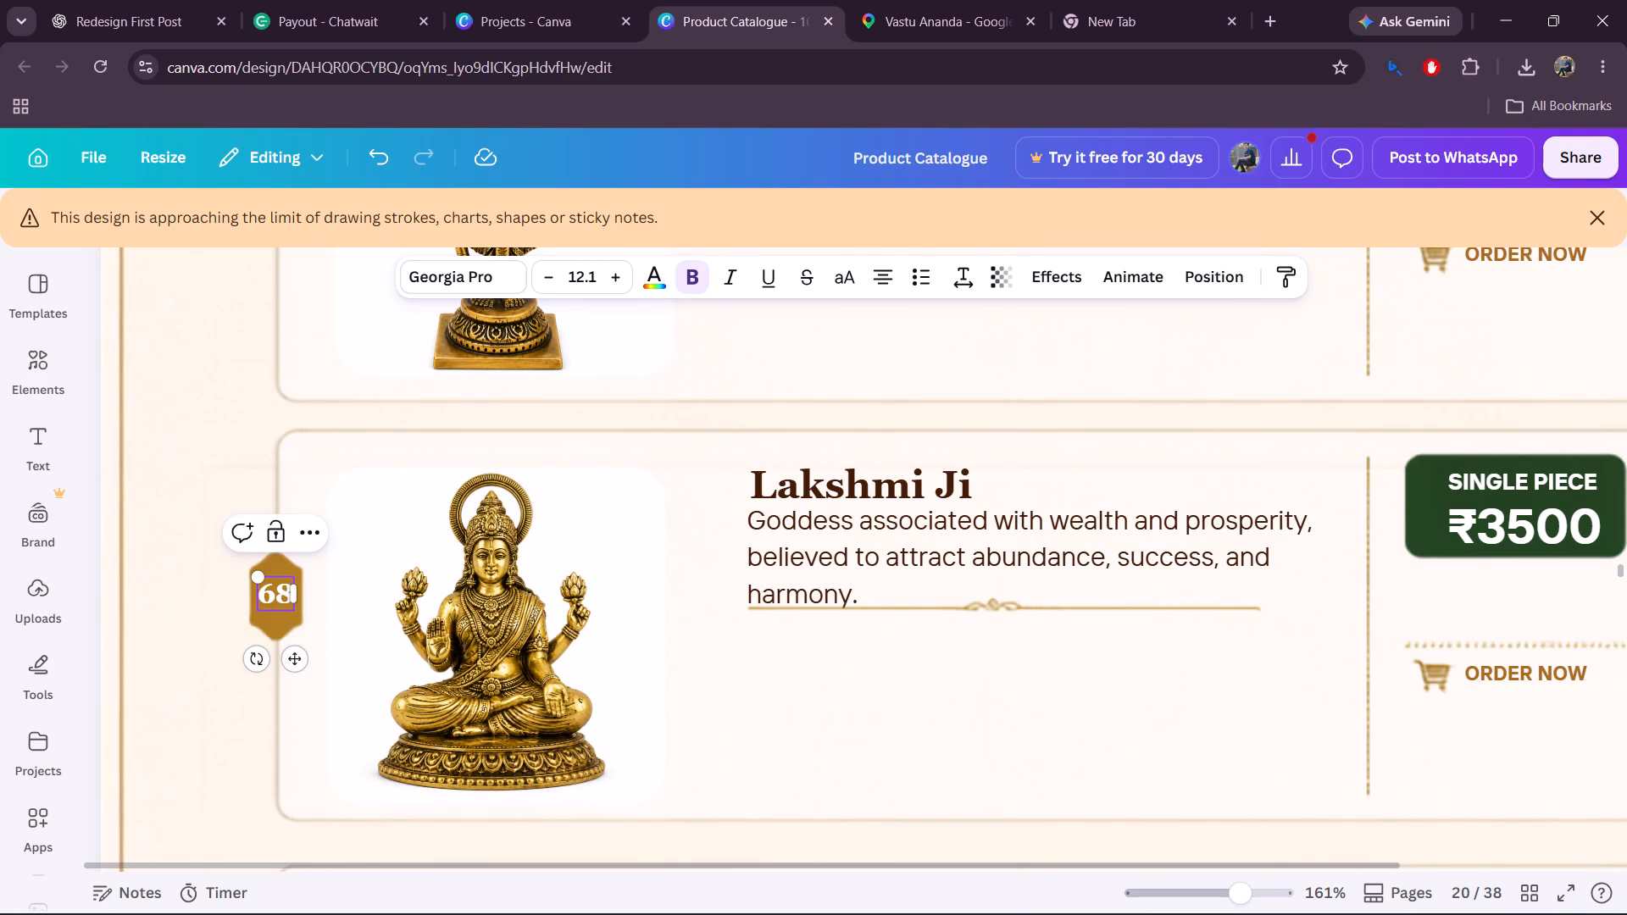
{"action": "key", "text": "Right"}
{"action": "key", "text": "BackSpace"}
{"action": "key", "text": "6"}
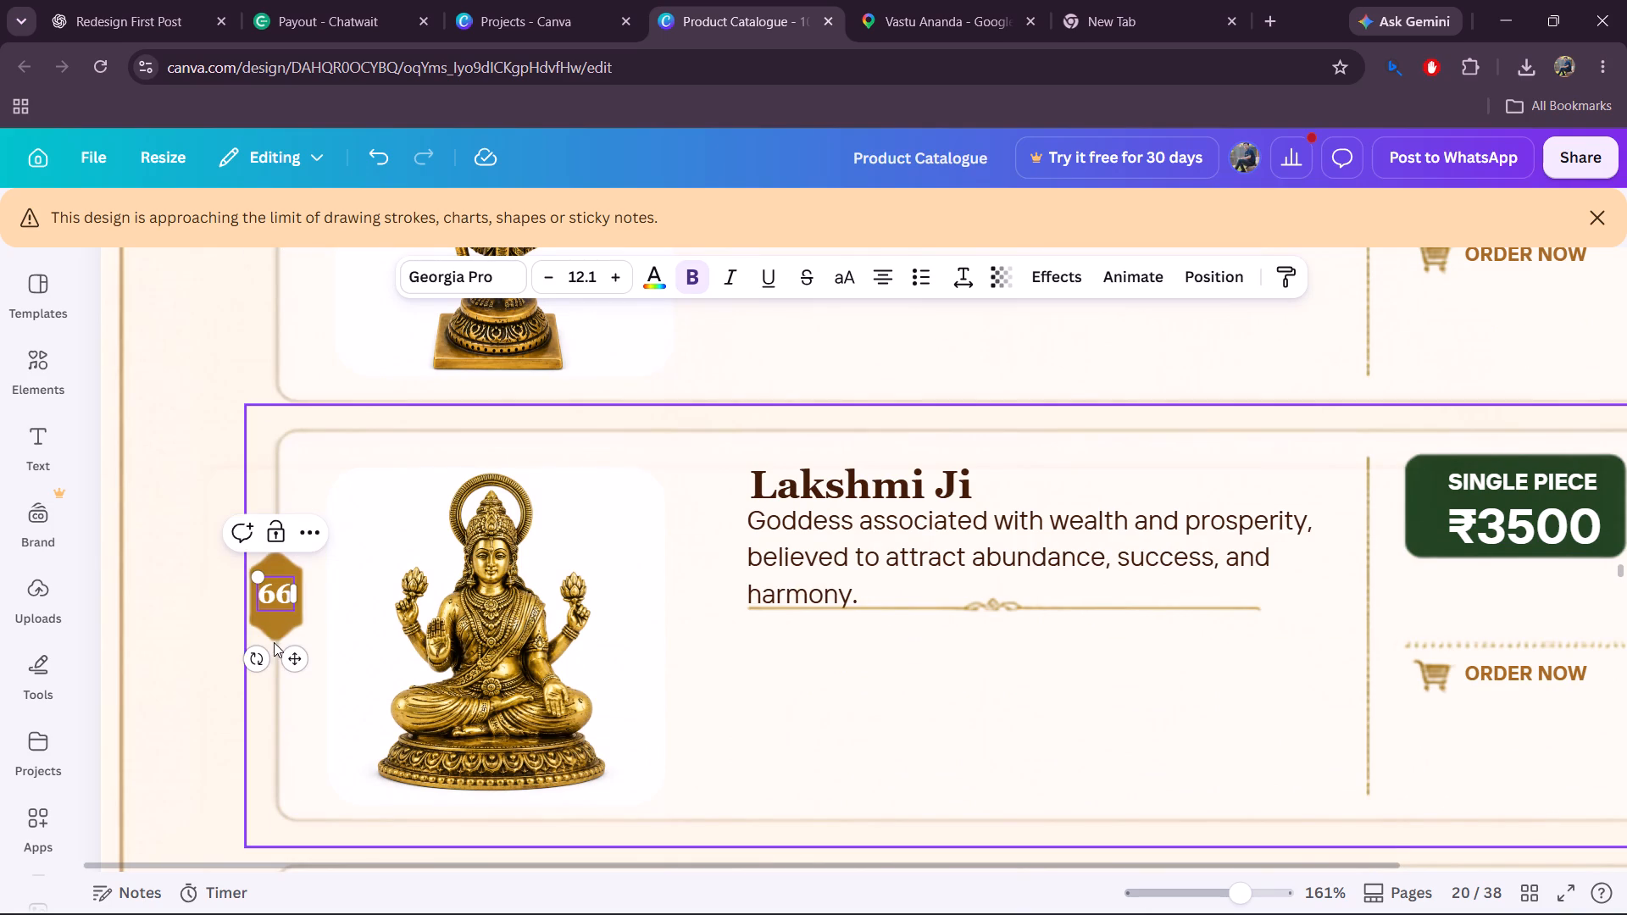
Change the Ganesh Ji idol's badge number on page 20 to 67.
{"action": "scroll", "coordinate": [274, 642], "scroll_direction": "down", "scroll_amount": 4}
{"action": "double_click", "coordinate": [290, 678]}
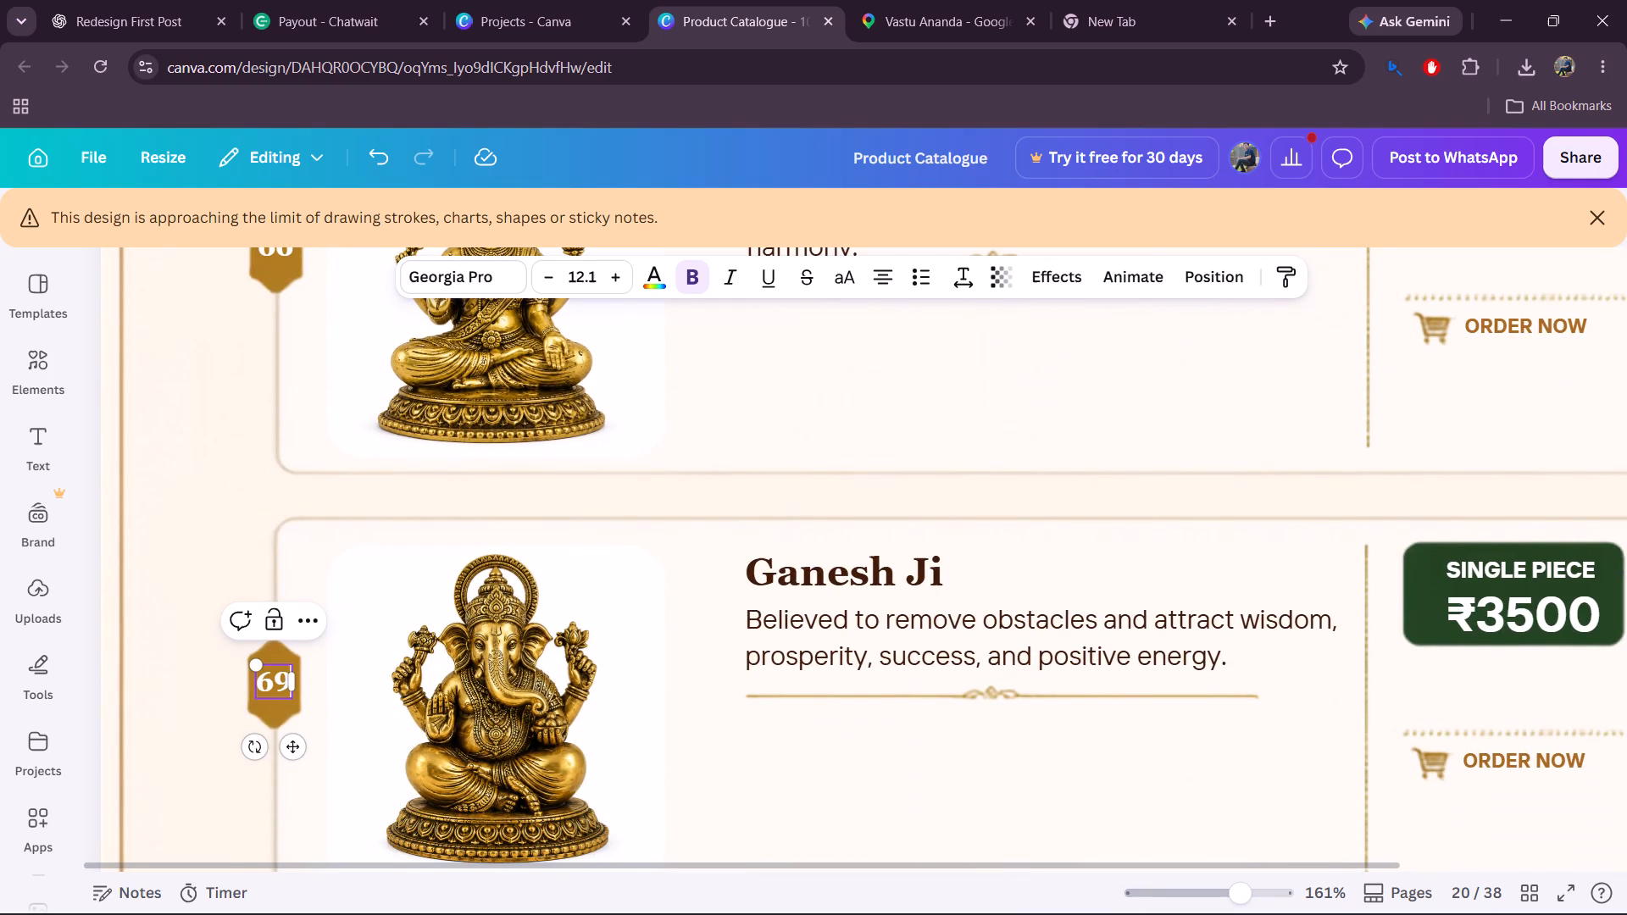
{"action": "key", "text": "BackSpace"}
{"action": "key", "text": "7"}
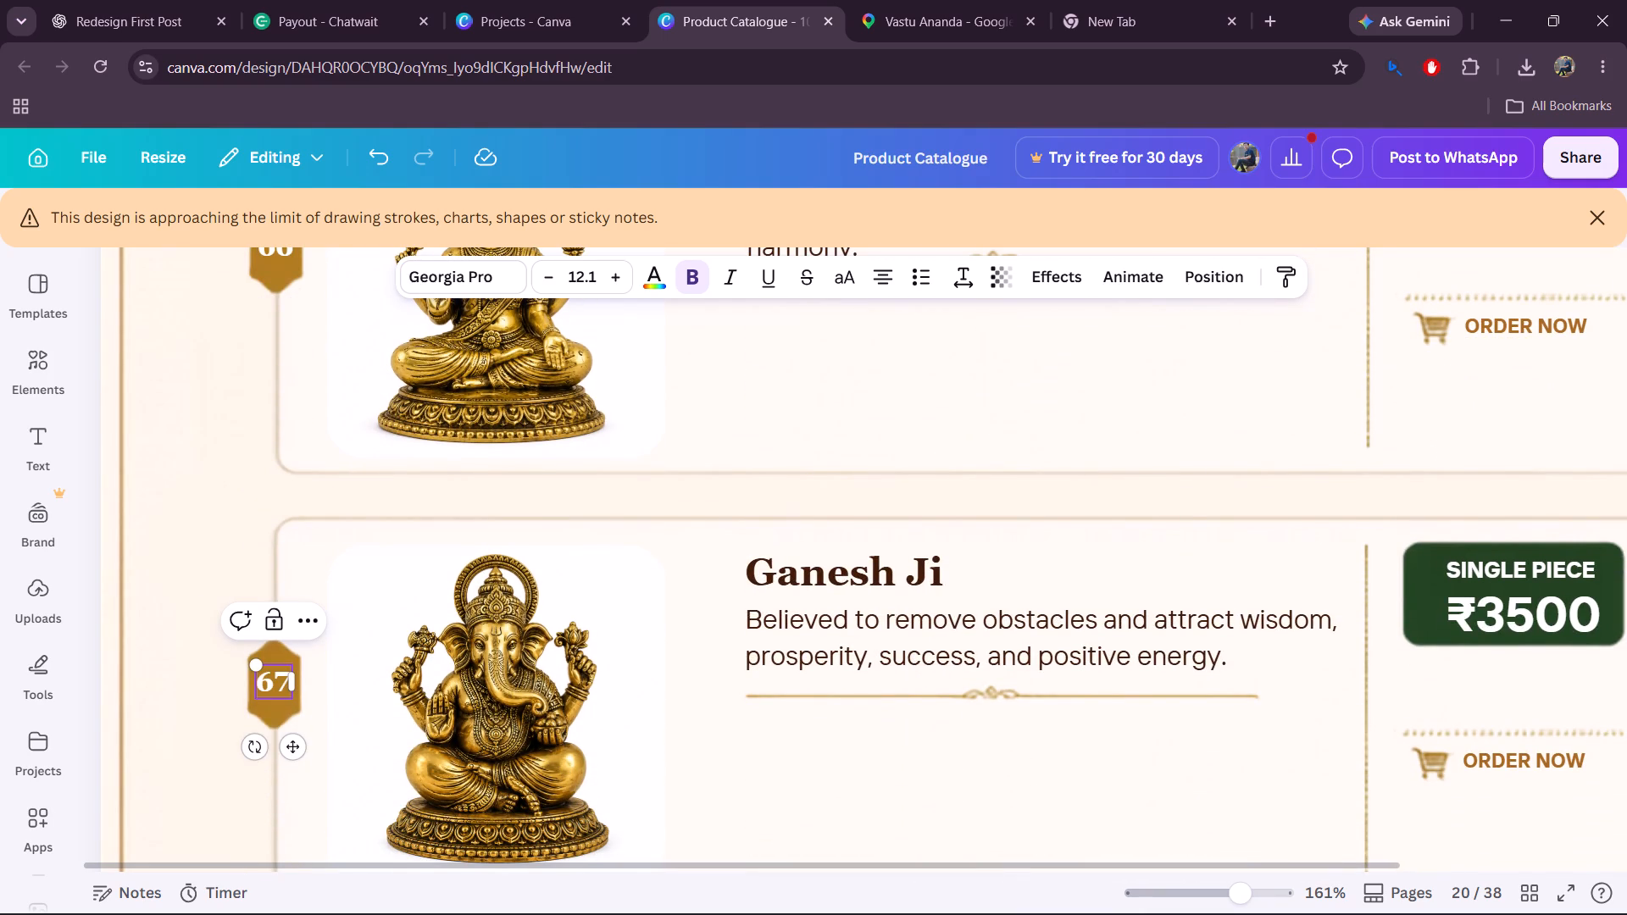
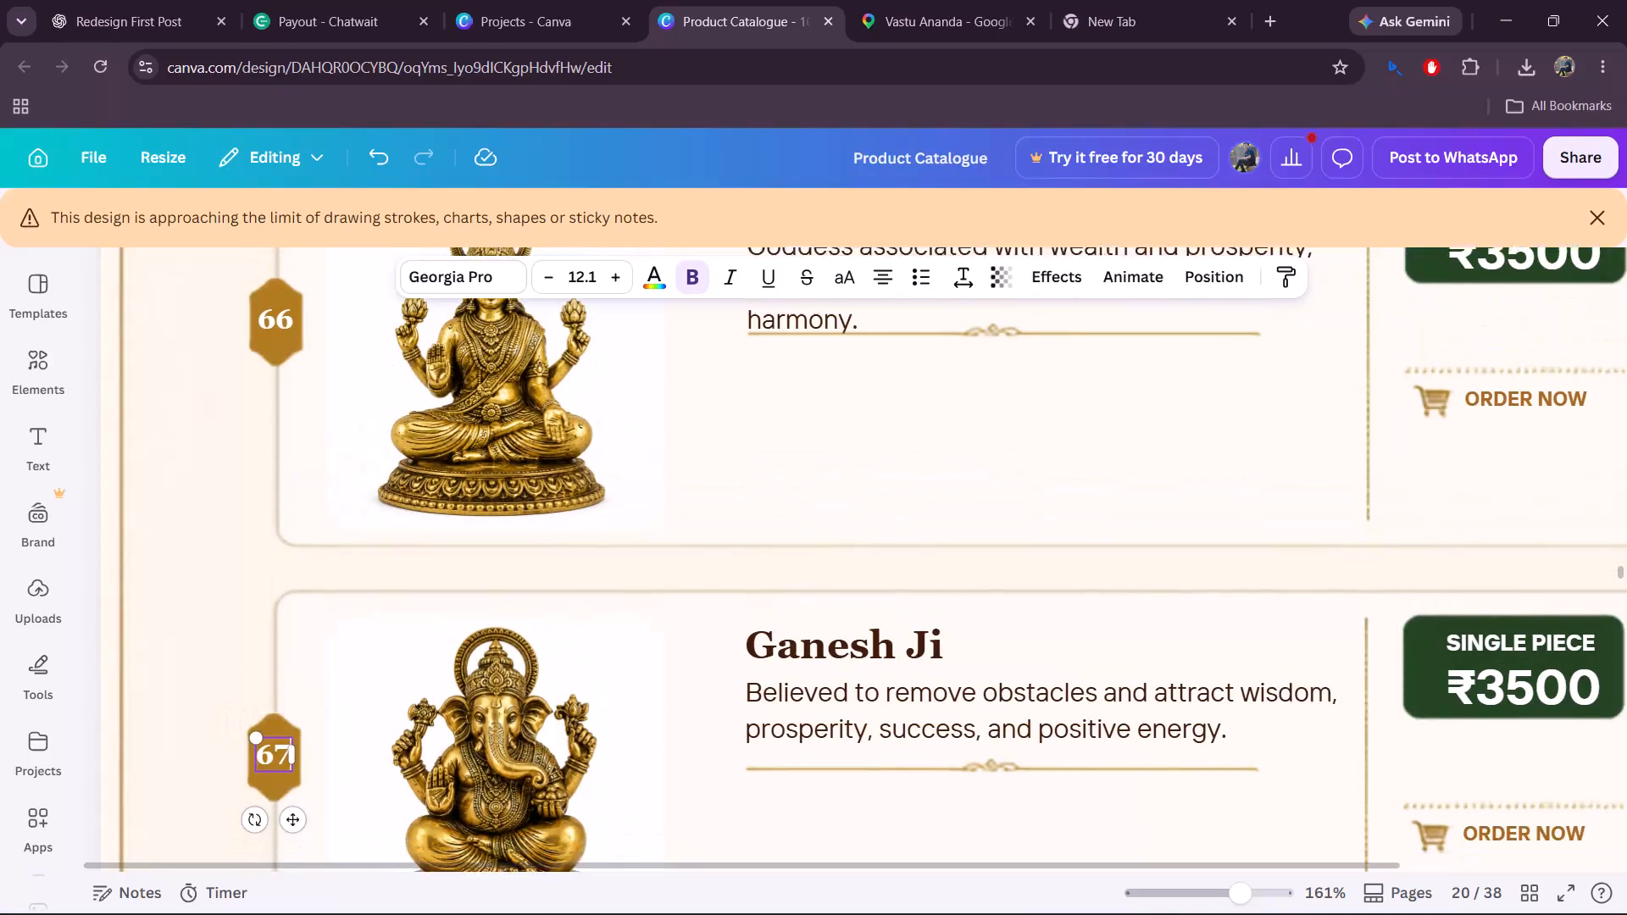
Change the Ganesh Ji-Crystal's badge number on page 21 to 68.
{"action": "scroll", "coordinate": [290, 678], "scroll_direction": "down", "scroll_amount": 4}
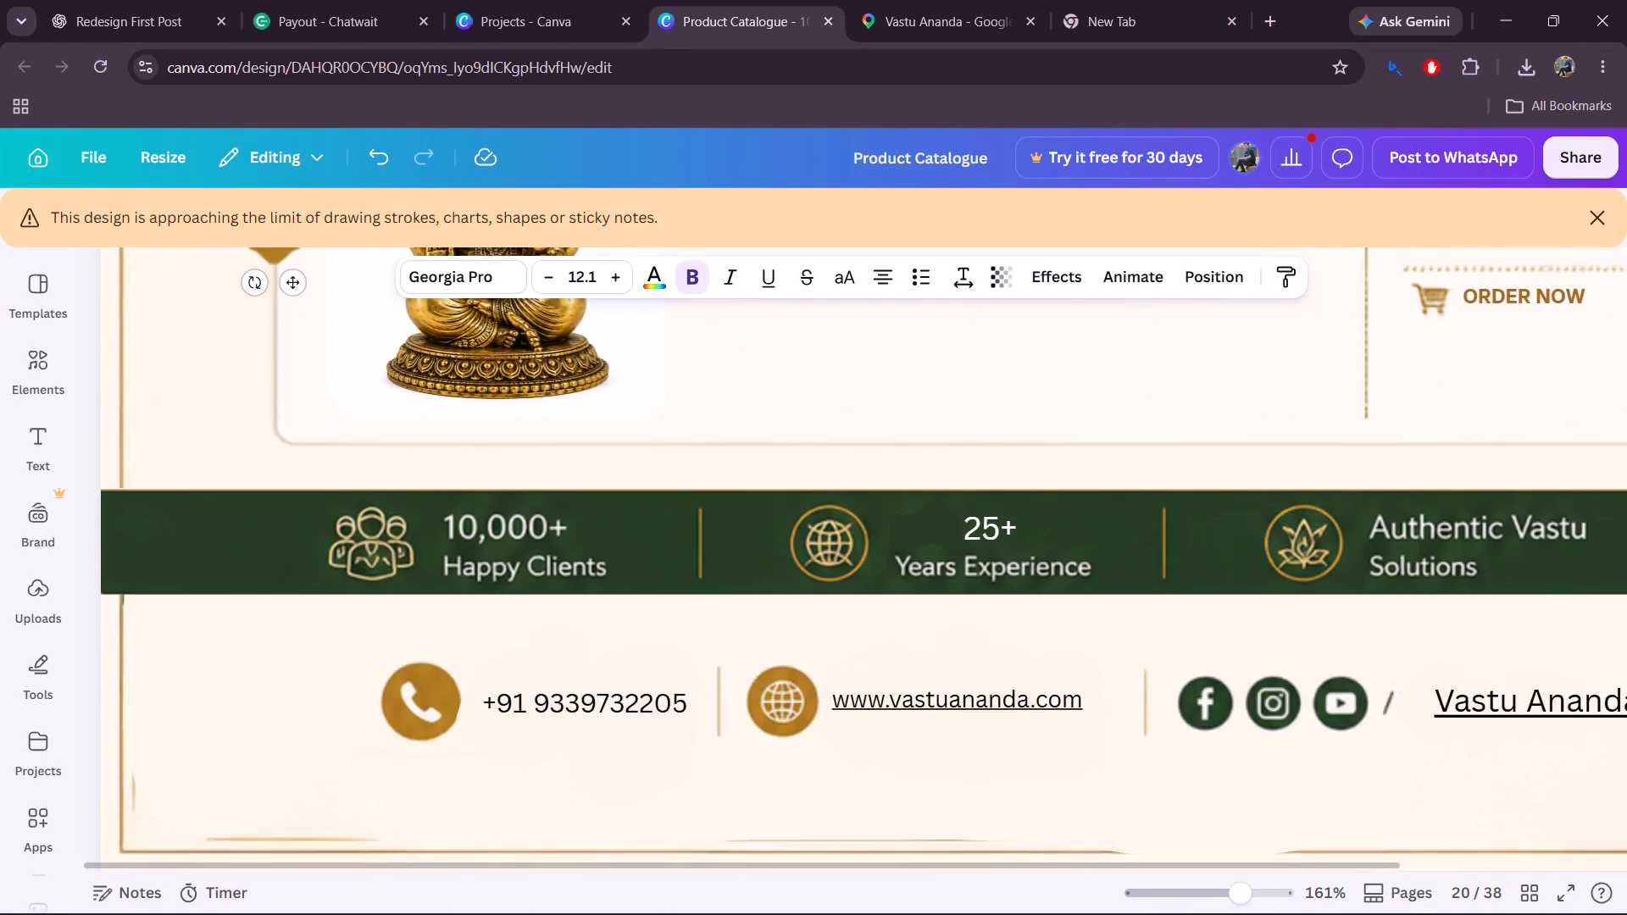
{"action": "scroll", "coordinate": [290, 678], "scroll_direction": "down", "scroll_amount": 4}
{"action": "scroll", "coordinate": [275, 901], "scroll_direction": "down", "scroll_amount": 3}
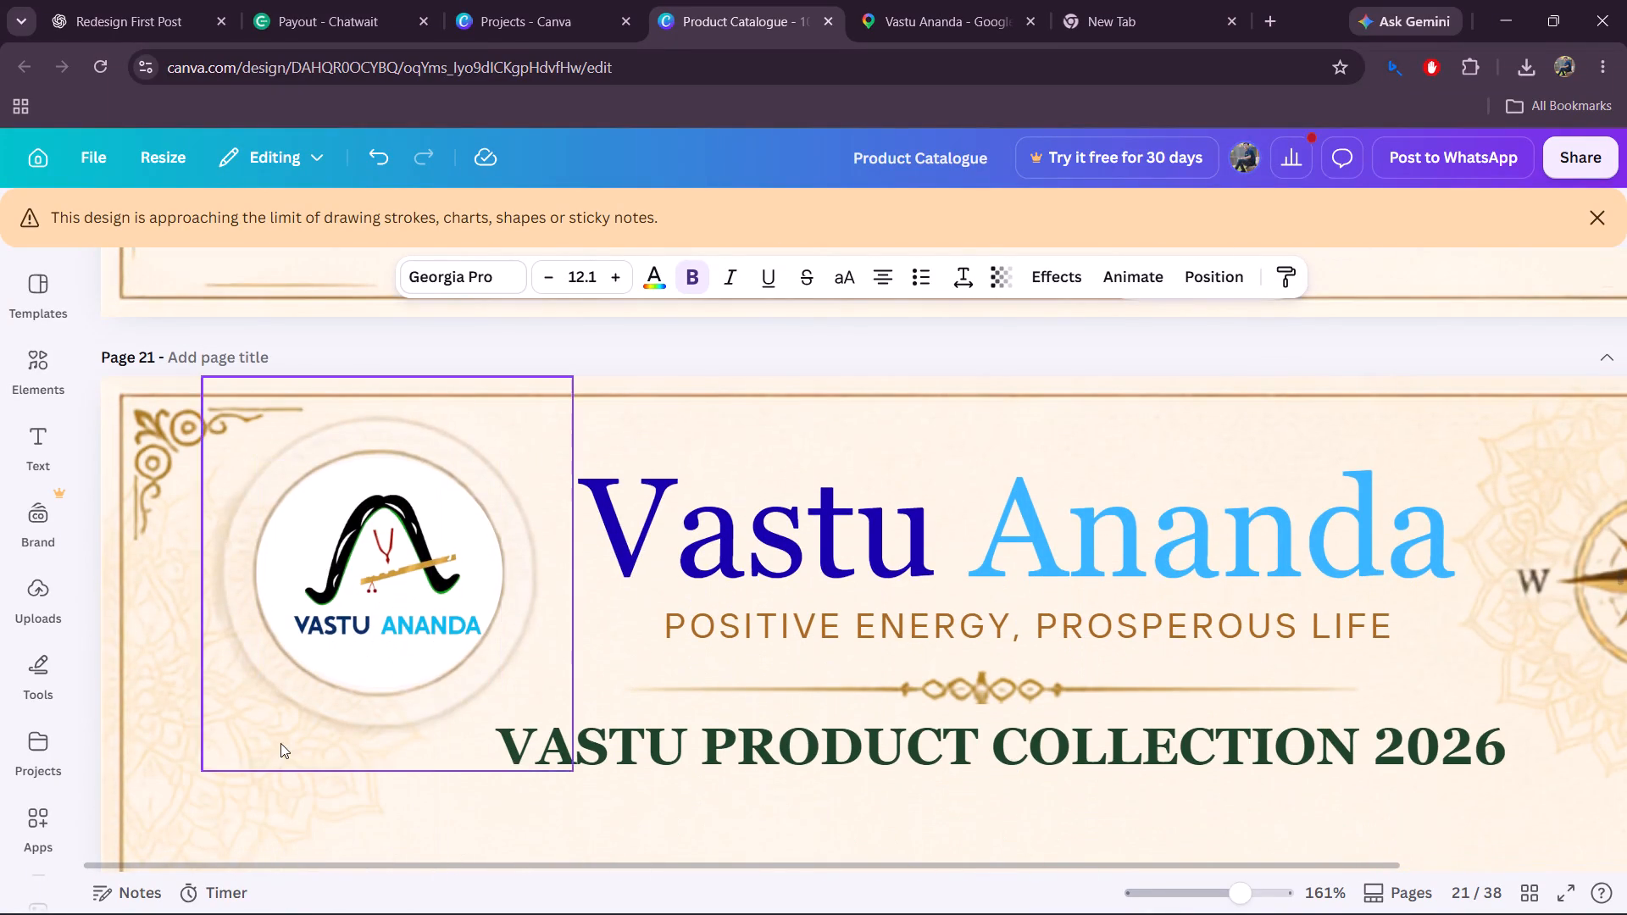
{"action": "scroll", "coordinate": [280, 743], "scroll_direction": "down", "scroll_amount": 2}
{"action": "double_click", "coordinate": [284, 795]}
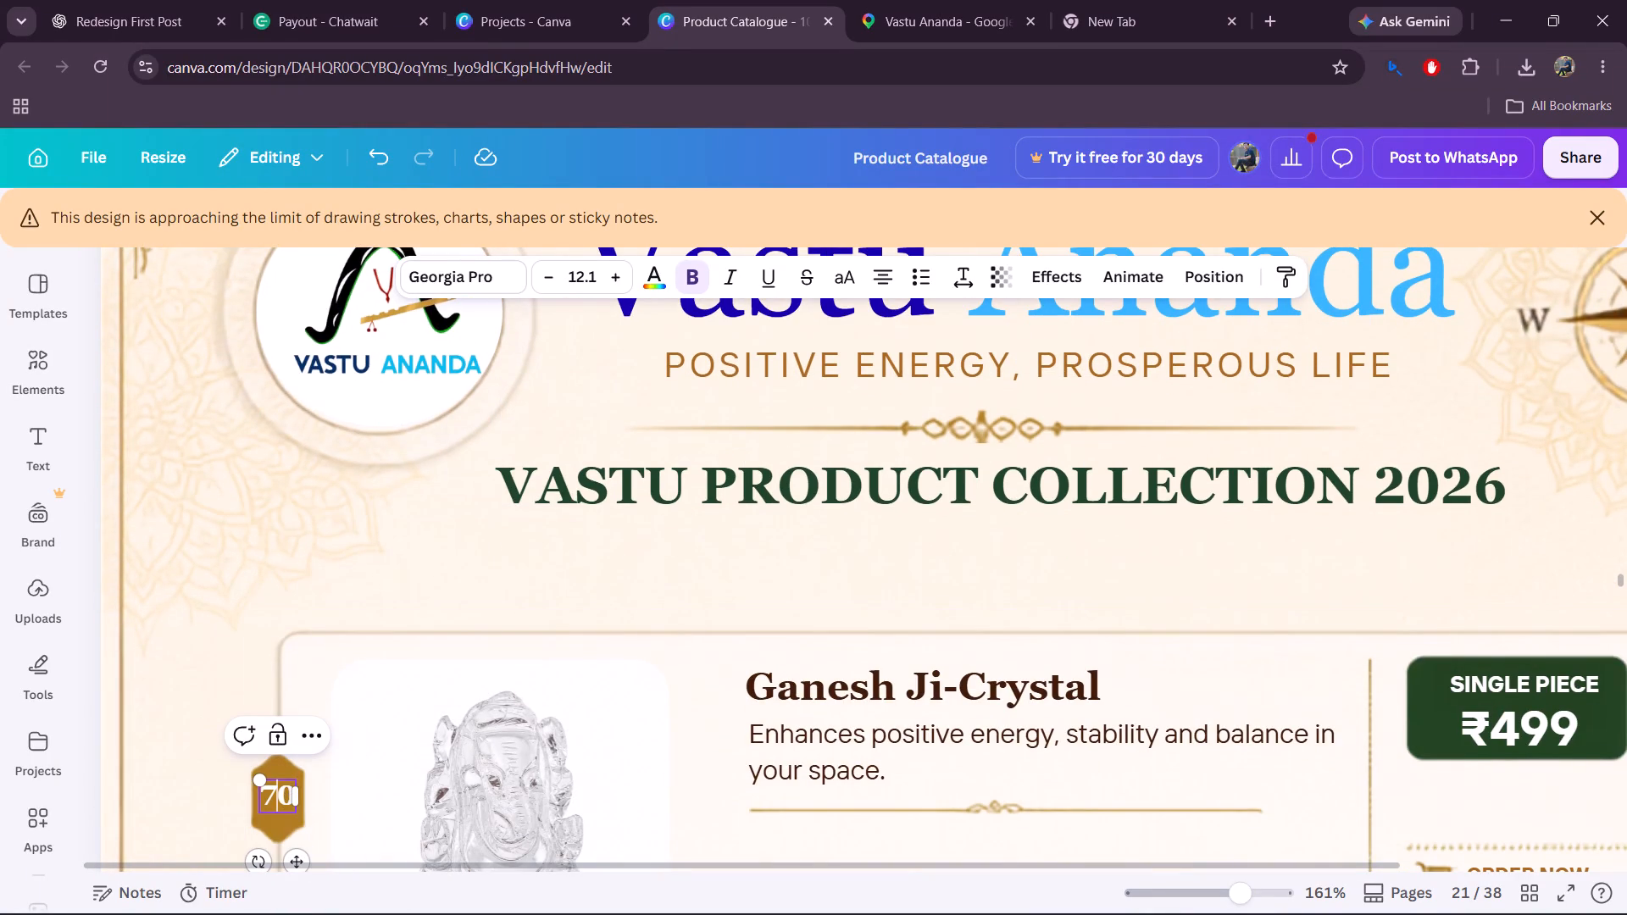
{"action": "double_click", "coordinate": [284, 795]}
{"action": "type", "text": "68"}
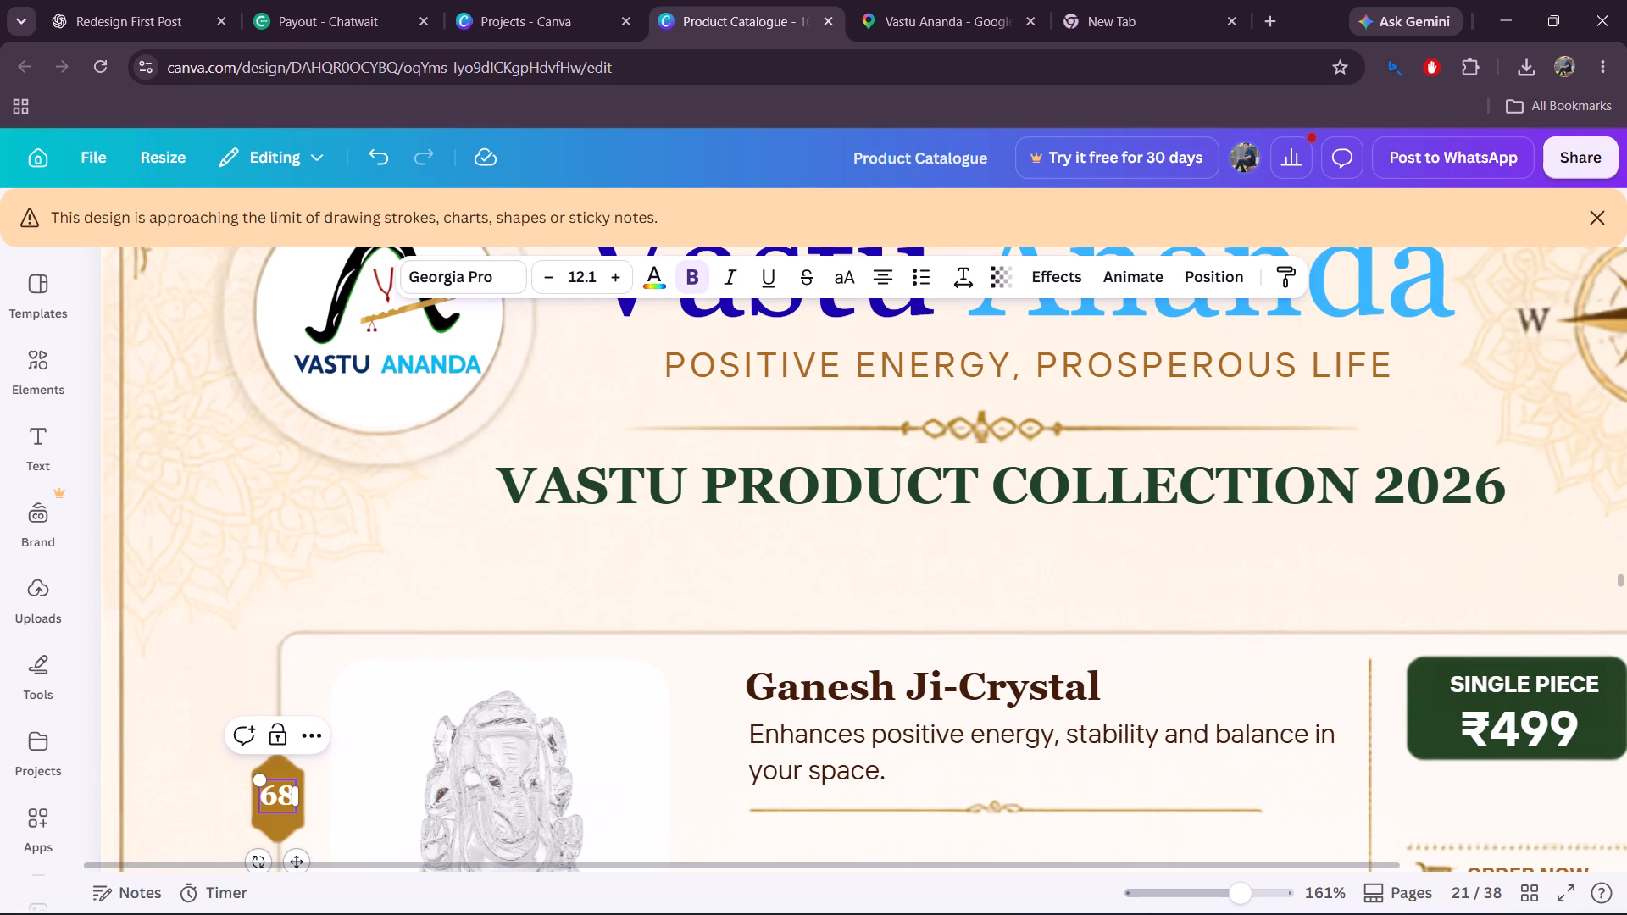
Change the Tiger Eye Stone Angel's badge number on page 21 to 69.
{"action": "scroll", "coordinate": [284, 795], "scroll_direction": "up", "scroll_amount": 5}
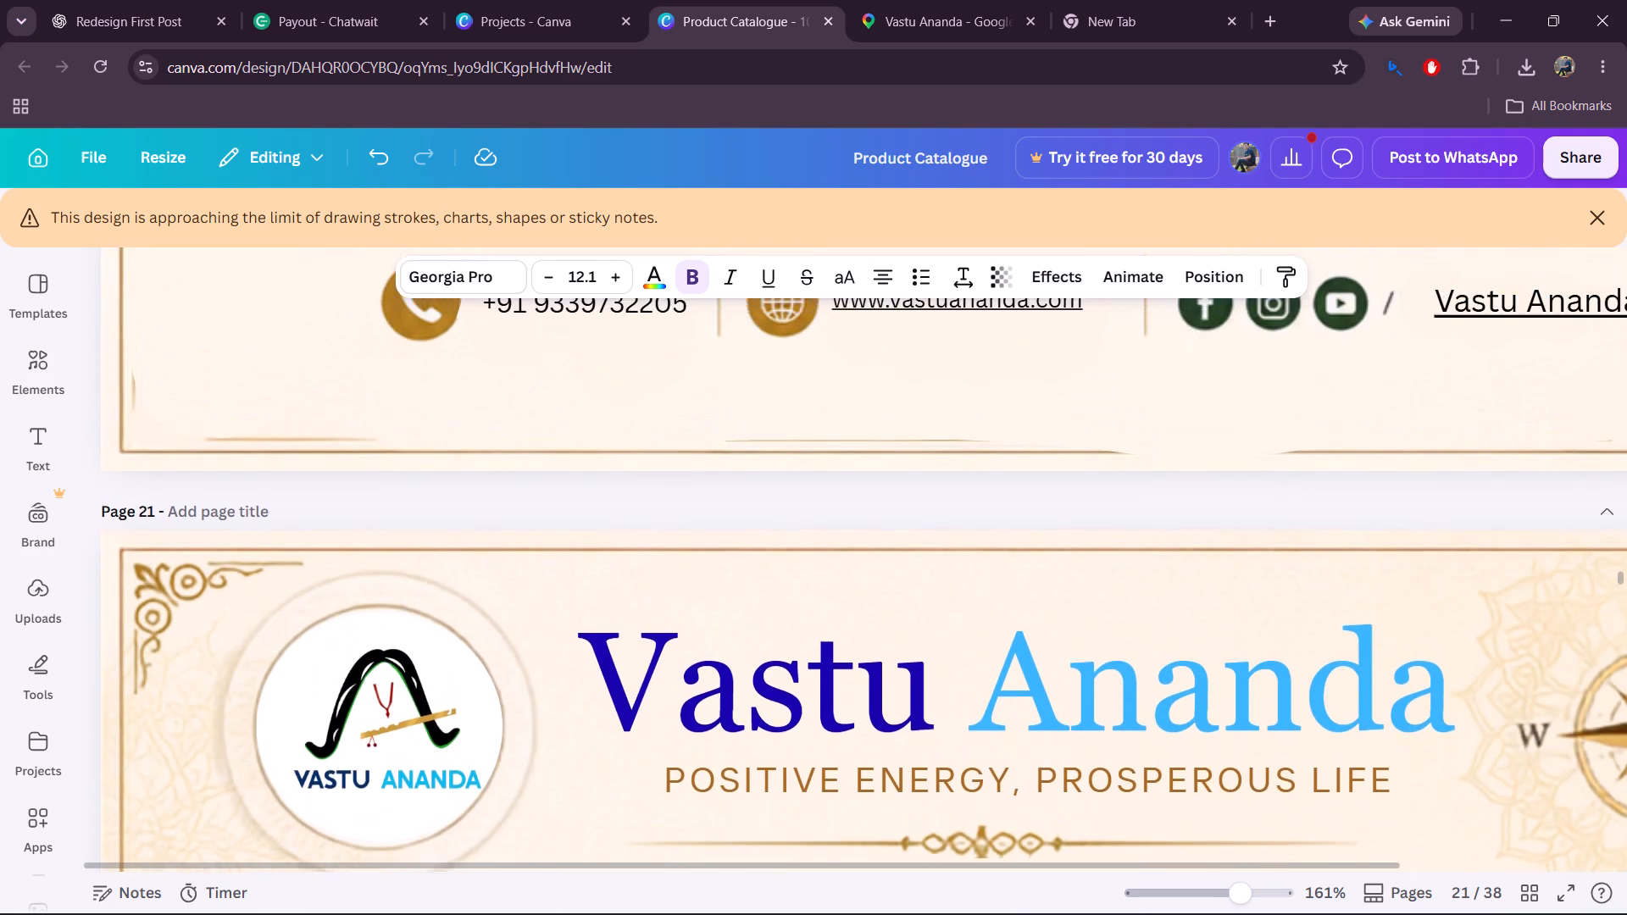
{"action": "scroll", "coordinate": [284, 795], "scroll_direction": "up", "scroll_amount": 1}
{"action": "scroll", "coordinate": [284, 795], "scroll_direction": "down", "scroll_amount": 2}
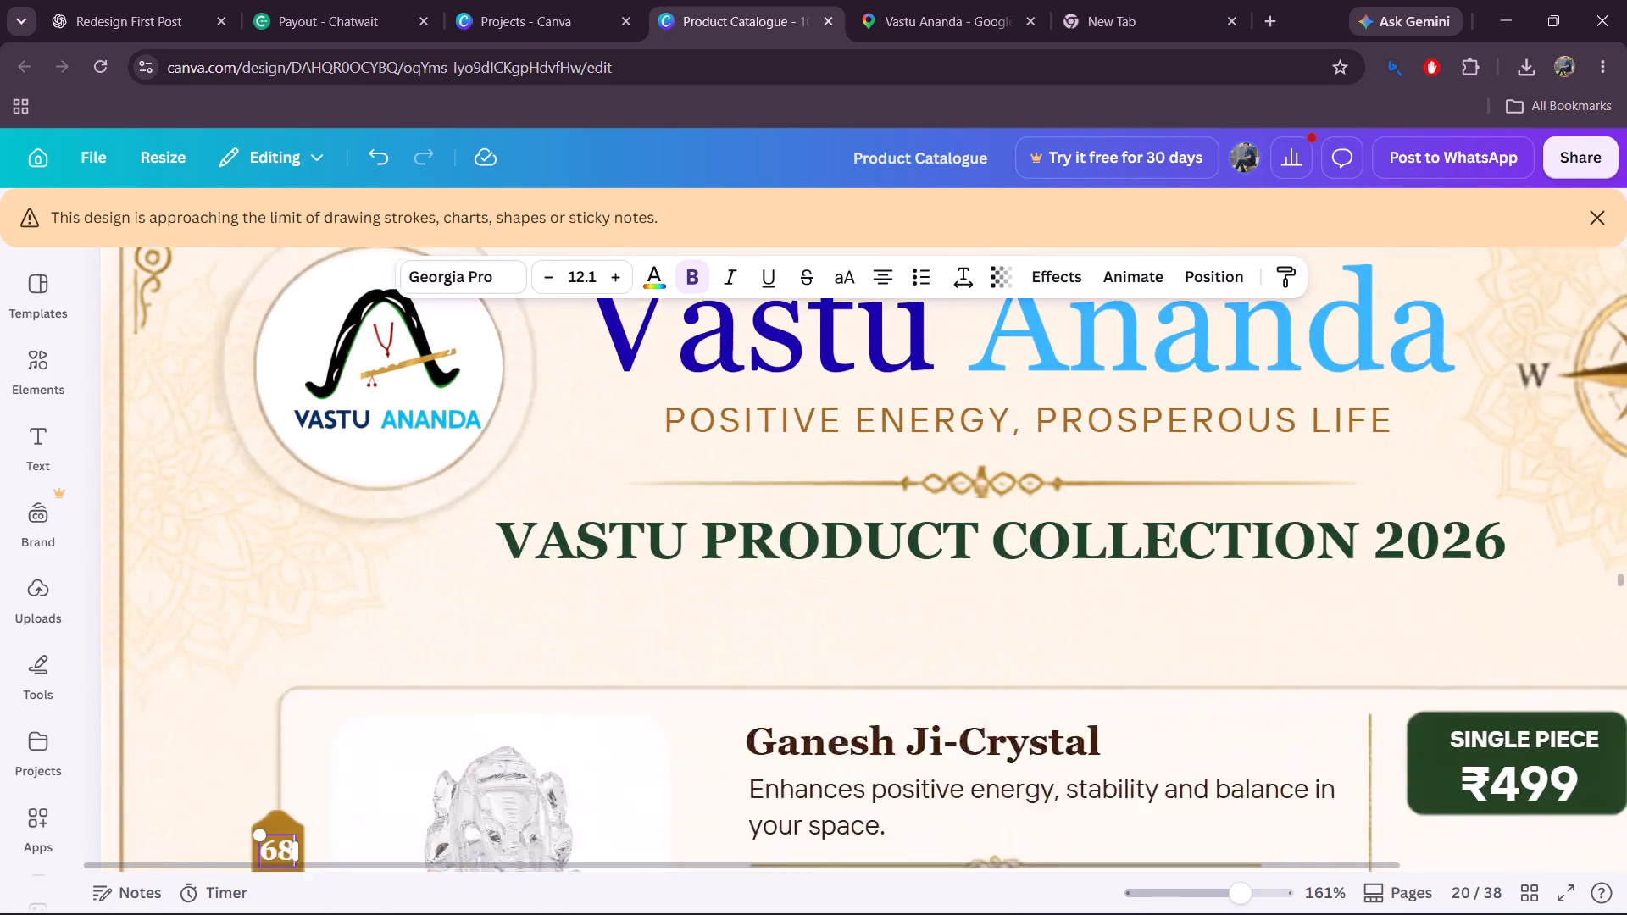
{"action": "scroll", "coordinate": [284, 795], "scroll_direction": "down", "scroll_amount": 2}
{"action": "scroll", "coordinate": [284, 795], "scroll_direction": "up", "scroll_amount": 1}
{"action": "scroll", "coordinate": [284, 795], "scroll_direction": "down", "scroll_amount": 2}
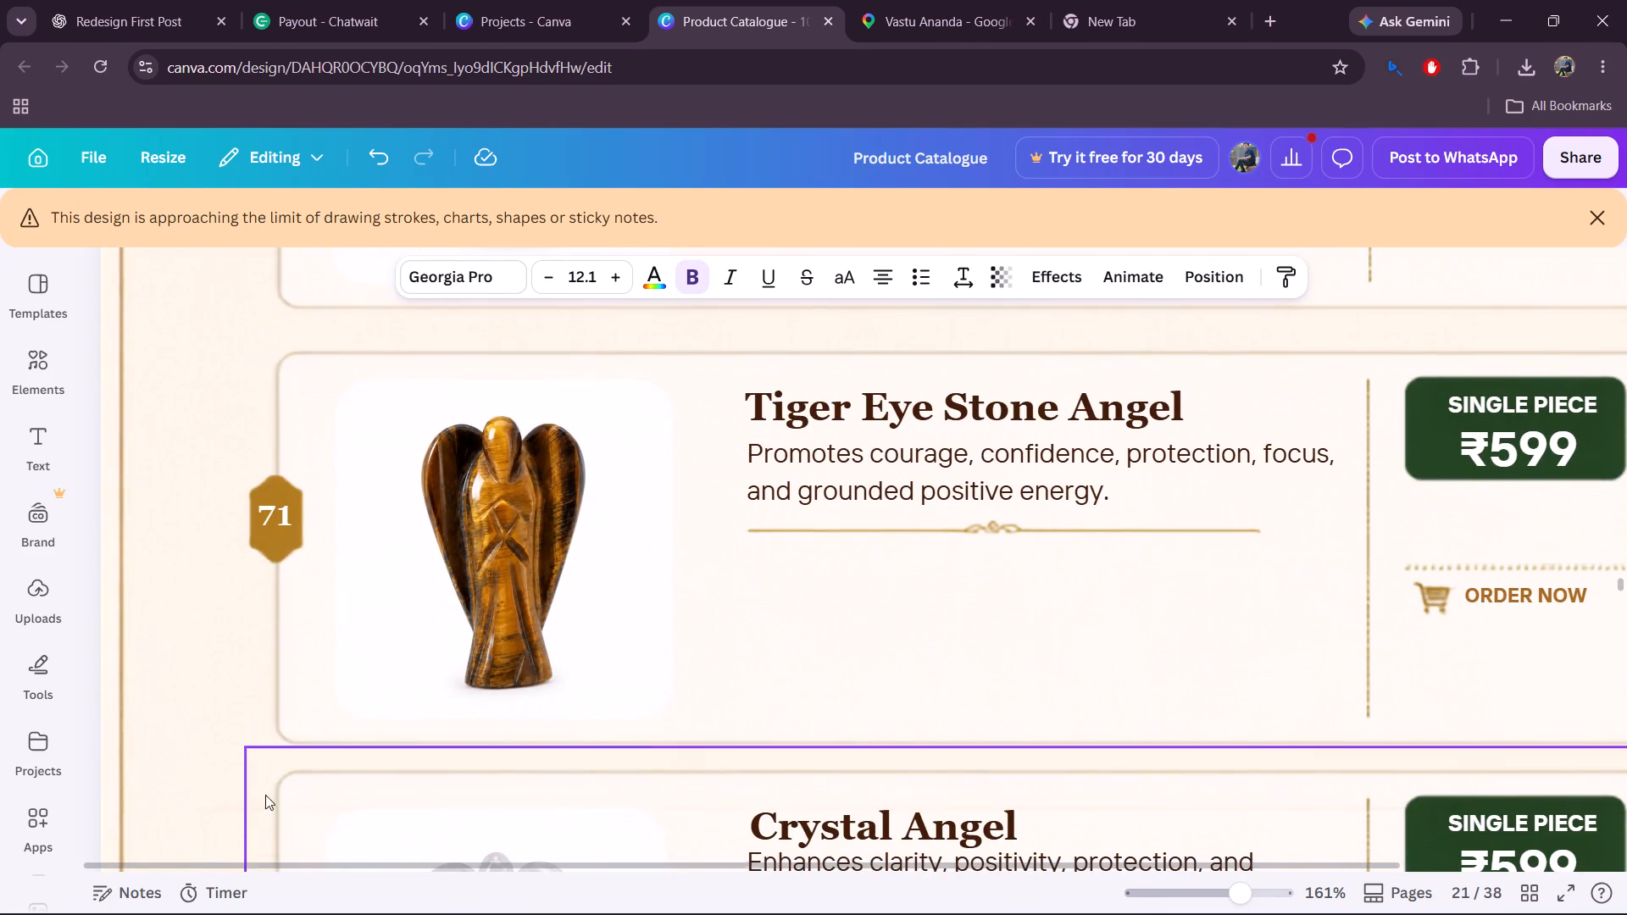
{"action": "double_click", "coordinate": [274, 518]}
{"action": "double_click", "coordinate": [274, 518]}
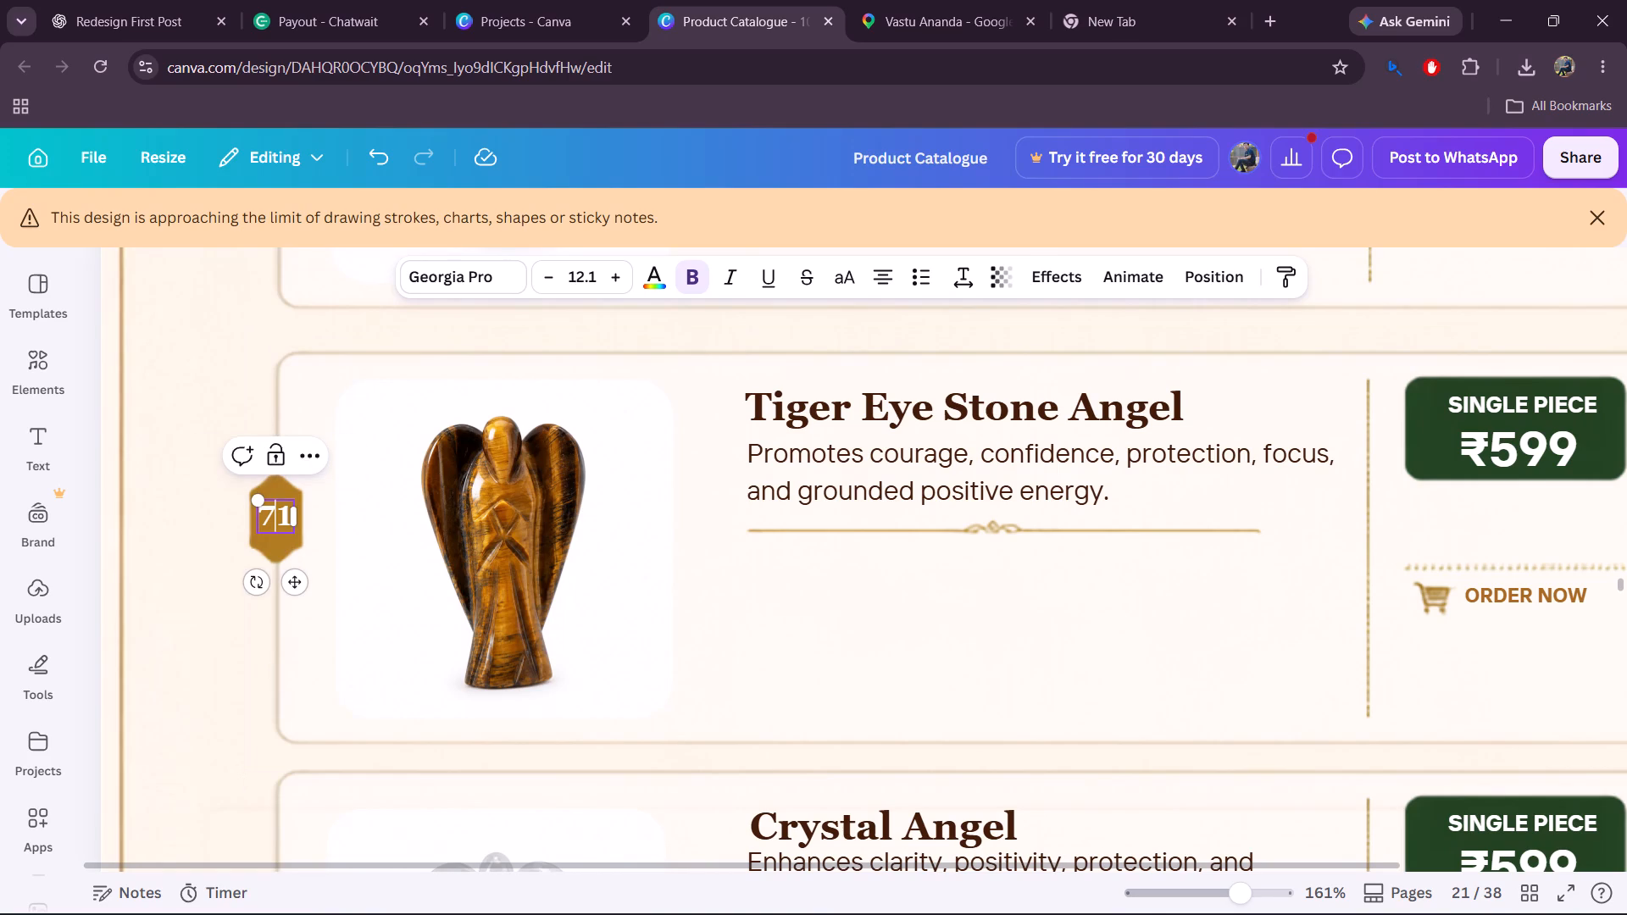
{"action": "type", "text": "69"}
Change the Crystal Angel's badge number on page 21 to 70.
{"action": "scroll", "coordinate": [274, 518], "scroll_direction": "down", "scroll_amount": 2}
{"action": "double_click", "coordinate": [264, 603]}
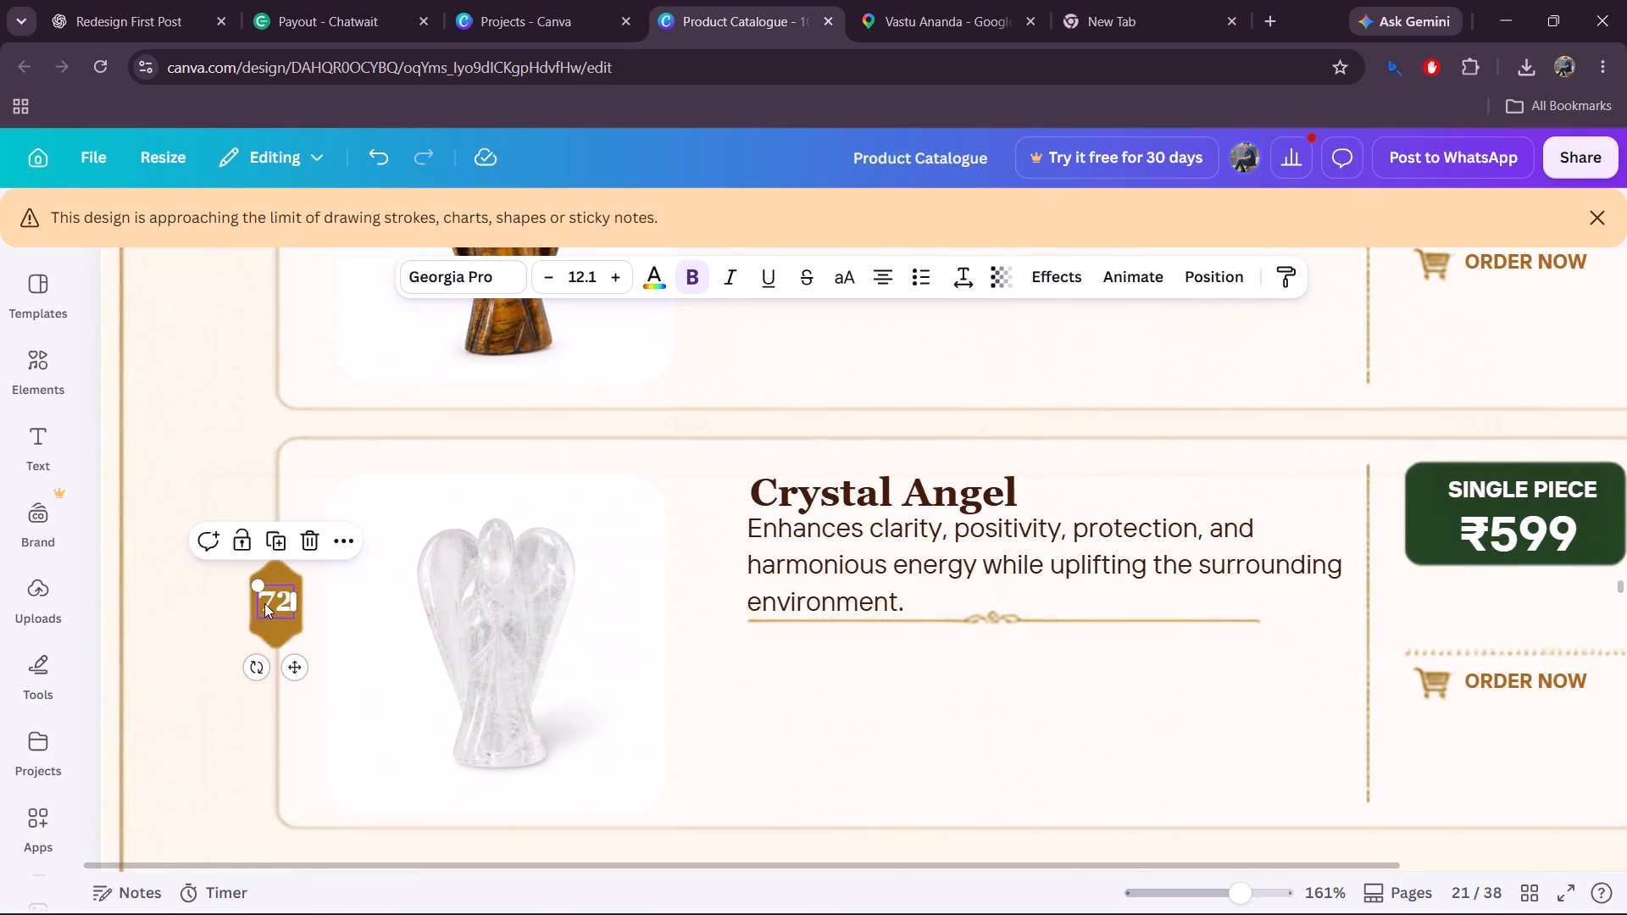
{"action": "key", "text": "Right"}
{"action": "key", "text": "Right"}
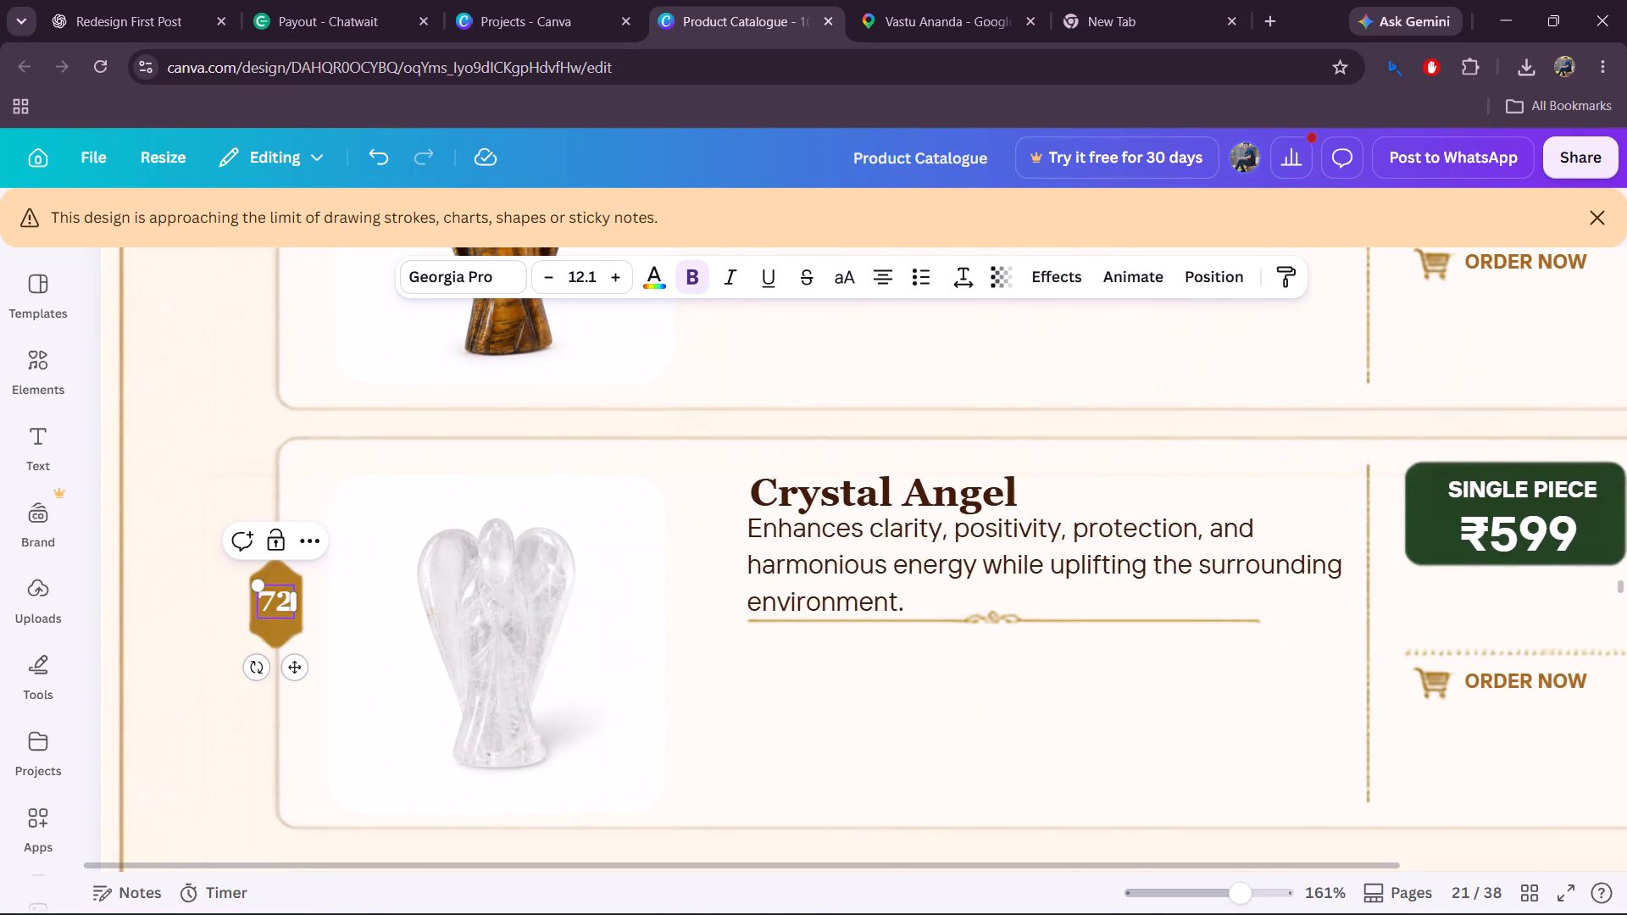
{"action": "key", "text": "BackSpace"}
{"action": "key", "text": "0"}
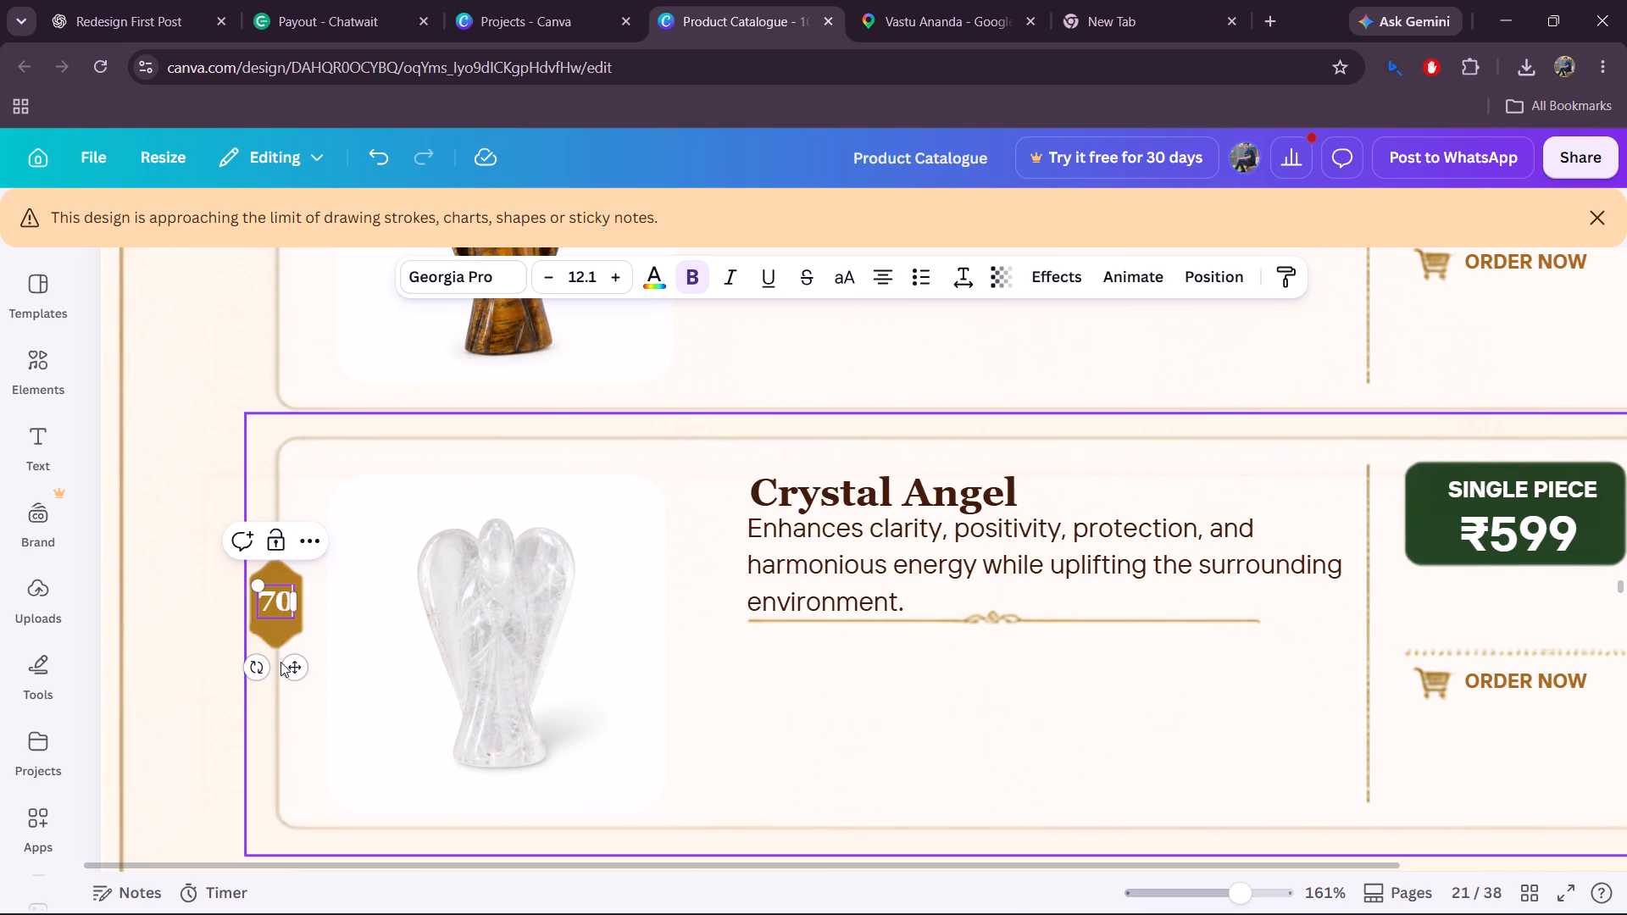
Change the Ball - Rose Stone's badge number on page 21 to 71.
{"action": "scroll", "coordinate": [280, 662], "scroll_direction": "down", "scroll_amount": 3}
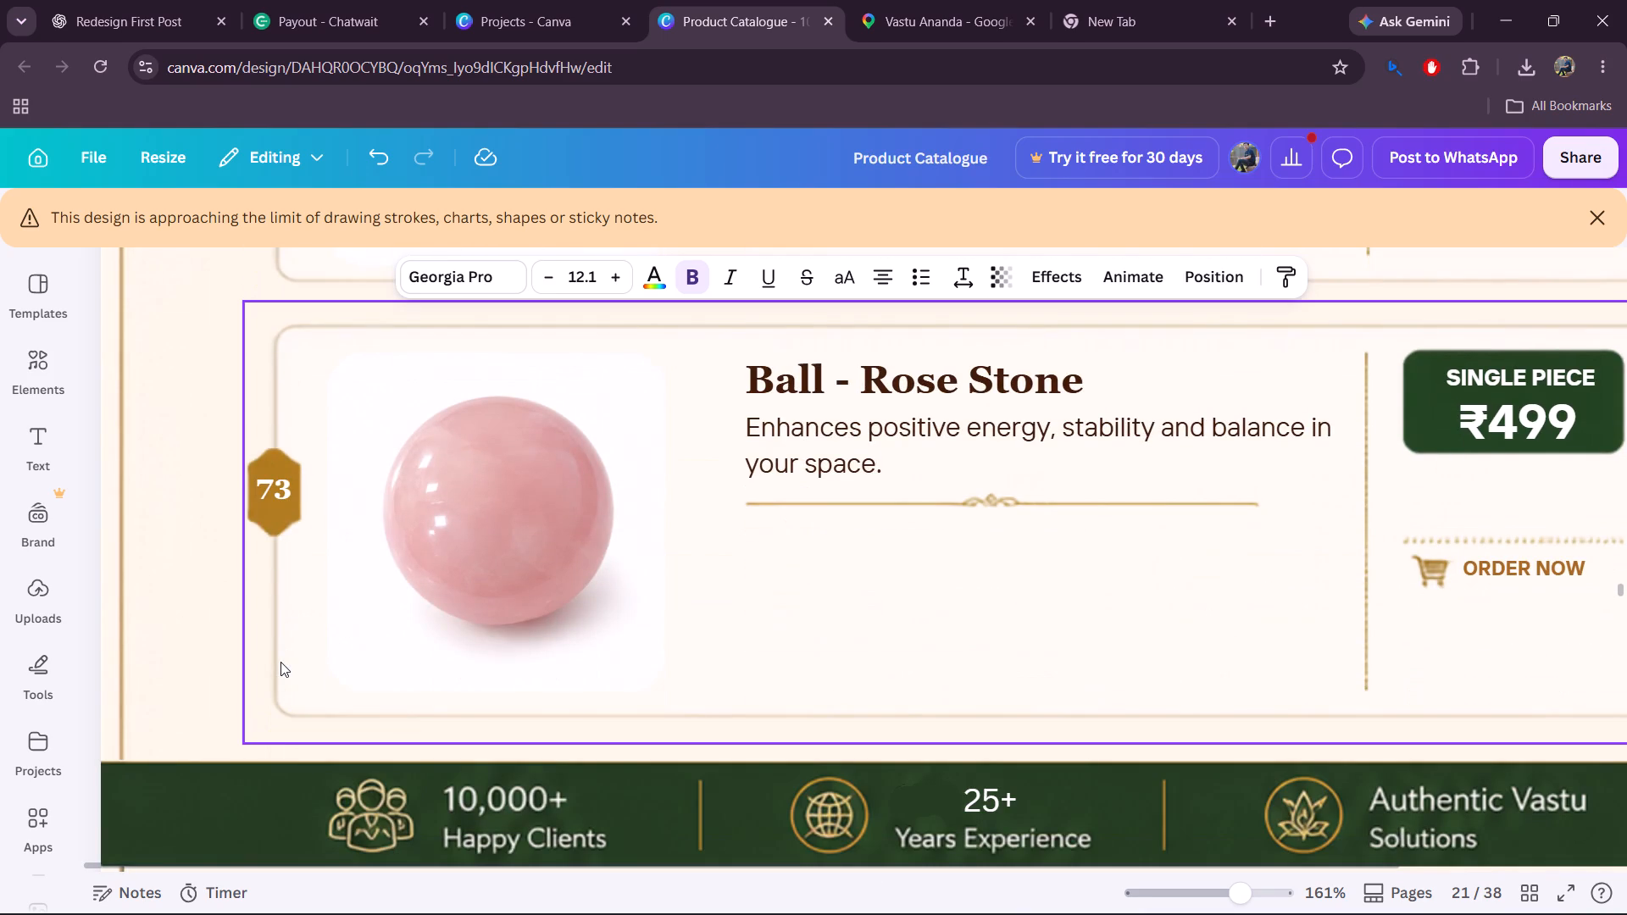
{"action": "scroll", "coordinate": [280, 662], "scroll_direction": "up", "scroll_amount": 2}
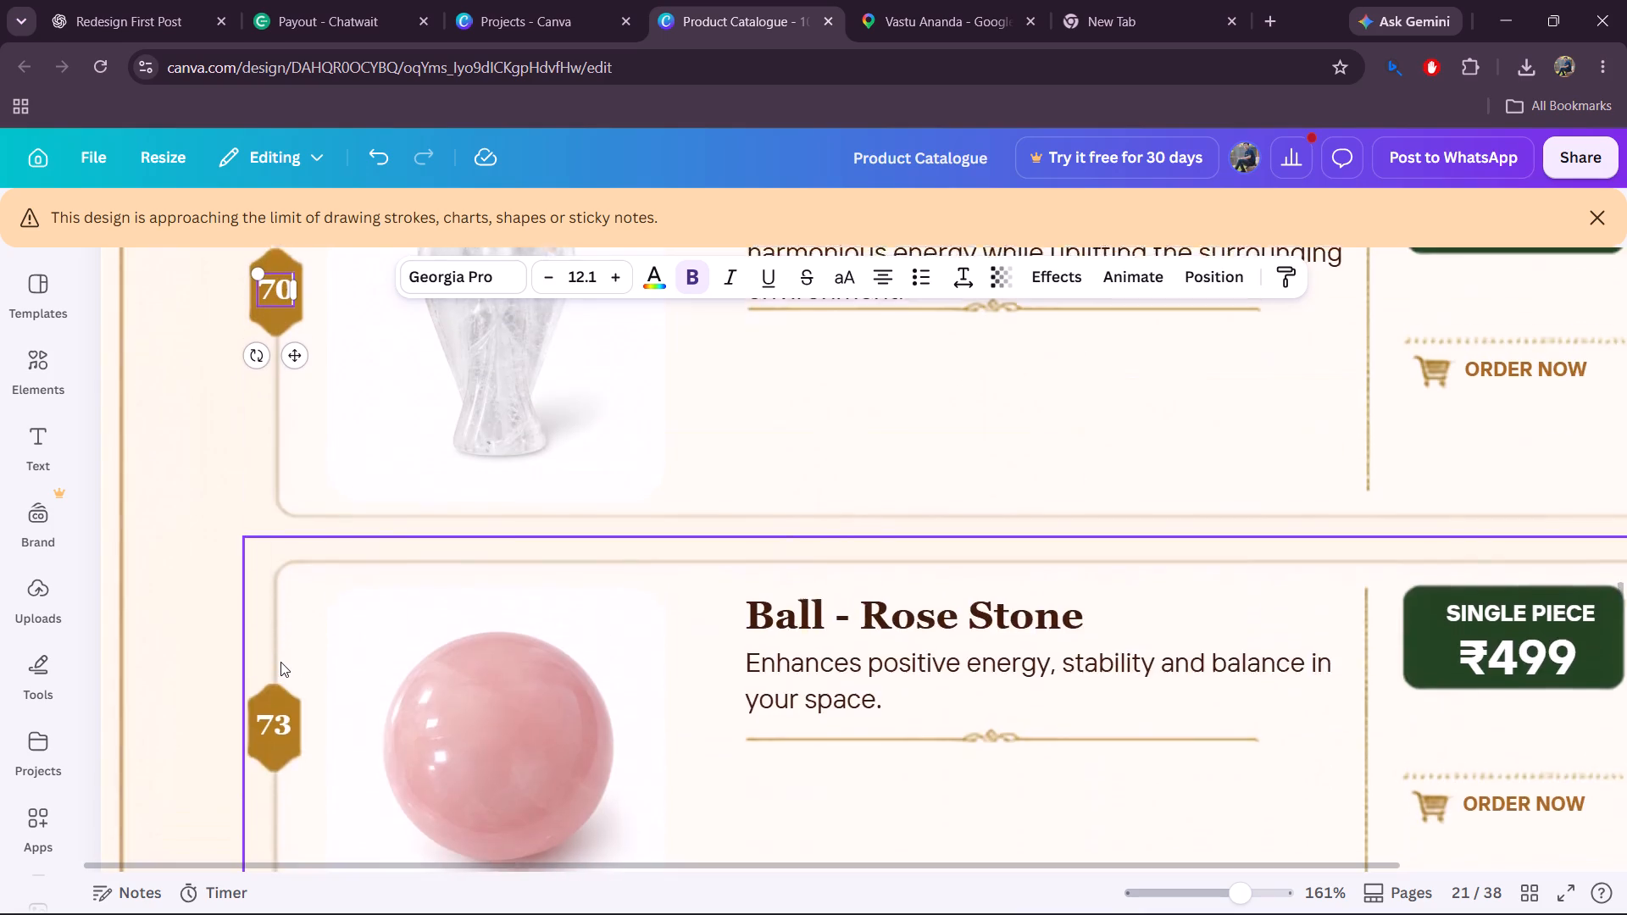
{"action": "double_click", "coordinate": [280, 601]}
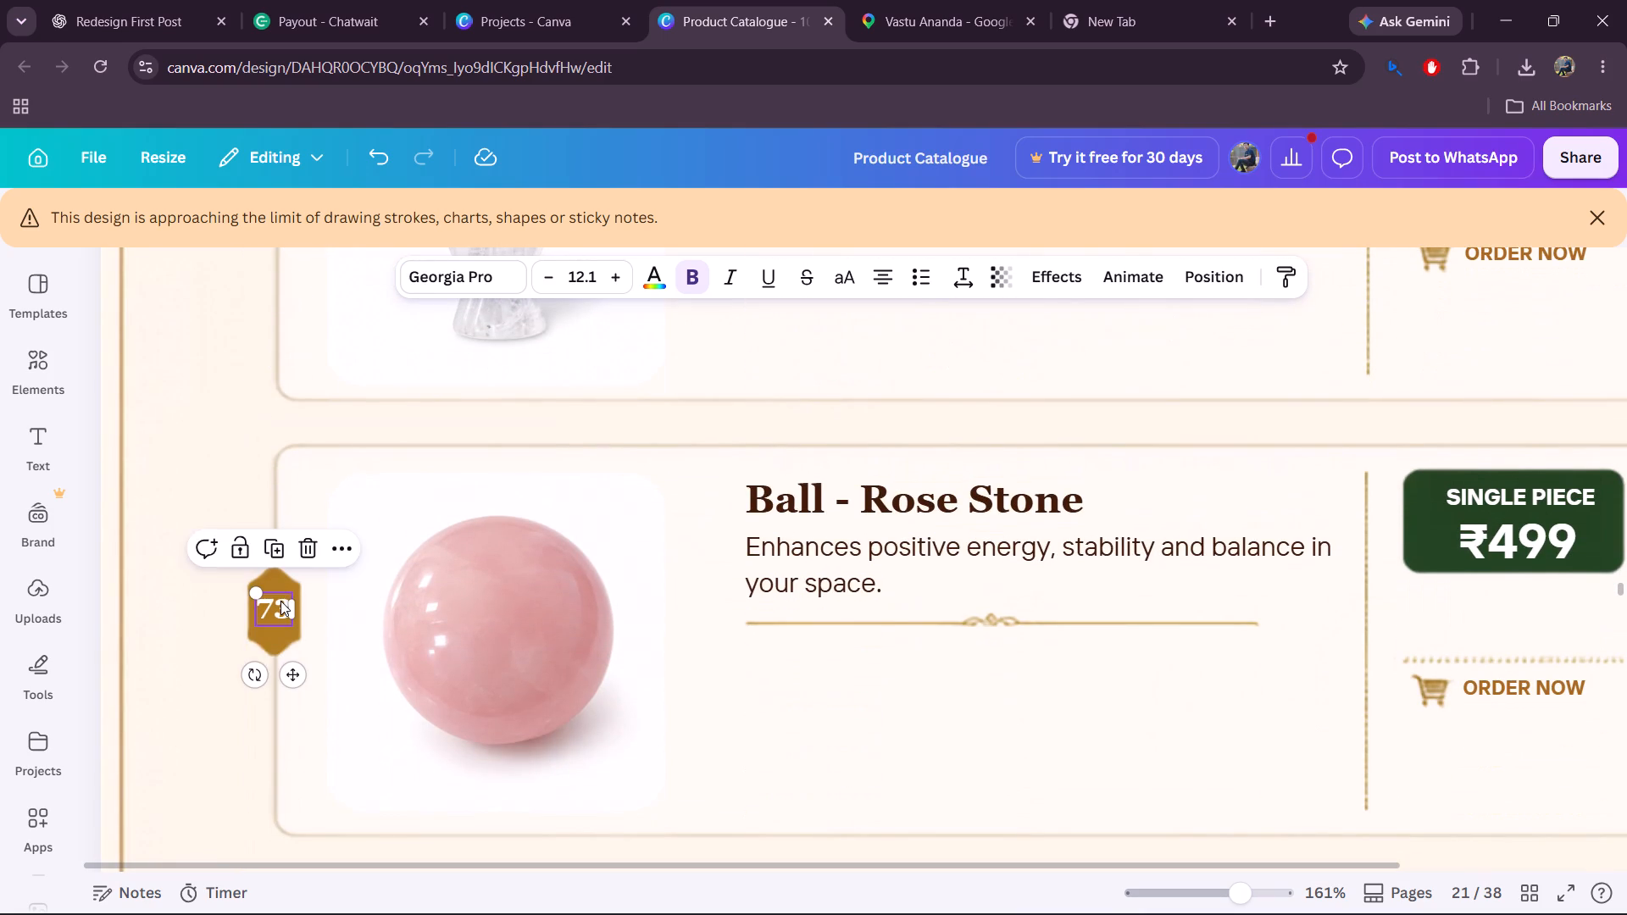
{"action": "key", "text": "Right"}
{"action": "key", "text": "BackSpace"}
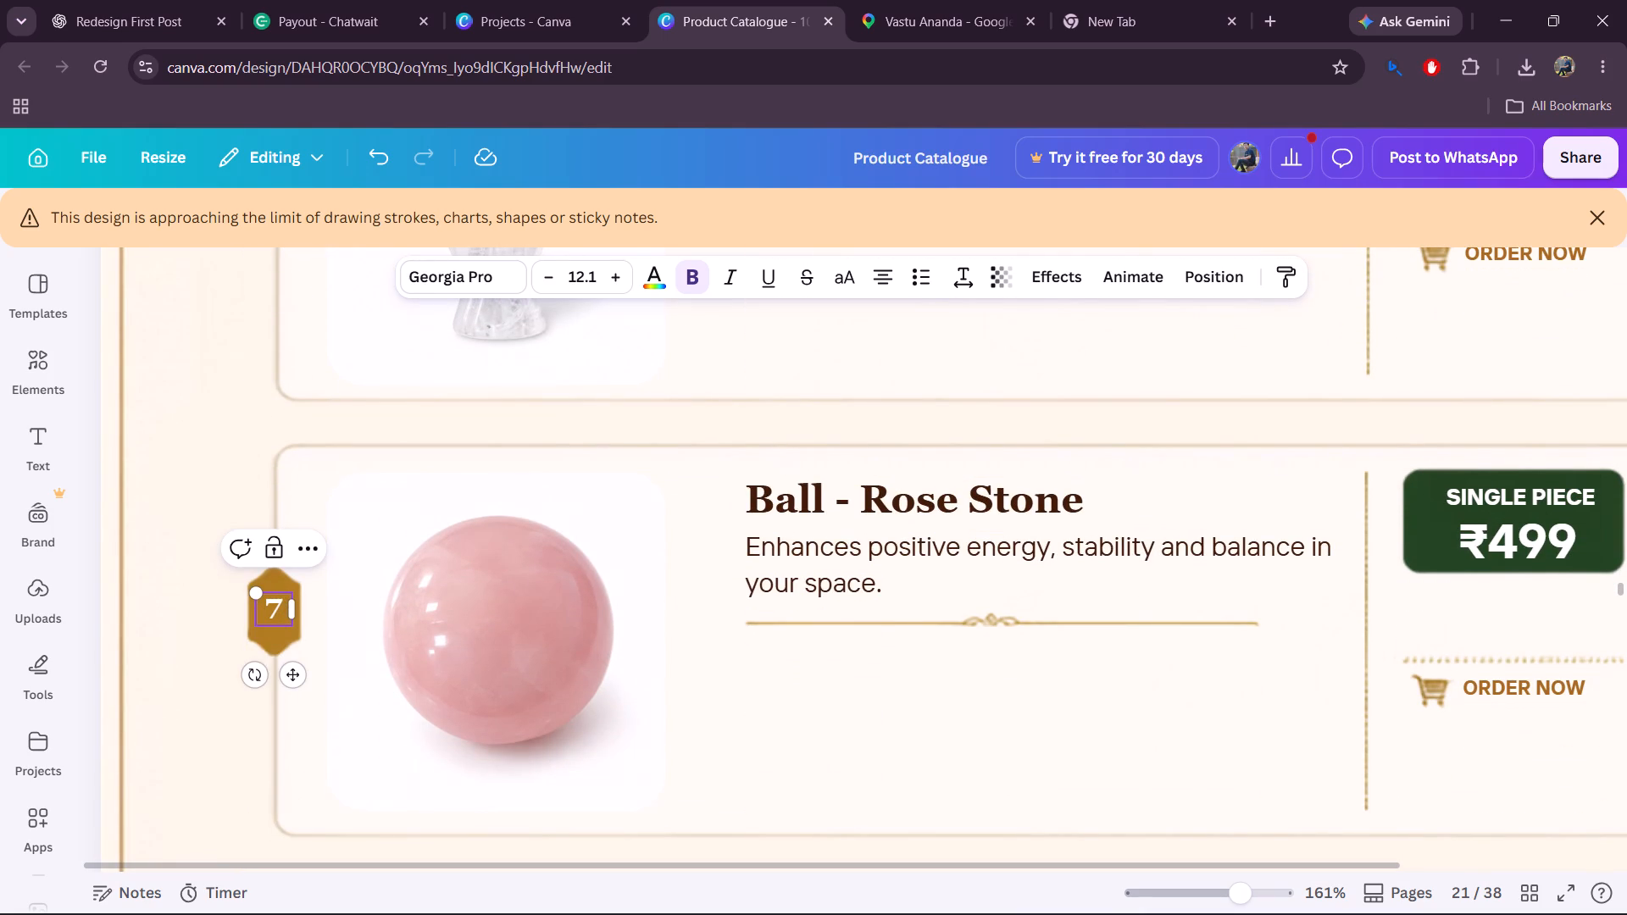
{"action": "scroll", "coordinate": [280, 601], "scroll_direction": "up", "scroll_amount": 1}
{"action": "key", "text": "1"}
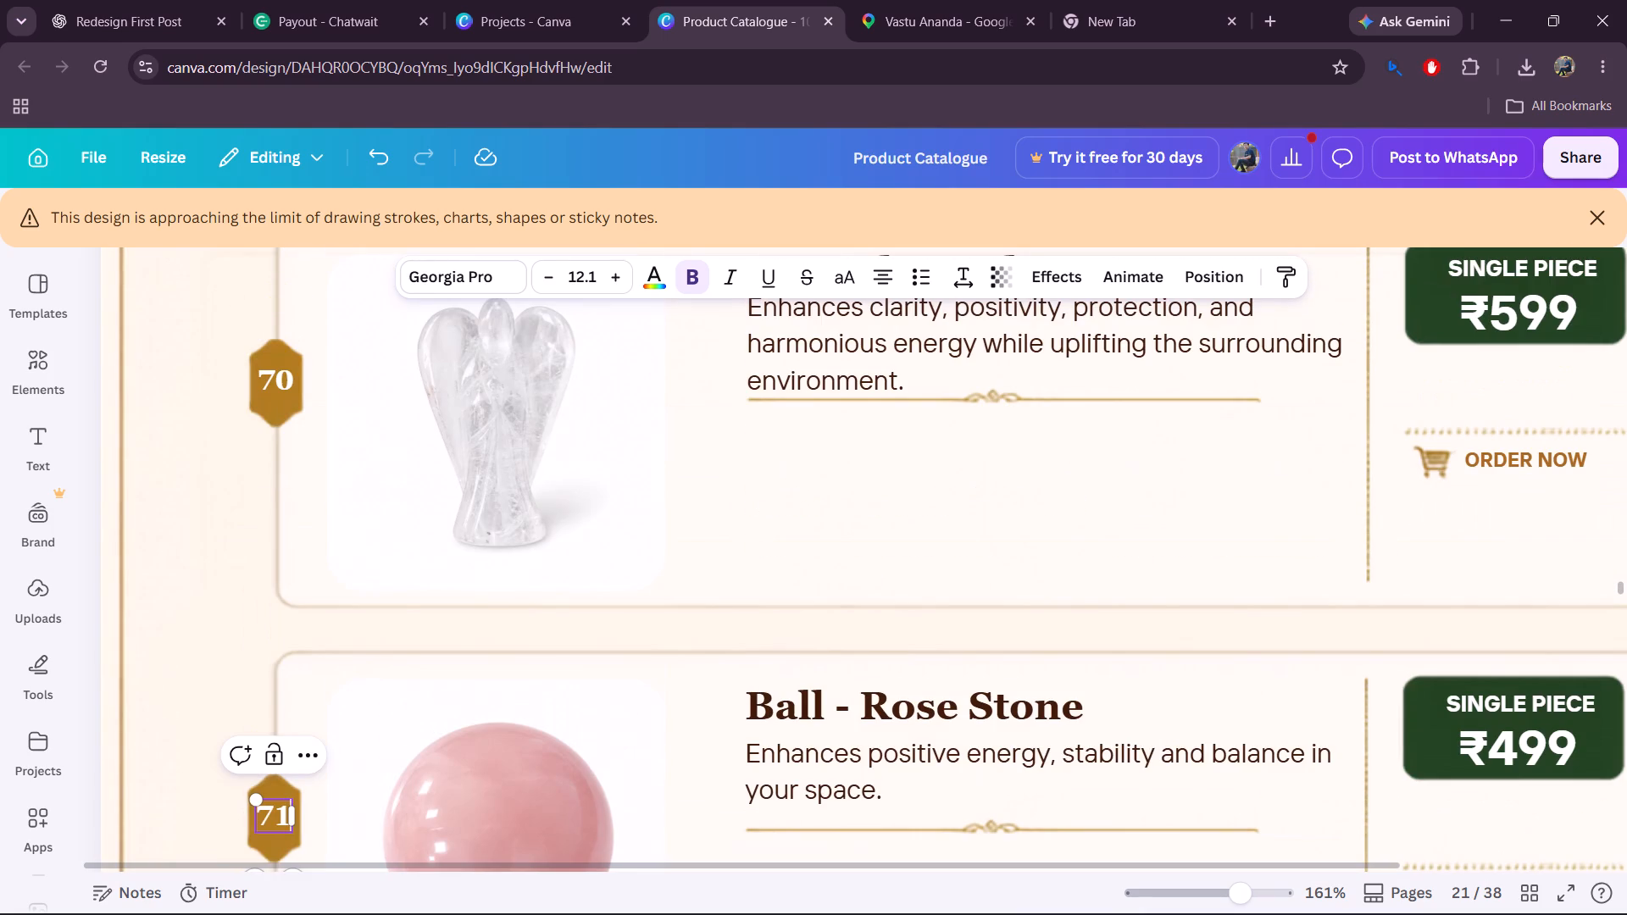
Change the Owl-Pyrite's badge number on page 22 to 72.
{"action": "scroll", "coordinate": [280, 601], "scroll_direction": "down", "scroll_amount": 7}
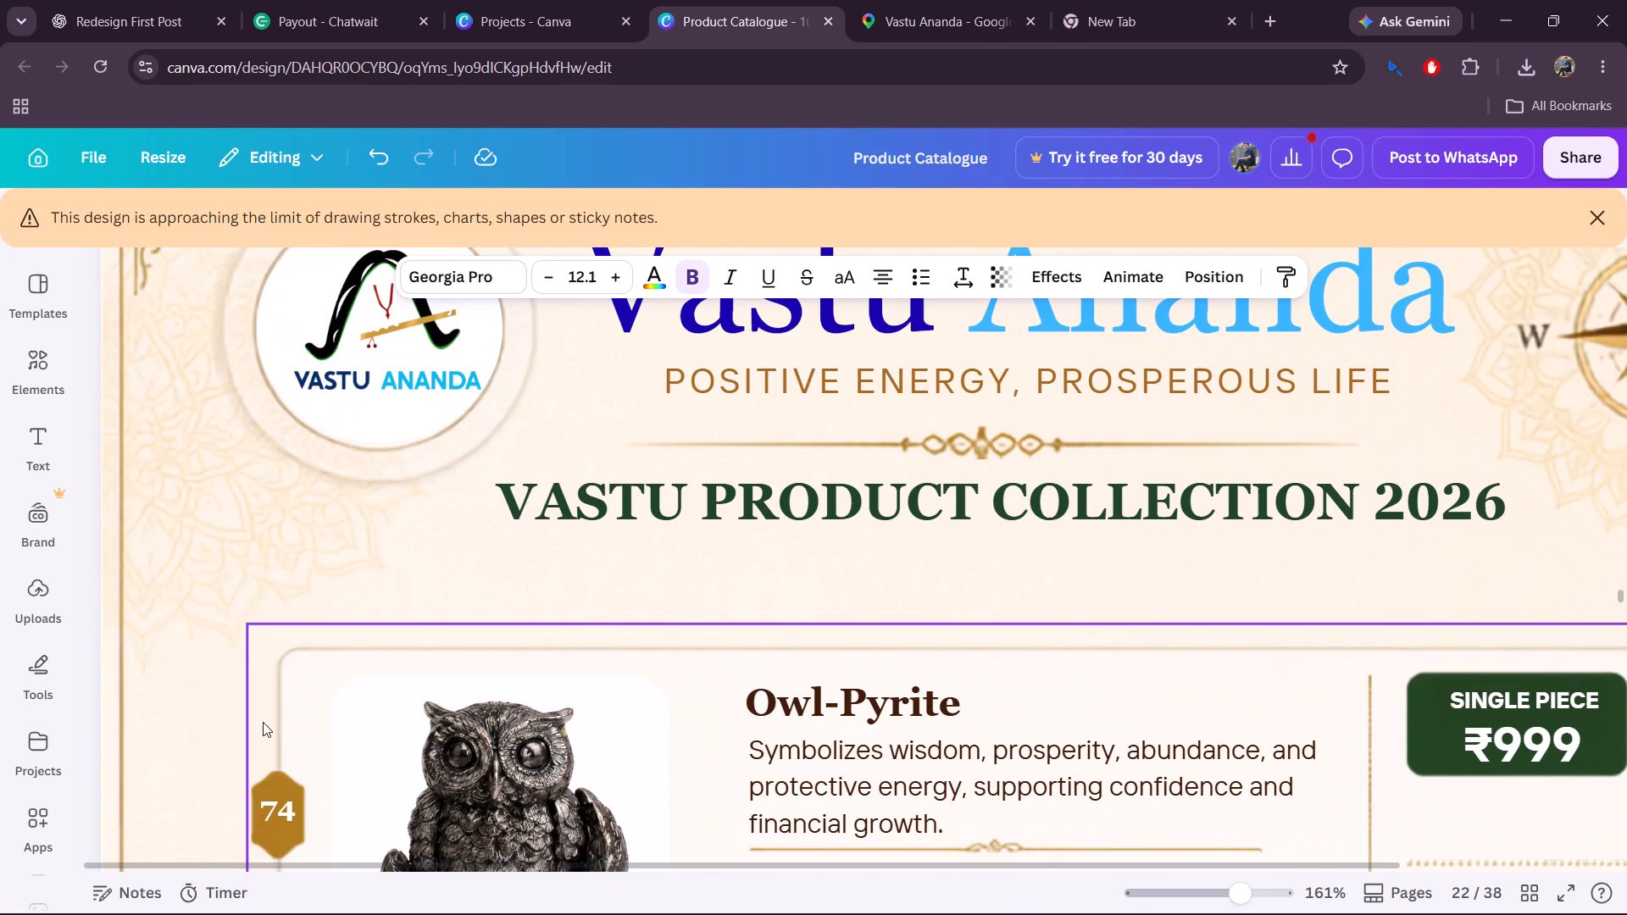
{"action": "double_click", "coordinate": [292, 808]}
{"action": "key", "text": "BackSpace"}
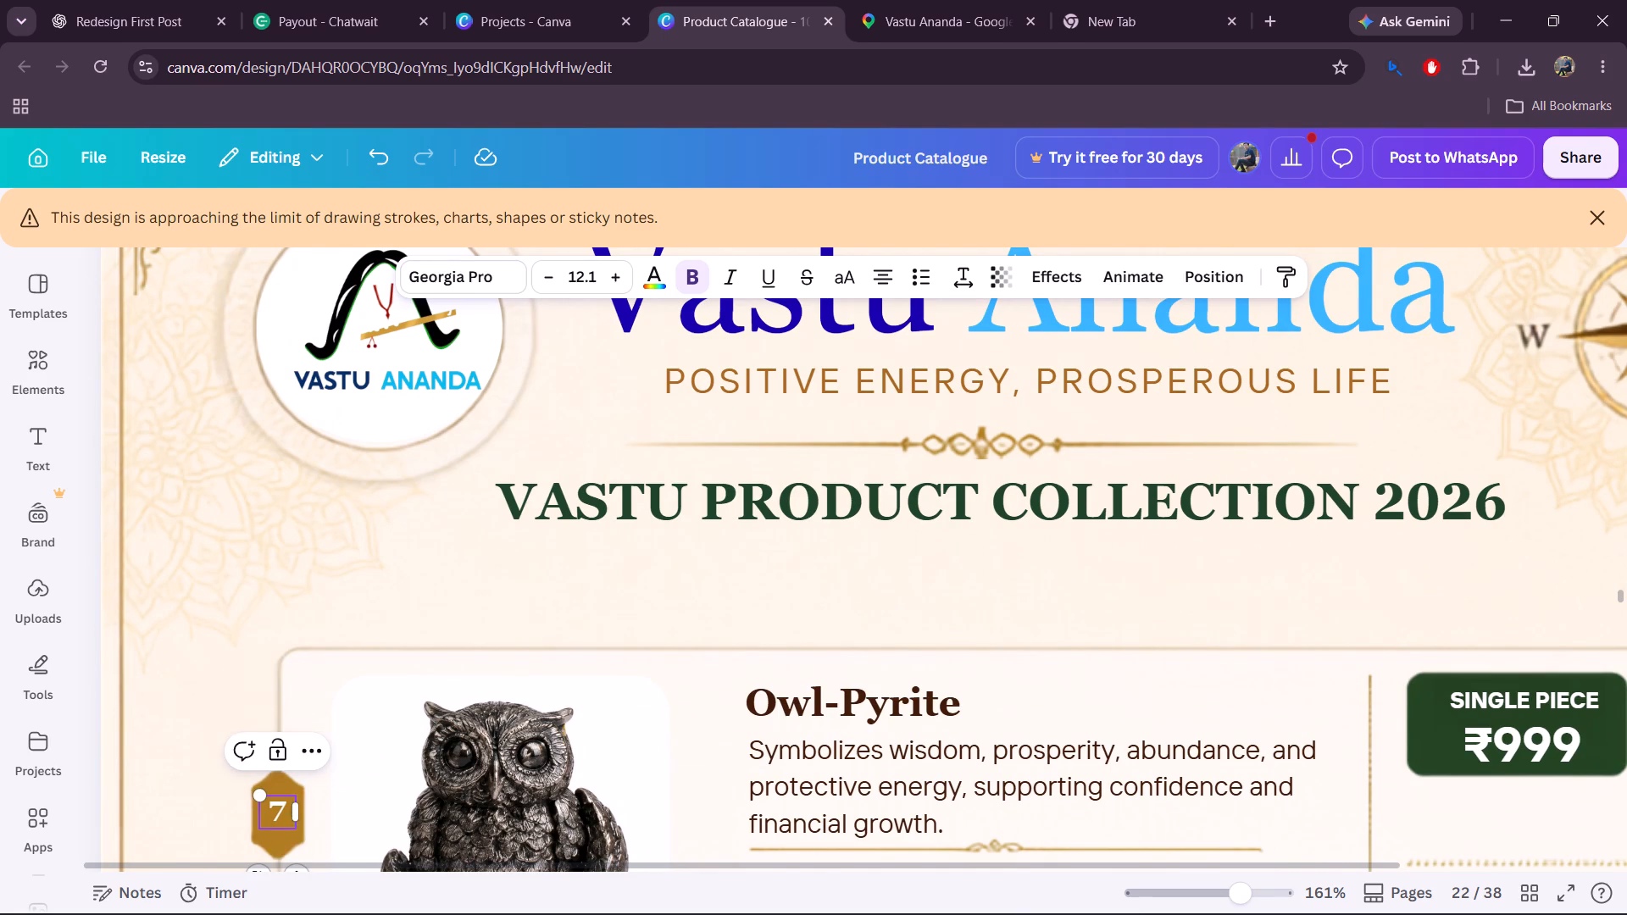
{"action": "key", "text": "2"}
Change the Heart-Rose Stone's badge number on page 22 to 73.
{"action": "scroll", "coordinate": [346, 856], "scroll_direction": "down", "scroll_amount": 5}
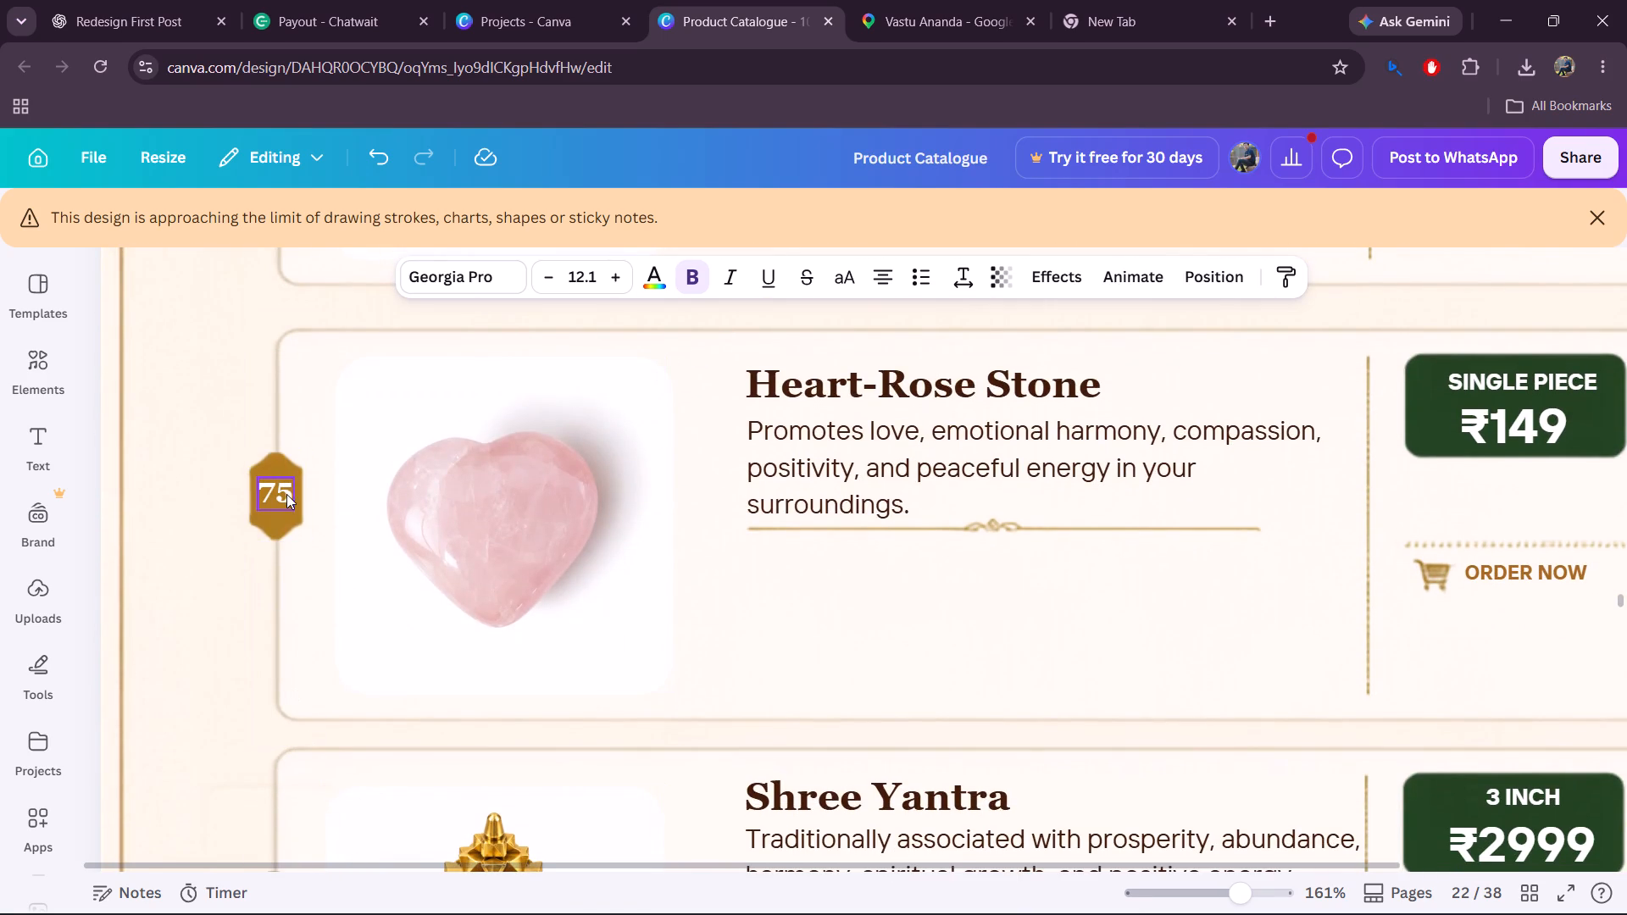
{"action": "double_click", "coordinate": [286, 494]}
{"action": "key", "text": "BackSpace"}
{"action": "key", "text": "3"}
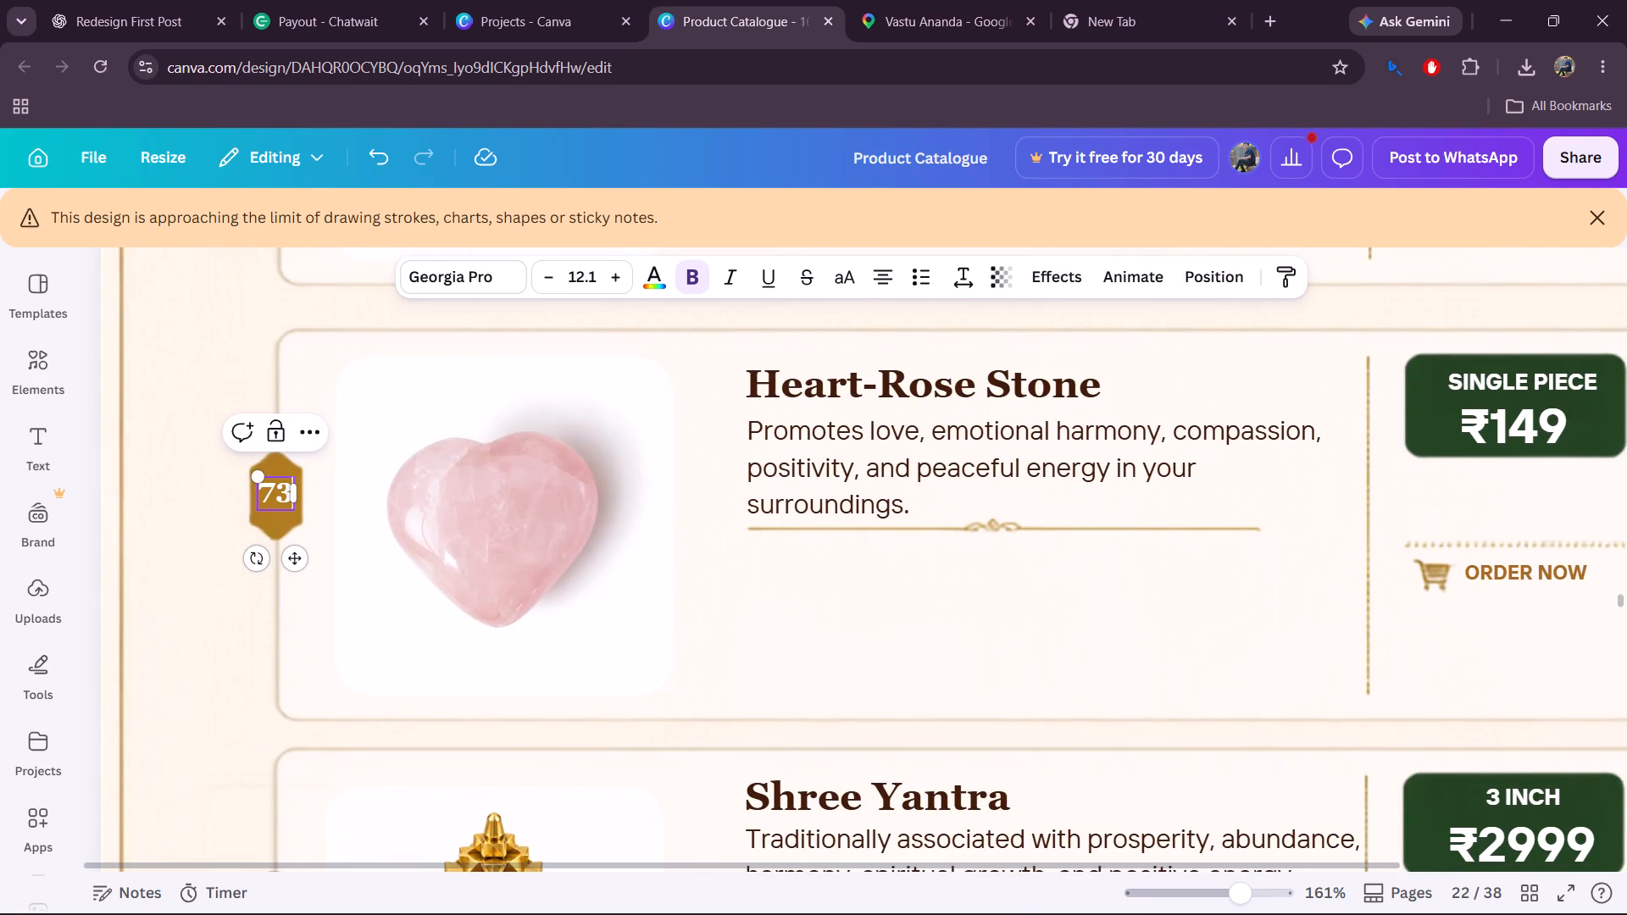
Change the Shree Yantra's badge number on page 22 to 74.
{"action": "scroll", "coordinate": [286, 494], "scroll_direction": "up", "scroll_amount": 4}
{"action": "scroll", "coordinate": [286, 494], "scroll_direction": "down", "scroll_amount": 2}
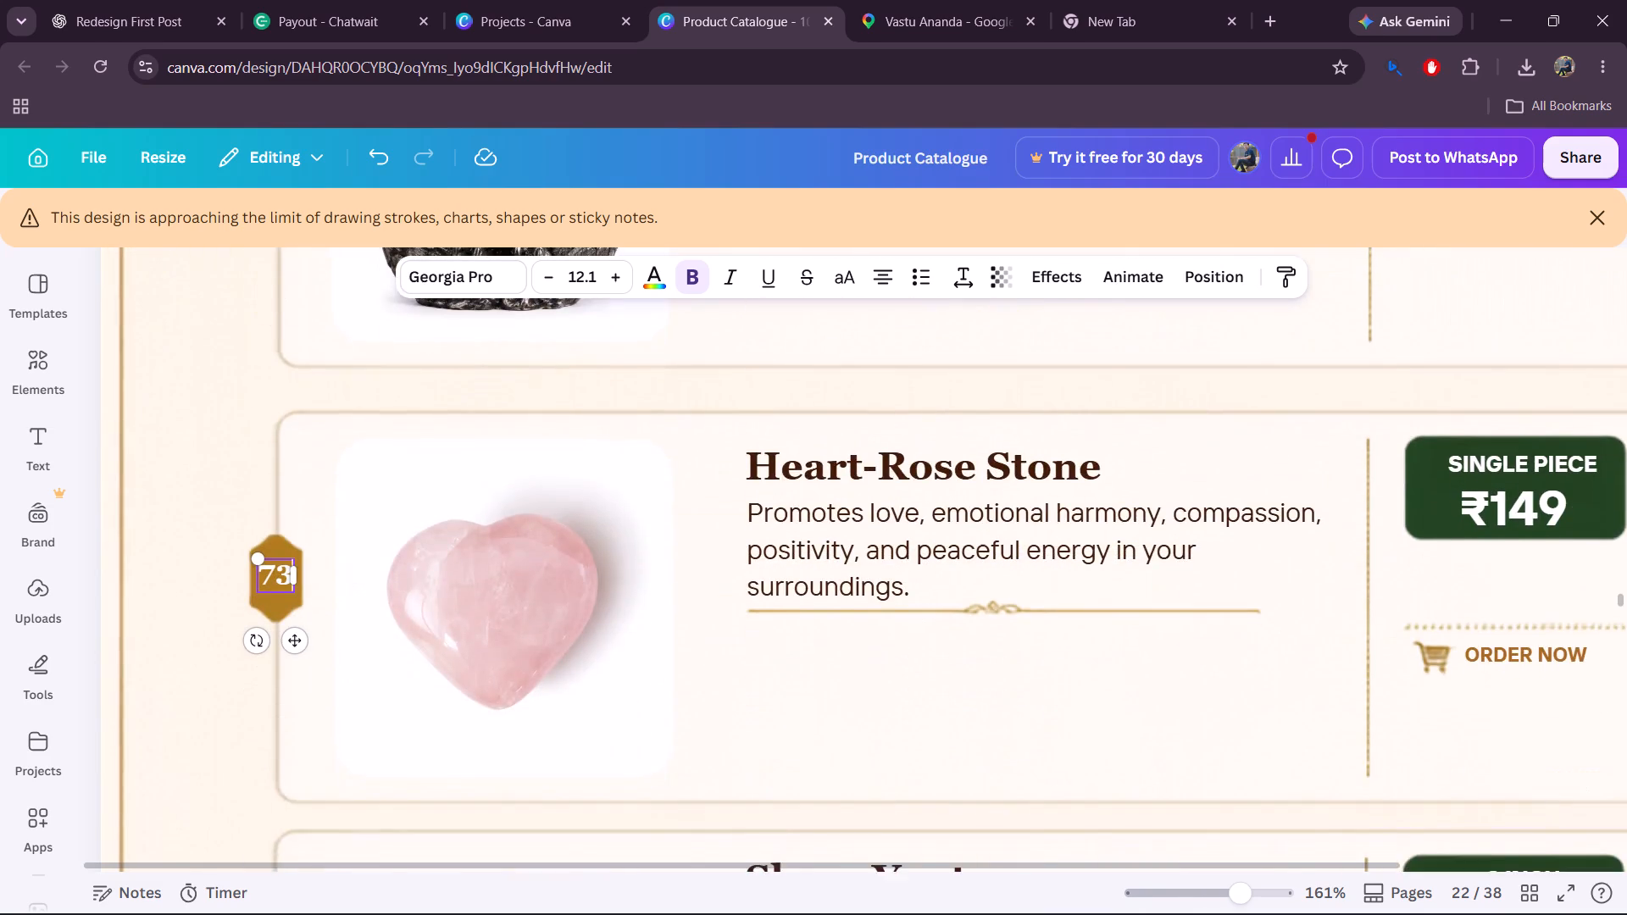
{"action": "scroll", "coordinate": [286, 494], "scroll_direction": "down", "scroll_amount": 3}
{"action": "double_click", "coordinate": [278, 458]}
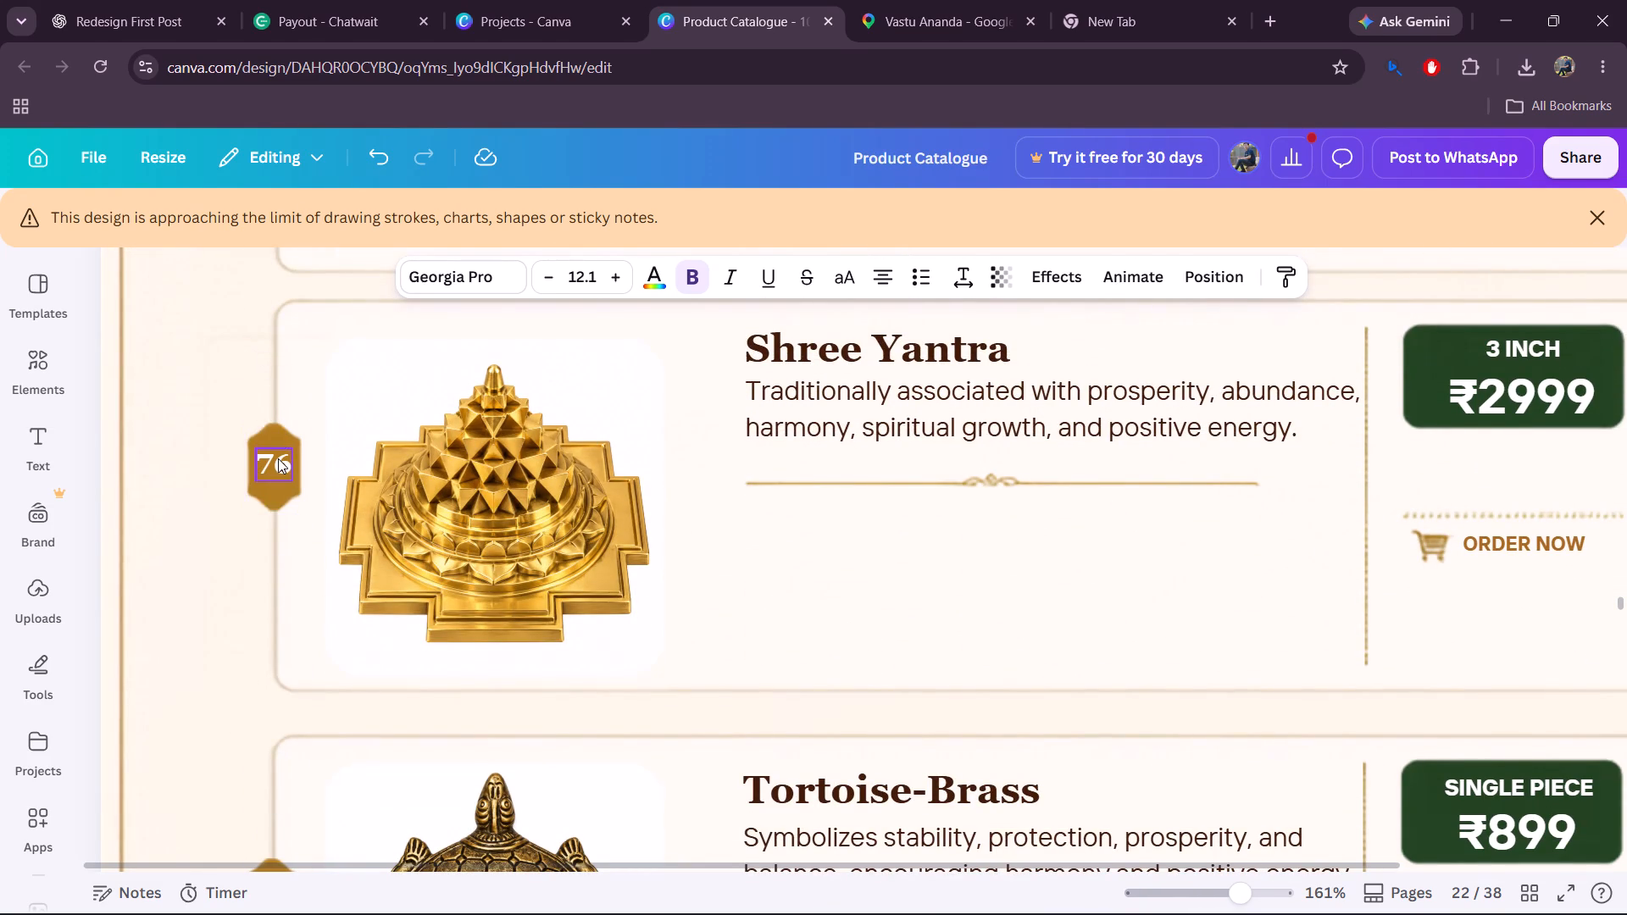
{"action": "key", "text": "Page_Down"}
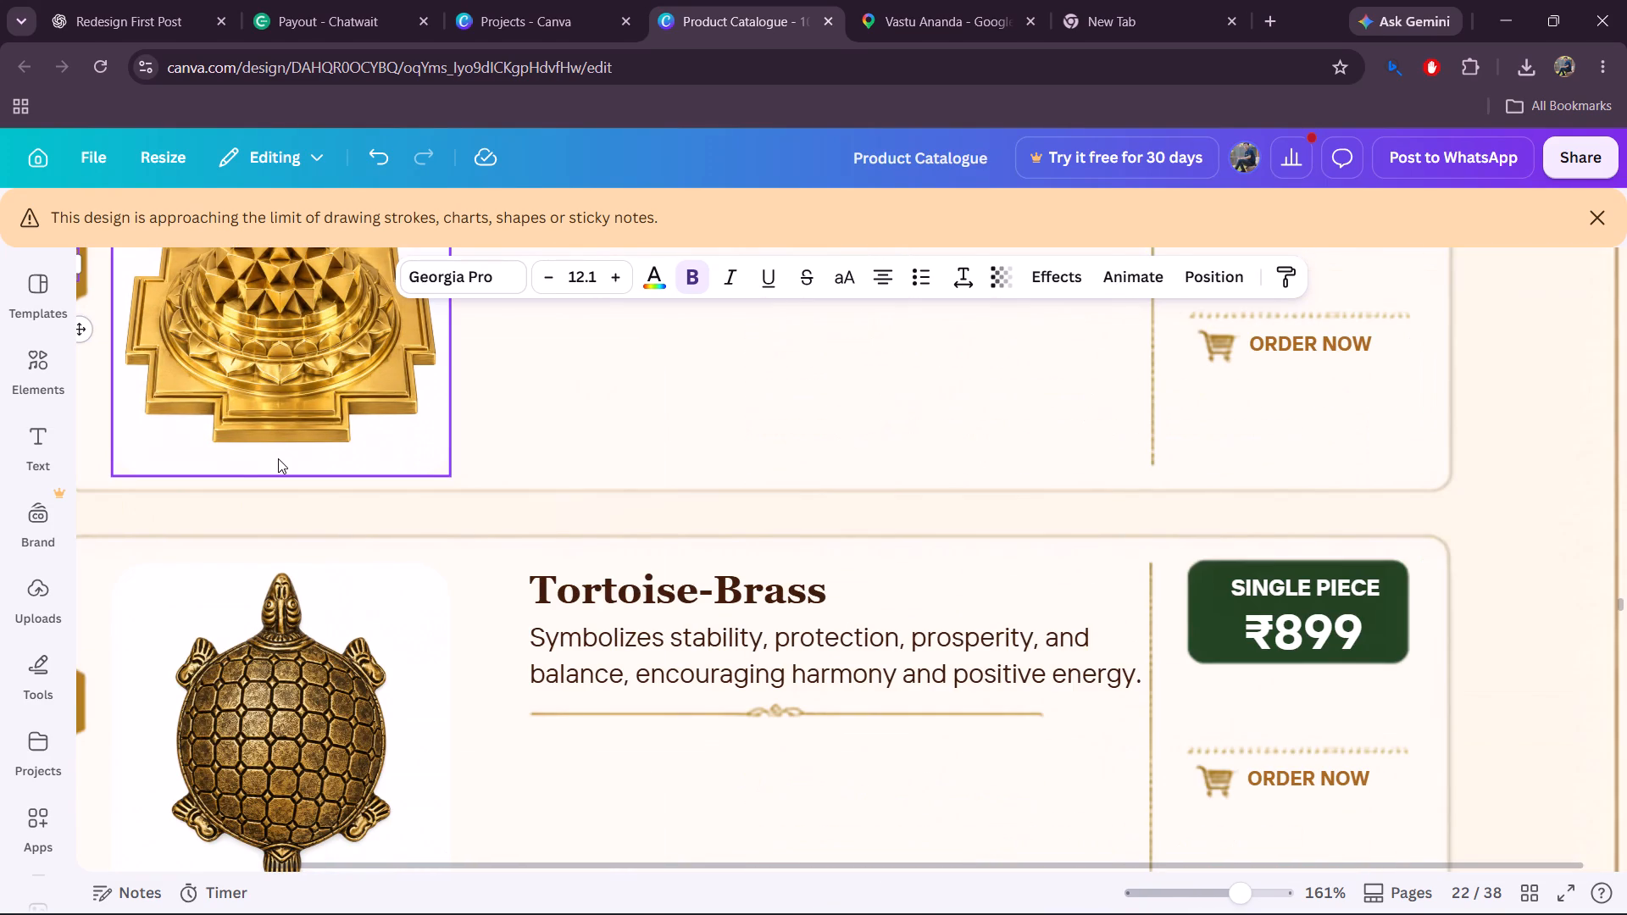
{"action": "scroll", "coordinate": [278, 458], "scroll_direction": "right", "scroll_amount": 2}
{"action": "scroll", "coordinate": [278, 458], "scroll_direction": "up", "scroll_amount": 2}
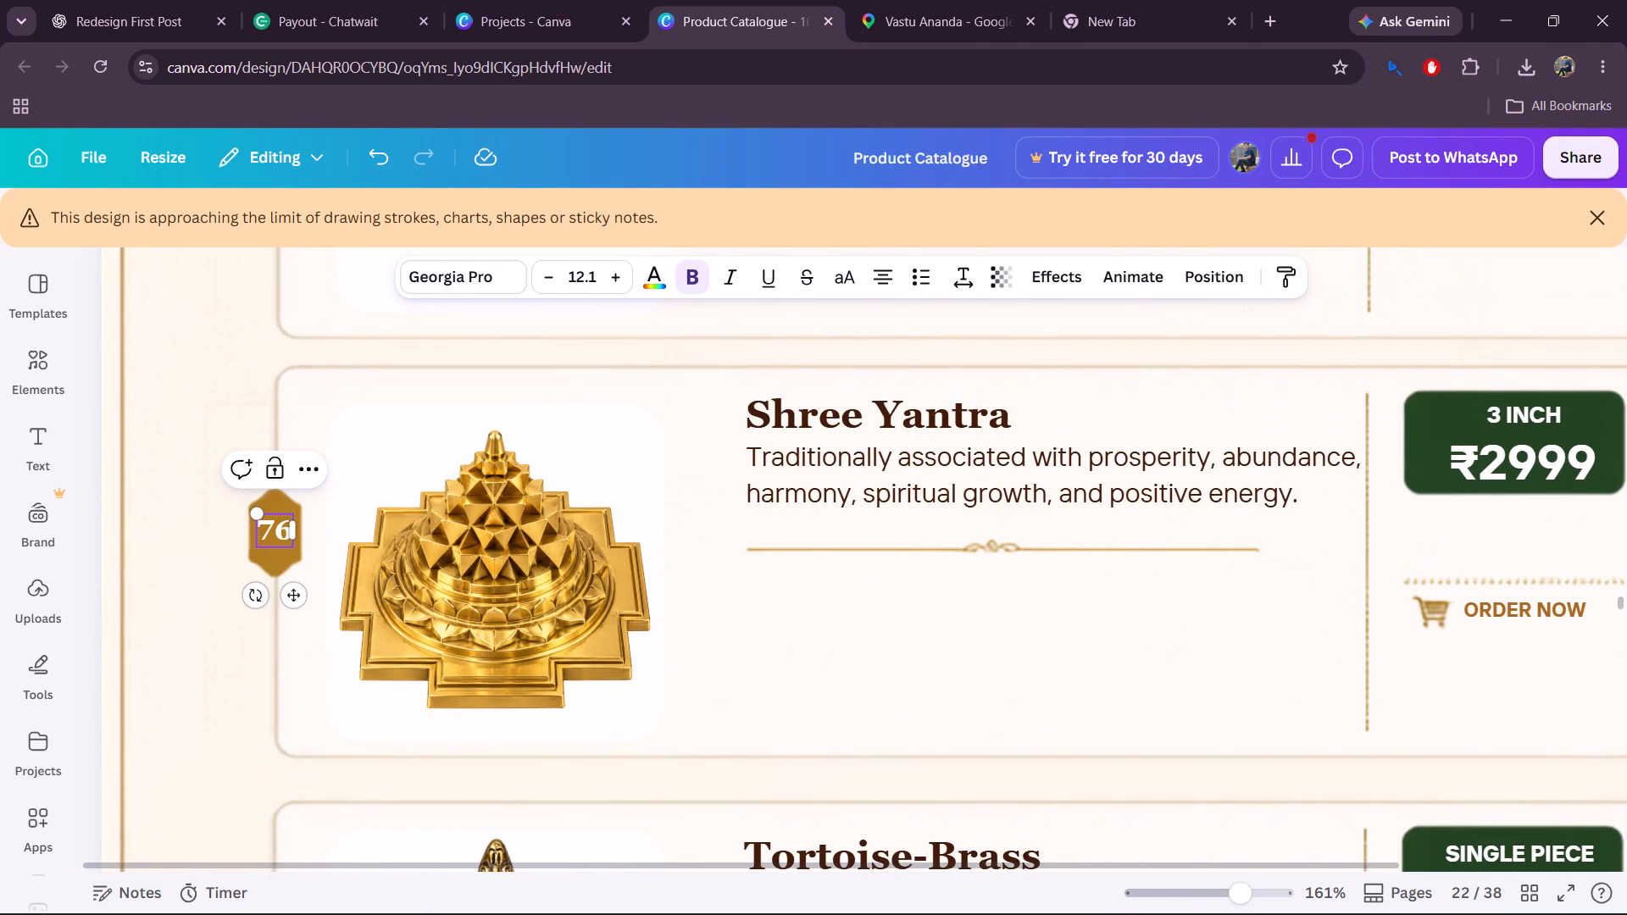
{"action": "left_click", "coordinate": [291, 535]}
{"action": "key", "text": "BackSpace"}
{"action": "scroll", "coordinate": [291, 535], "scroll_direction": "up", "scroll_amount": 1}
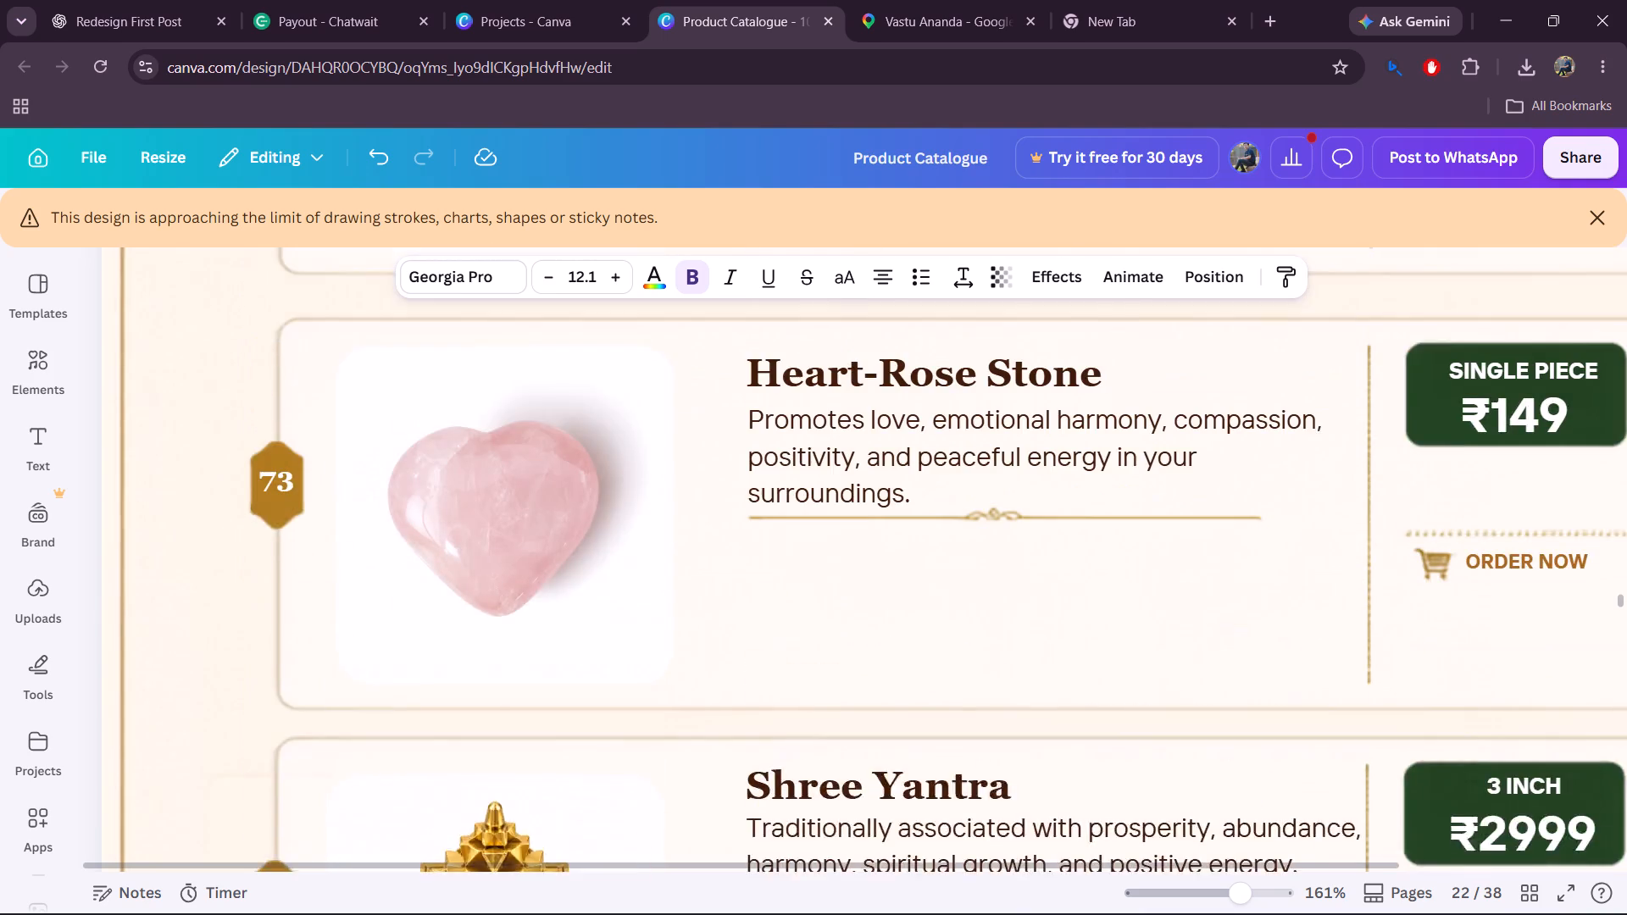
{"action": "scroll", "coordinate": [291, 535], "scroll_direction": "up", "scroll_amount": 1}
{"action": "key", "text": "4"}
Change the Tortoise-Brass's badge number on page 22 to 75.
{"action": "scroll", "coordinate": [291, 535], "scroll_direction": "down", "scroll_amount": 3}
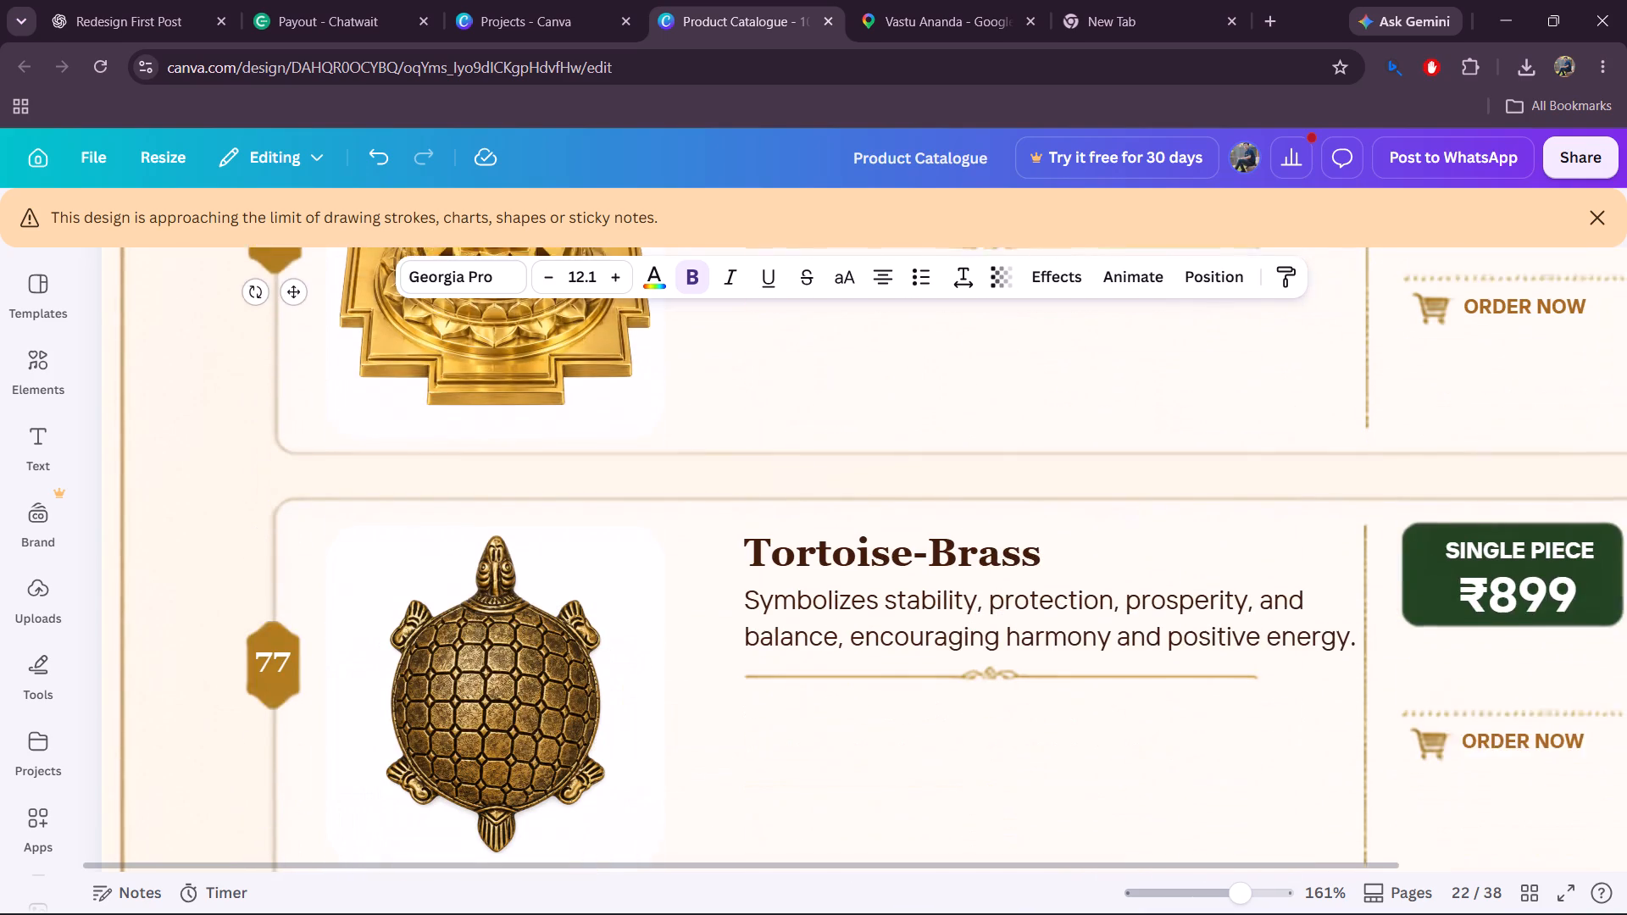
{"action": "scroll", "coordinate": [291, 535], "scroll_direction": "down", "scroll_amount": 1}
{"action": "double_click", "coordinate": [281, 601]}
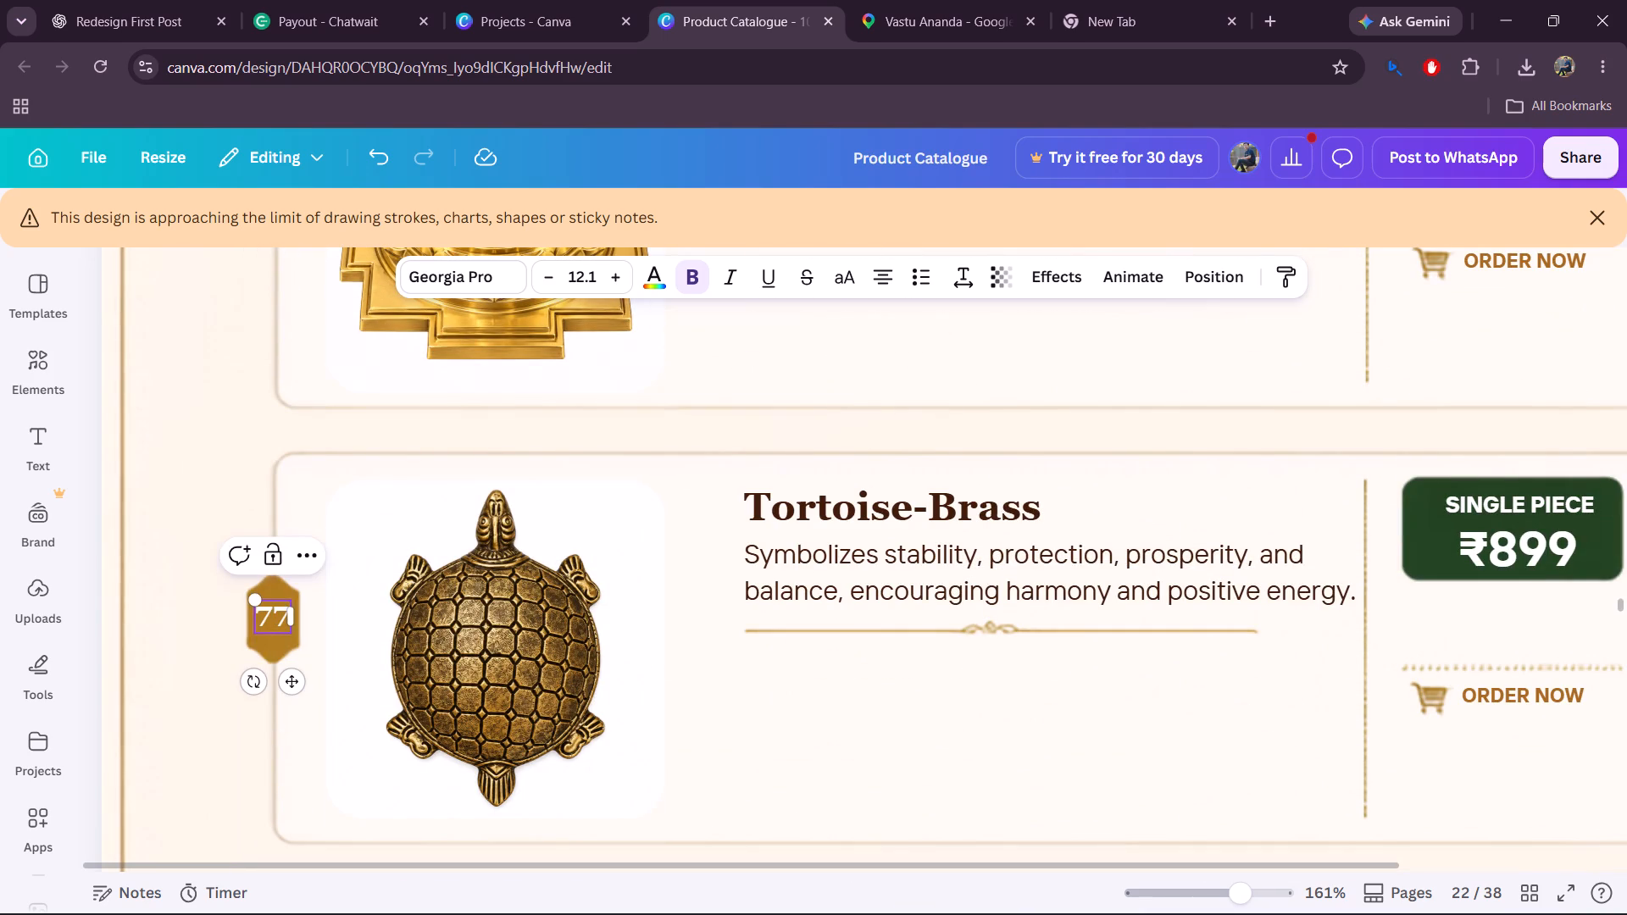
{"action": "key", "text": "Right"}
{"action": "key", "text": "BackSpace"}
{"action": "key", "text": "5"}
{"action": "scroll", "coordinate": [281, 601], "scroll_direction": "down", "scroll_amount": 4}
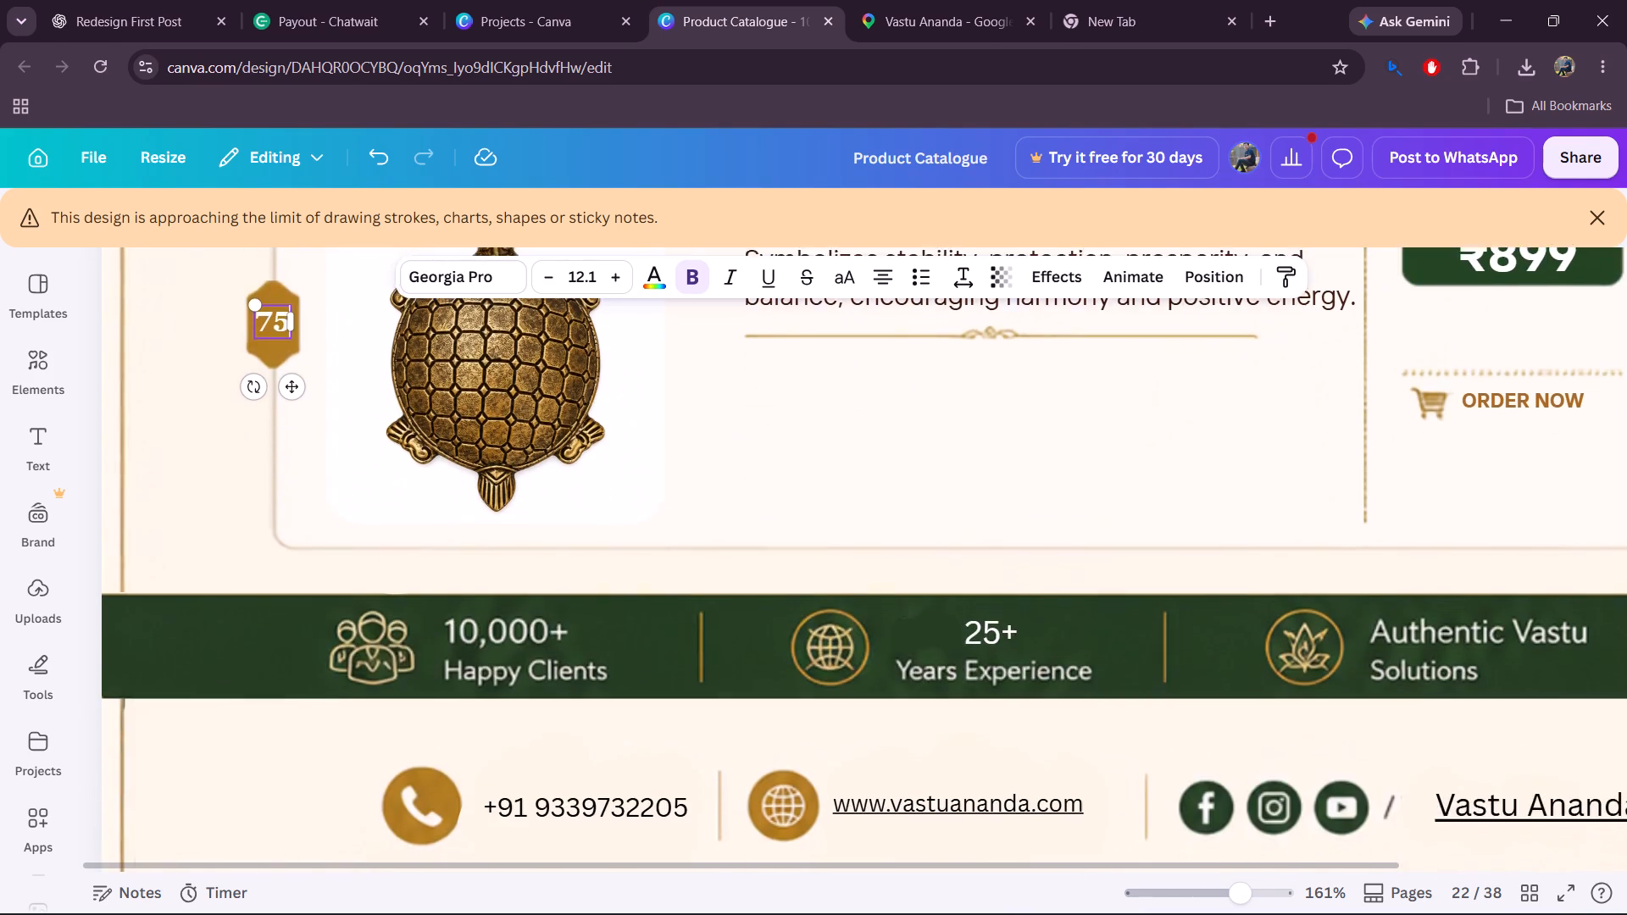
{"action": "scroll", "coordinate": [281, 601], "scroll_direction": "down", "scroll_amount": 2}
{"action": "scroll", "coordinate": [334, 784], "scroll_direction": "down", "scroll_amount": 2}
{"action": "double_click", "coordinate": [297, 730]}
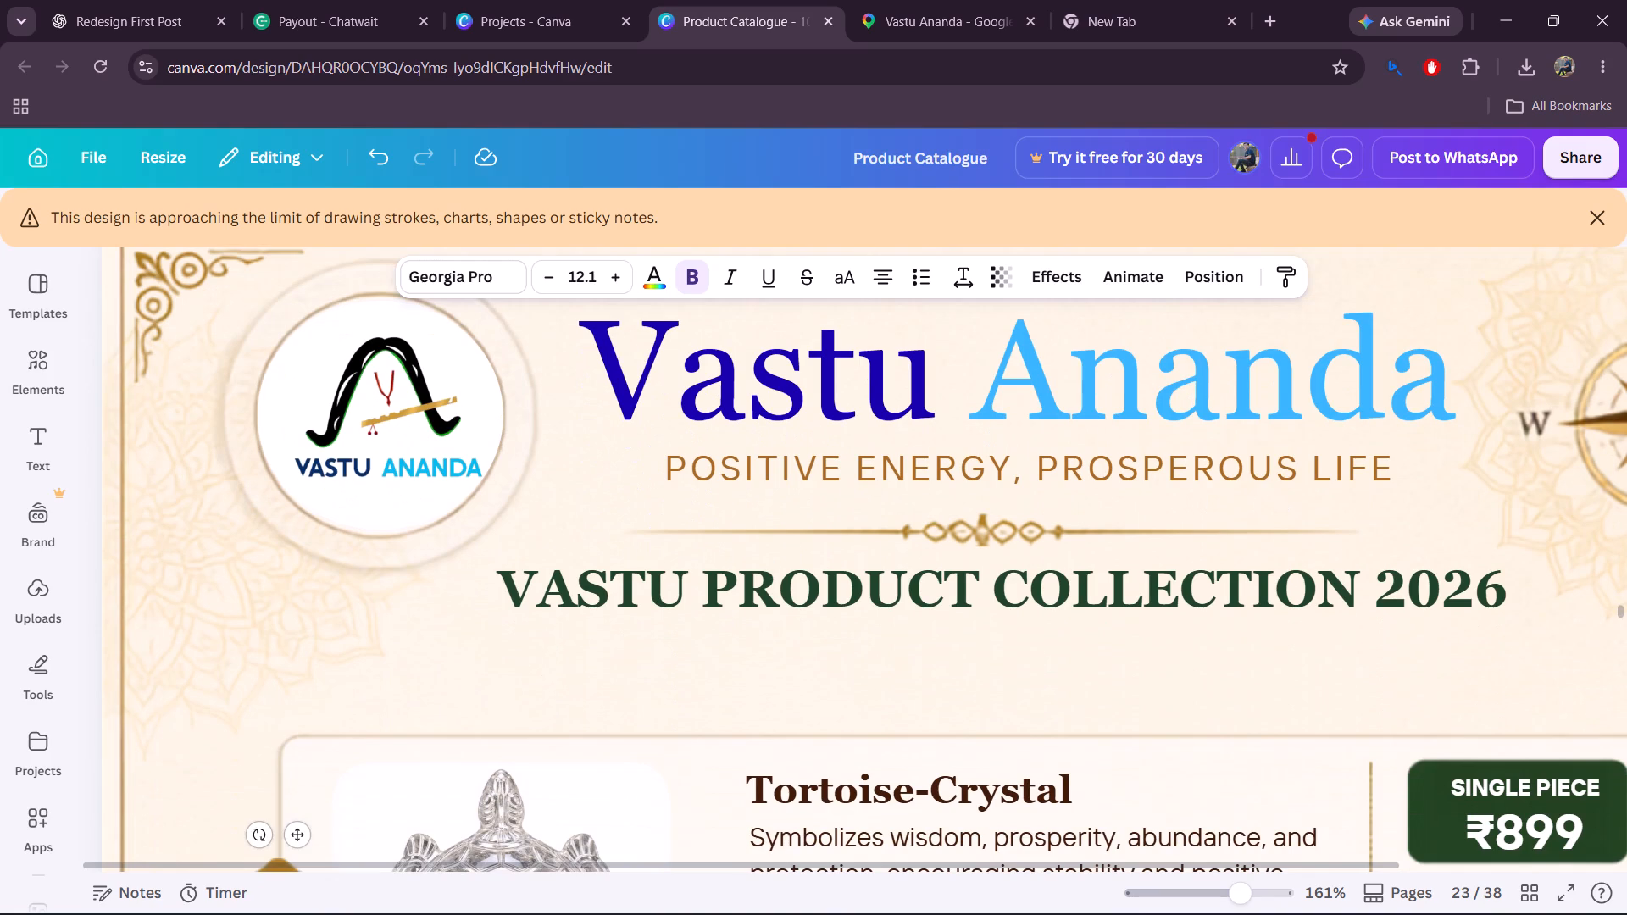
{"action": "scroll", "coordinate": [290, 731], "scroll_direction": "down", "scroll_amount": 1}
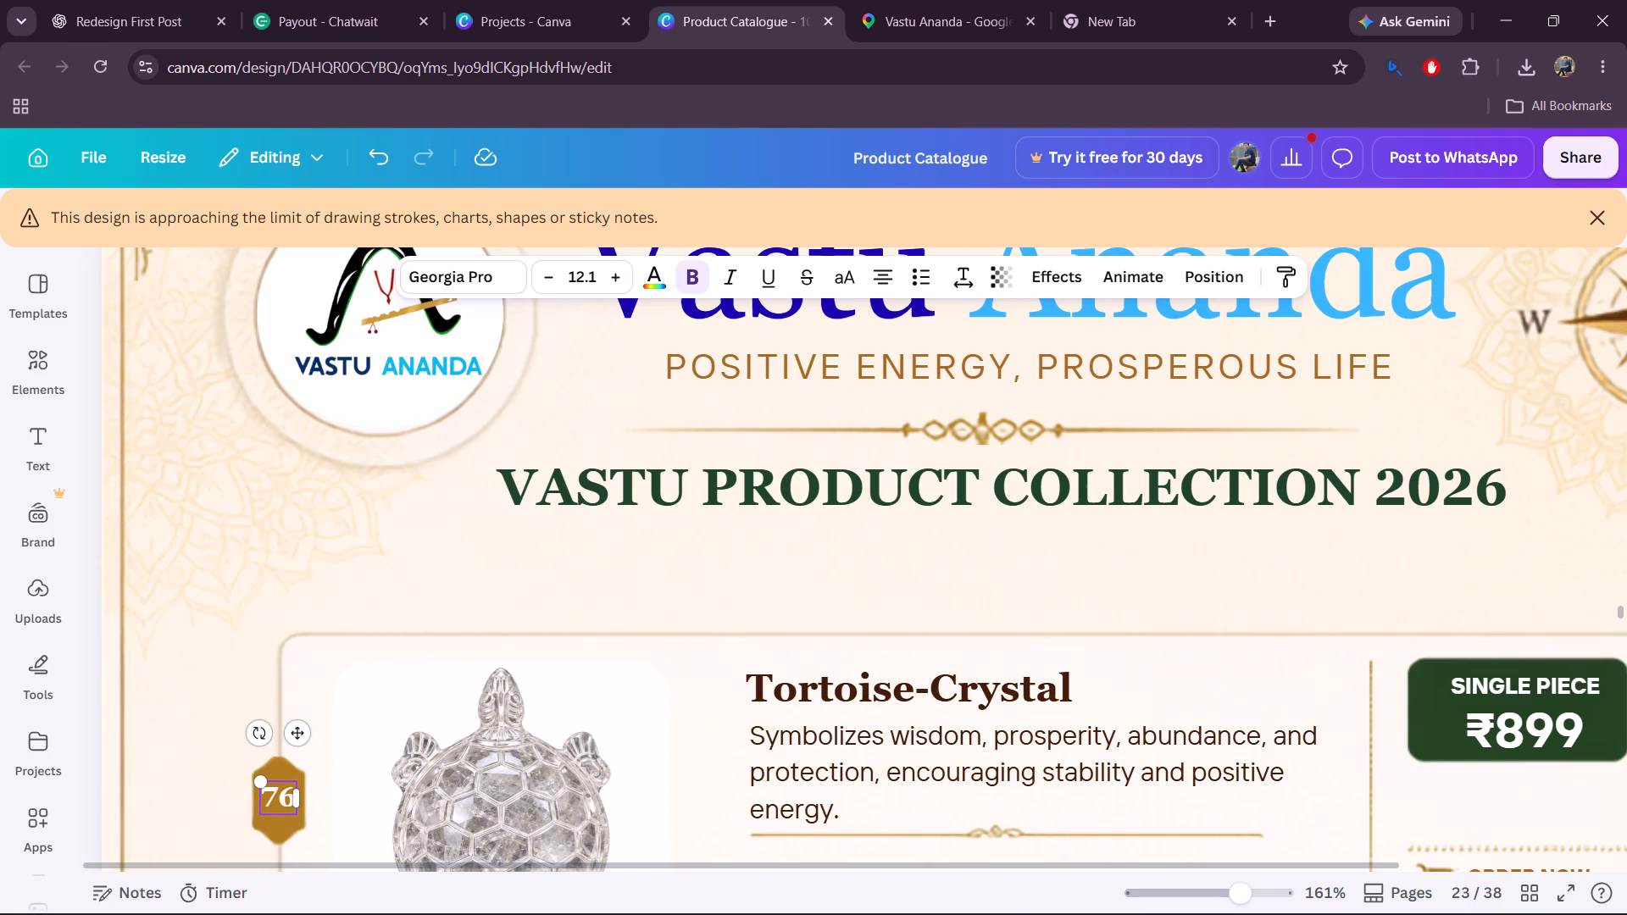
{"action": "scroll", "coordinate": [290, 731], "scroll_direction": "down", "scroll_amount": 3}
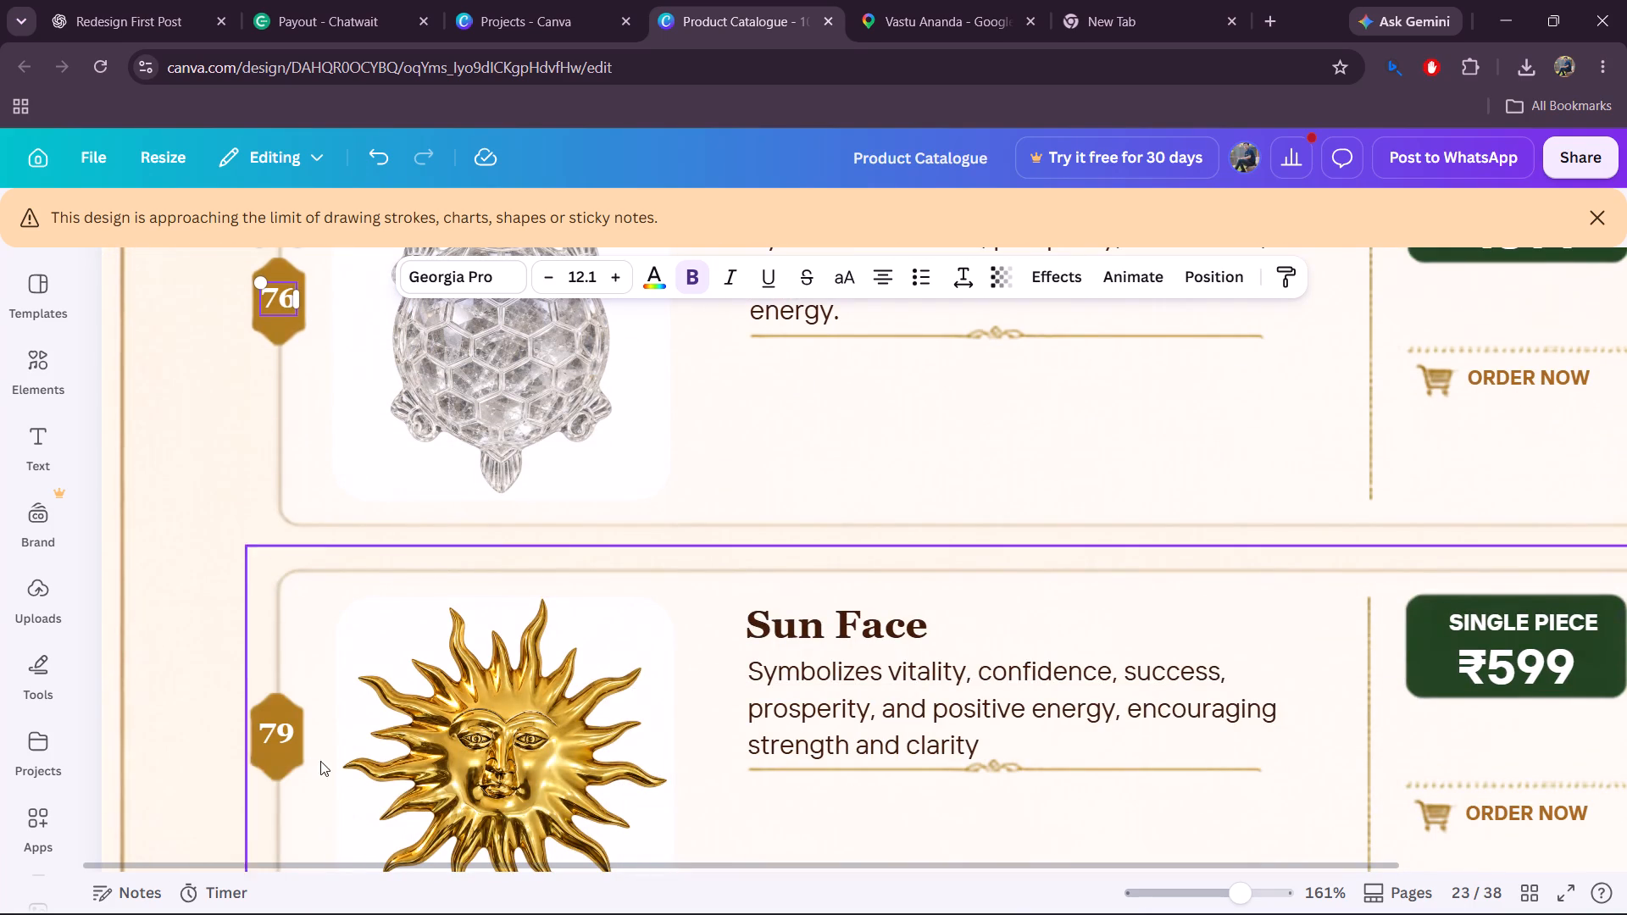
{"action": "double_click", "coordinate": [293, 741]}
{"action": "key", "text": "BackSpace"}
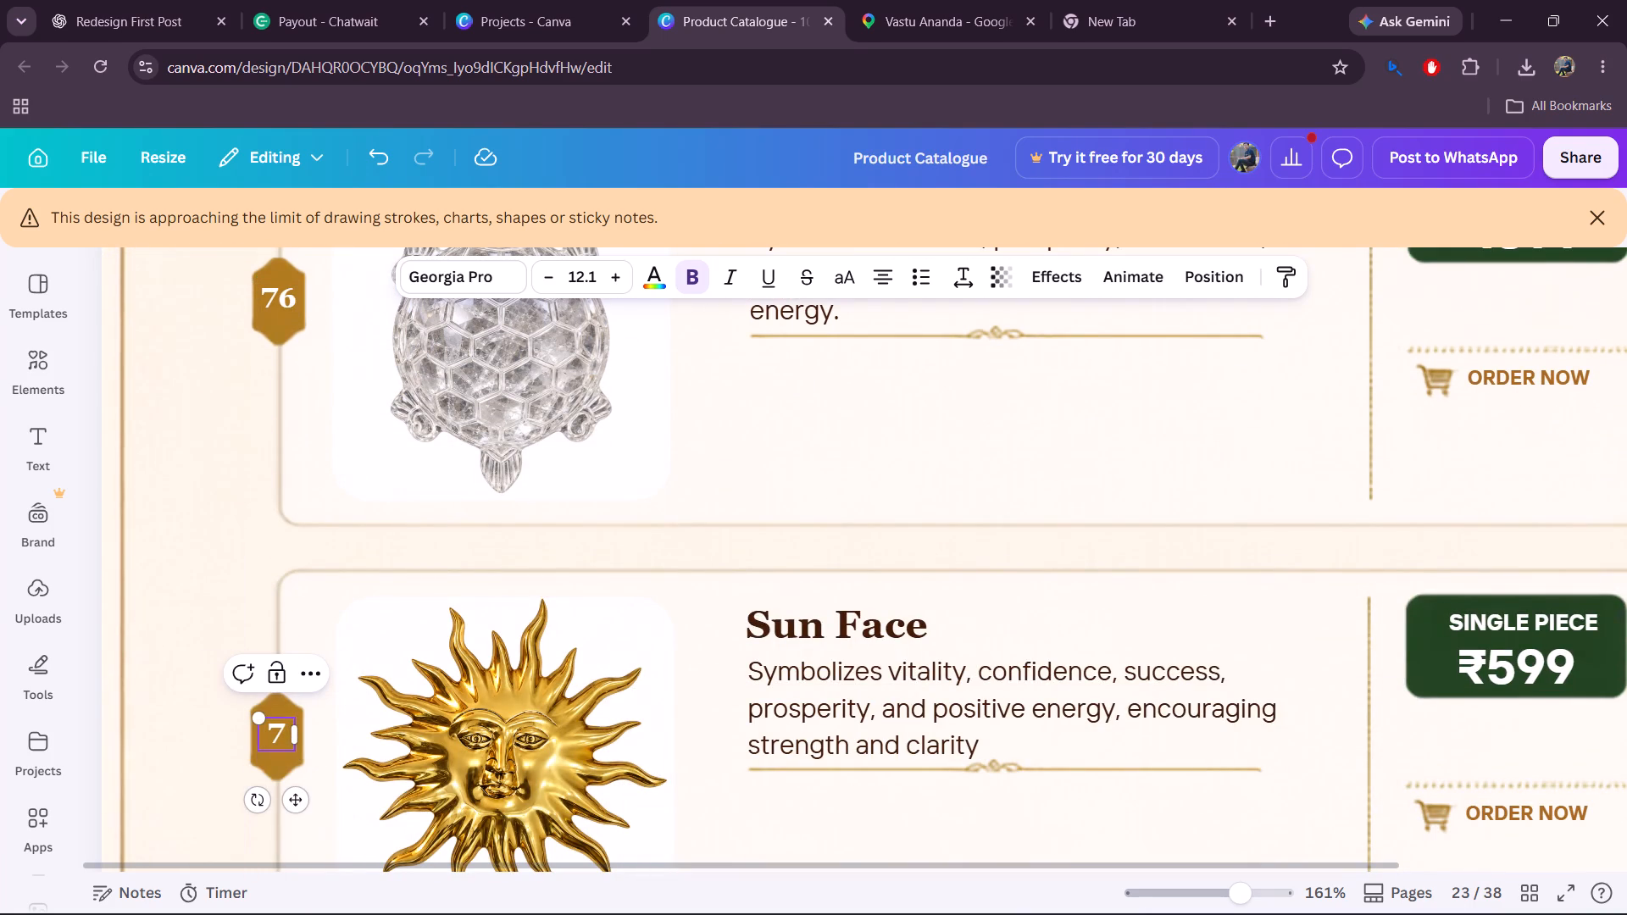
{"action": "key", "text": "7"}
Change the Shree Yantra-Crystal's badge number on page 23 to 78.
{"action": "scroll", "coordinate": [293, 741], "scroll_direction": "down", "scroll_amount": 2}
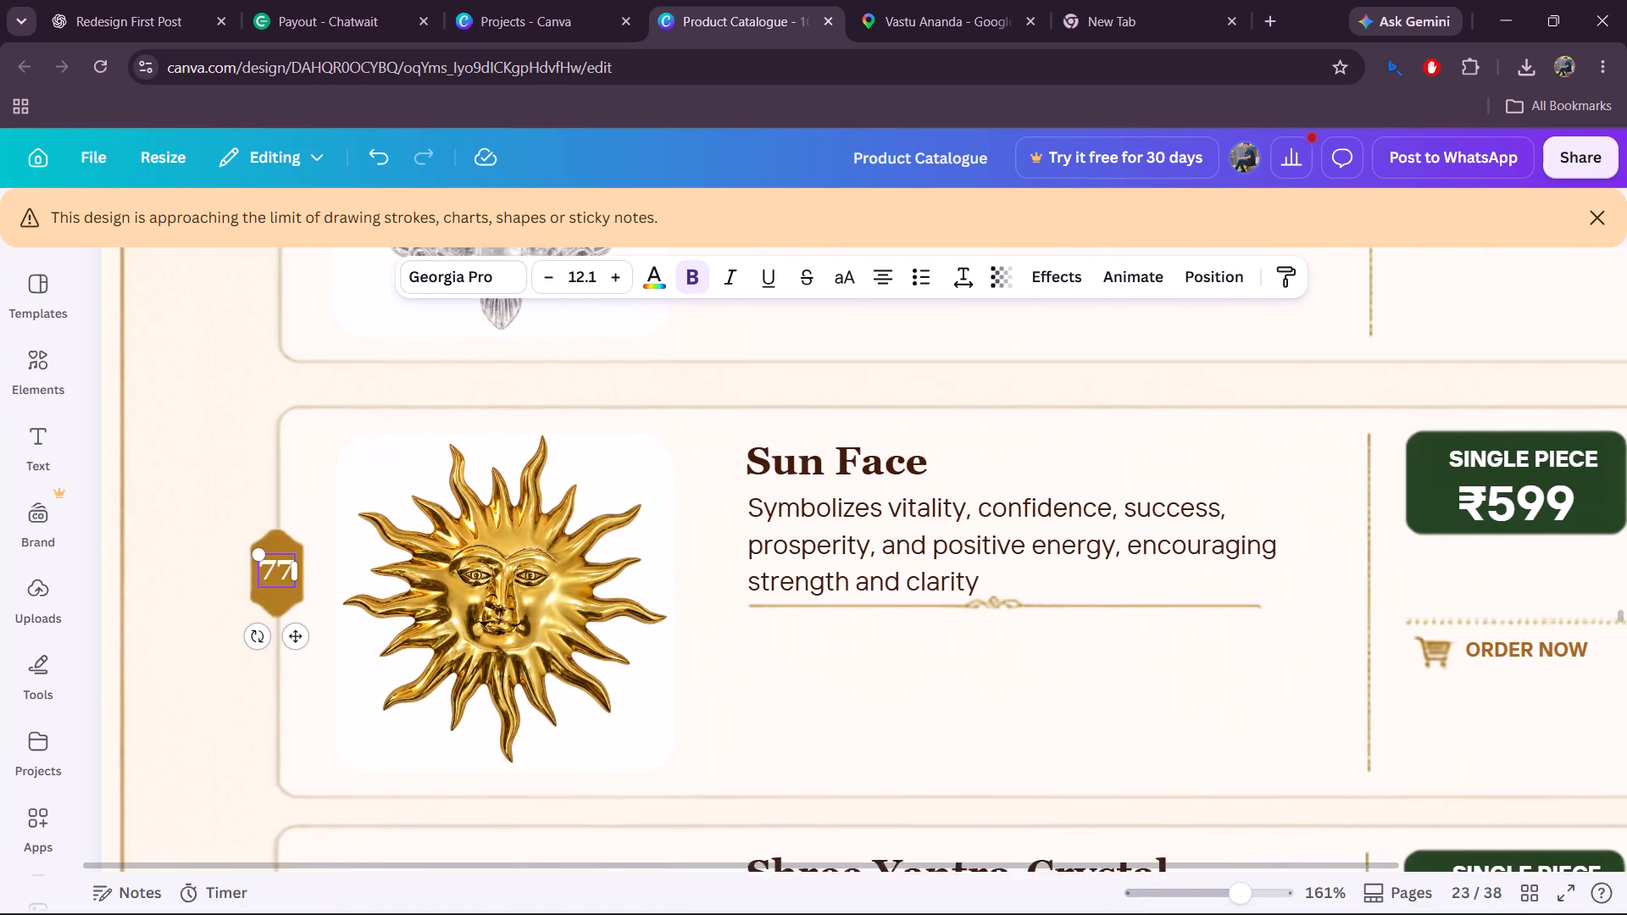
{"action": "scroll", "coordinate": [293, 741], "scroll_direction": "down", "scroll_amount": 2}
{"action": "double_click", "coordinate": [278, 650]}
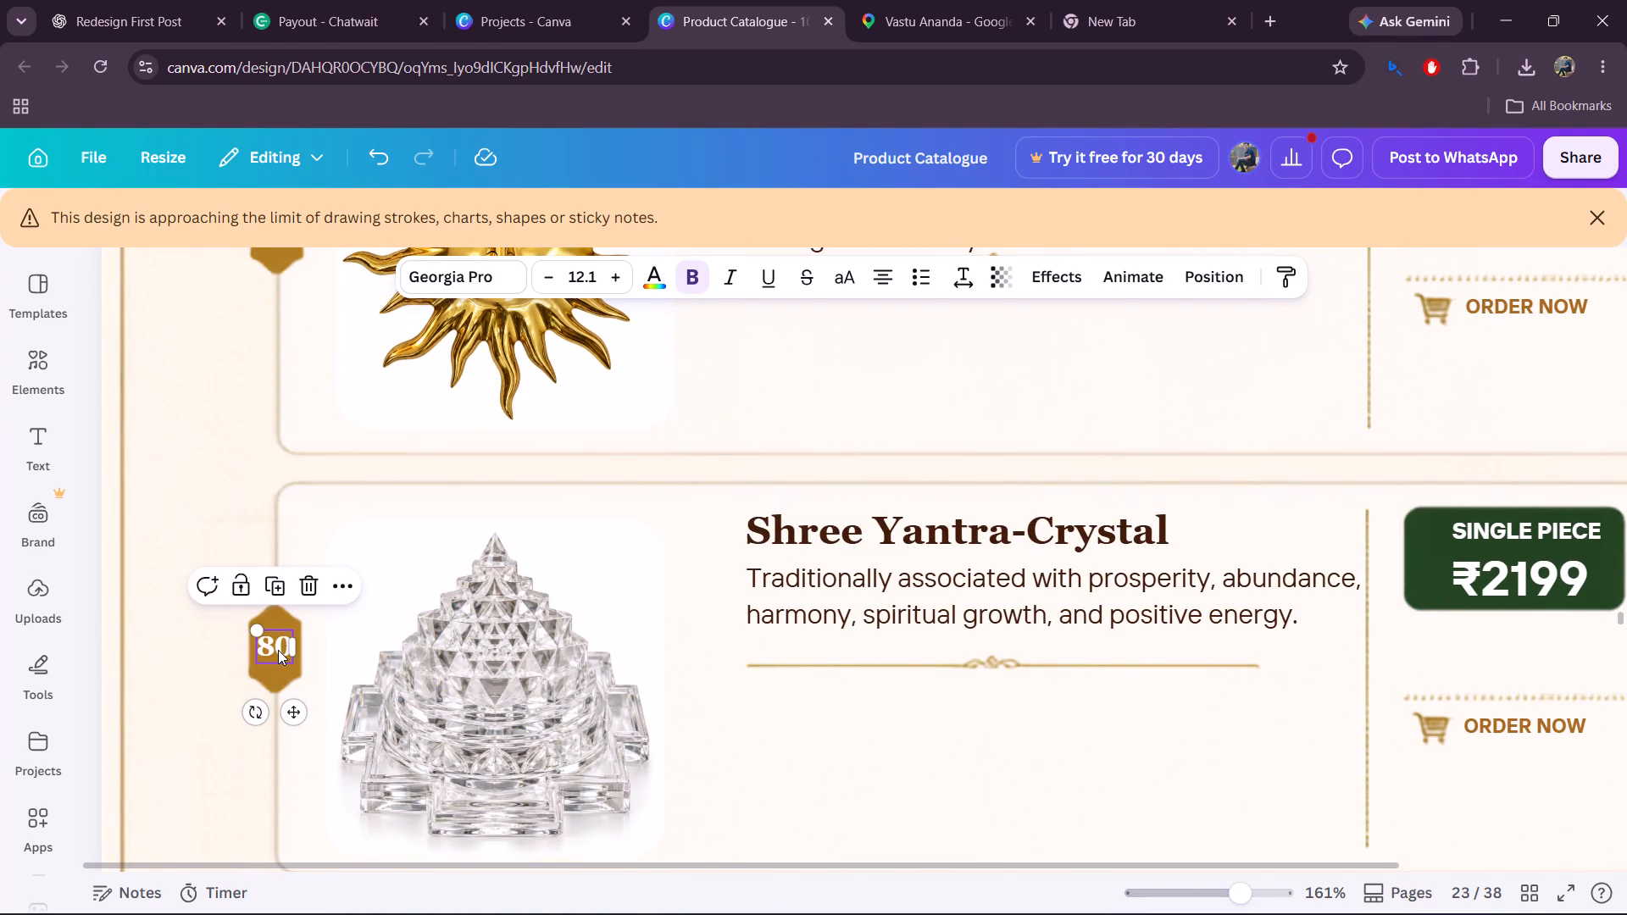
{"action": "double_click", "coordinate": [278, 650]}
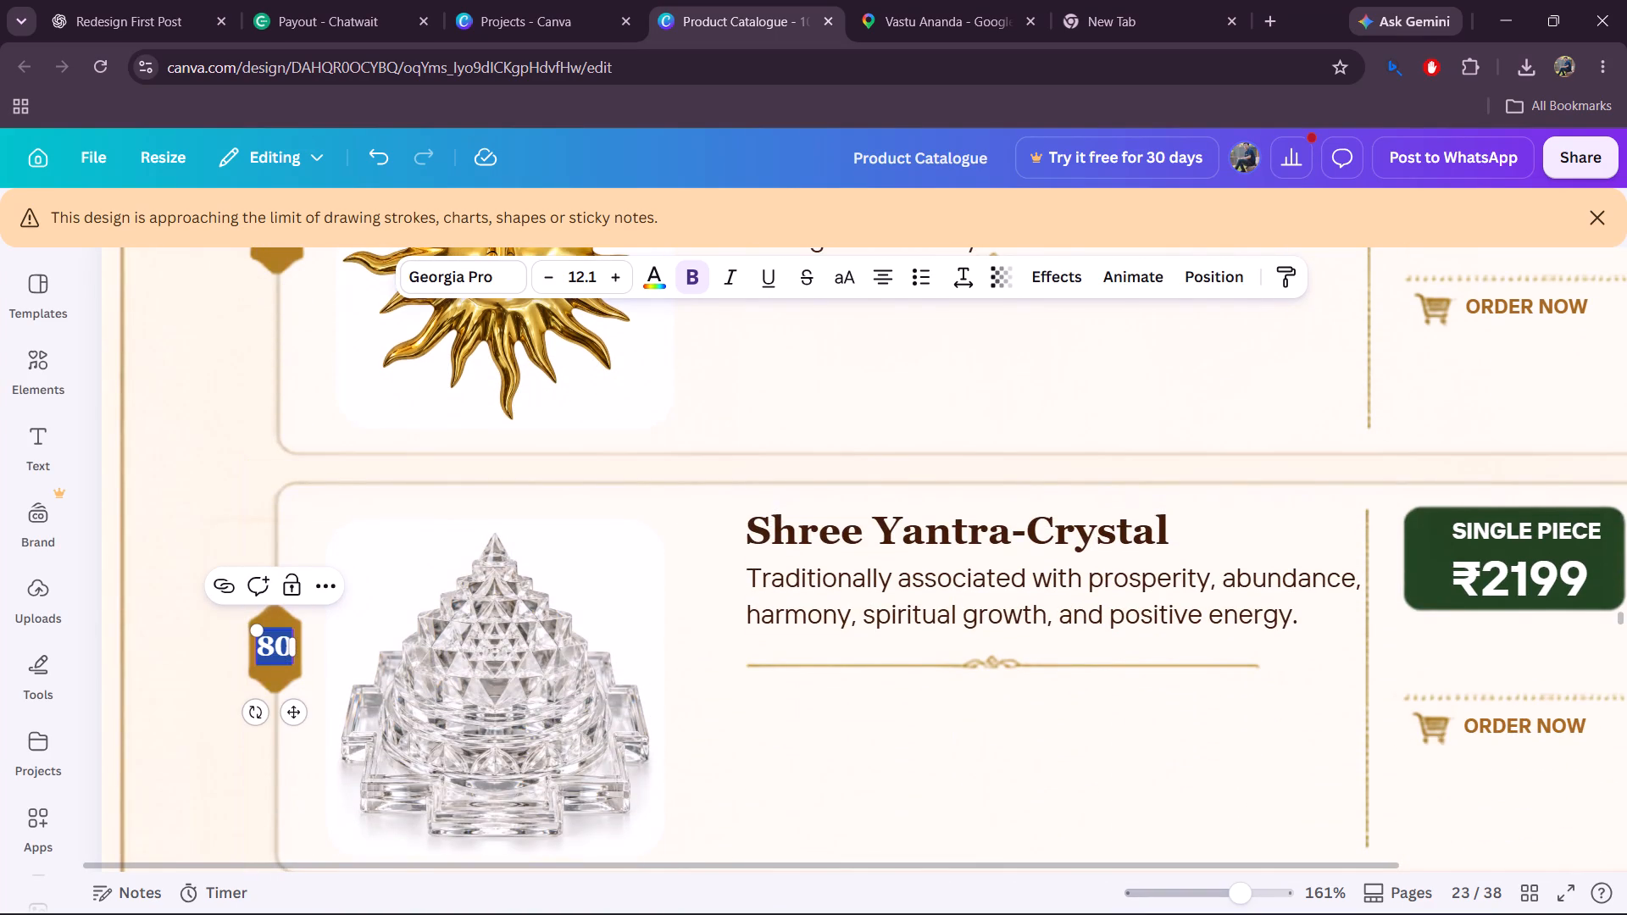
{"action": "scroll", "coordinate": [278, 650], "scroll_direction": "right", "scroll_amount": 1}
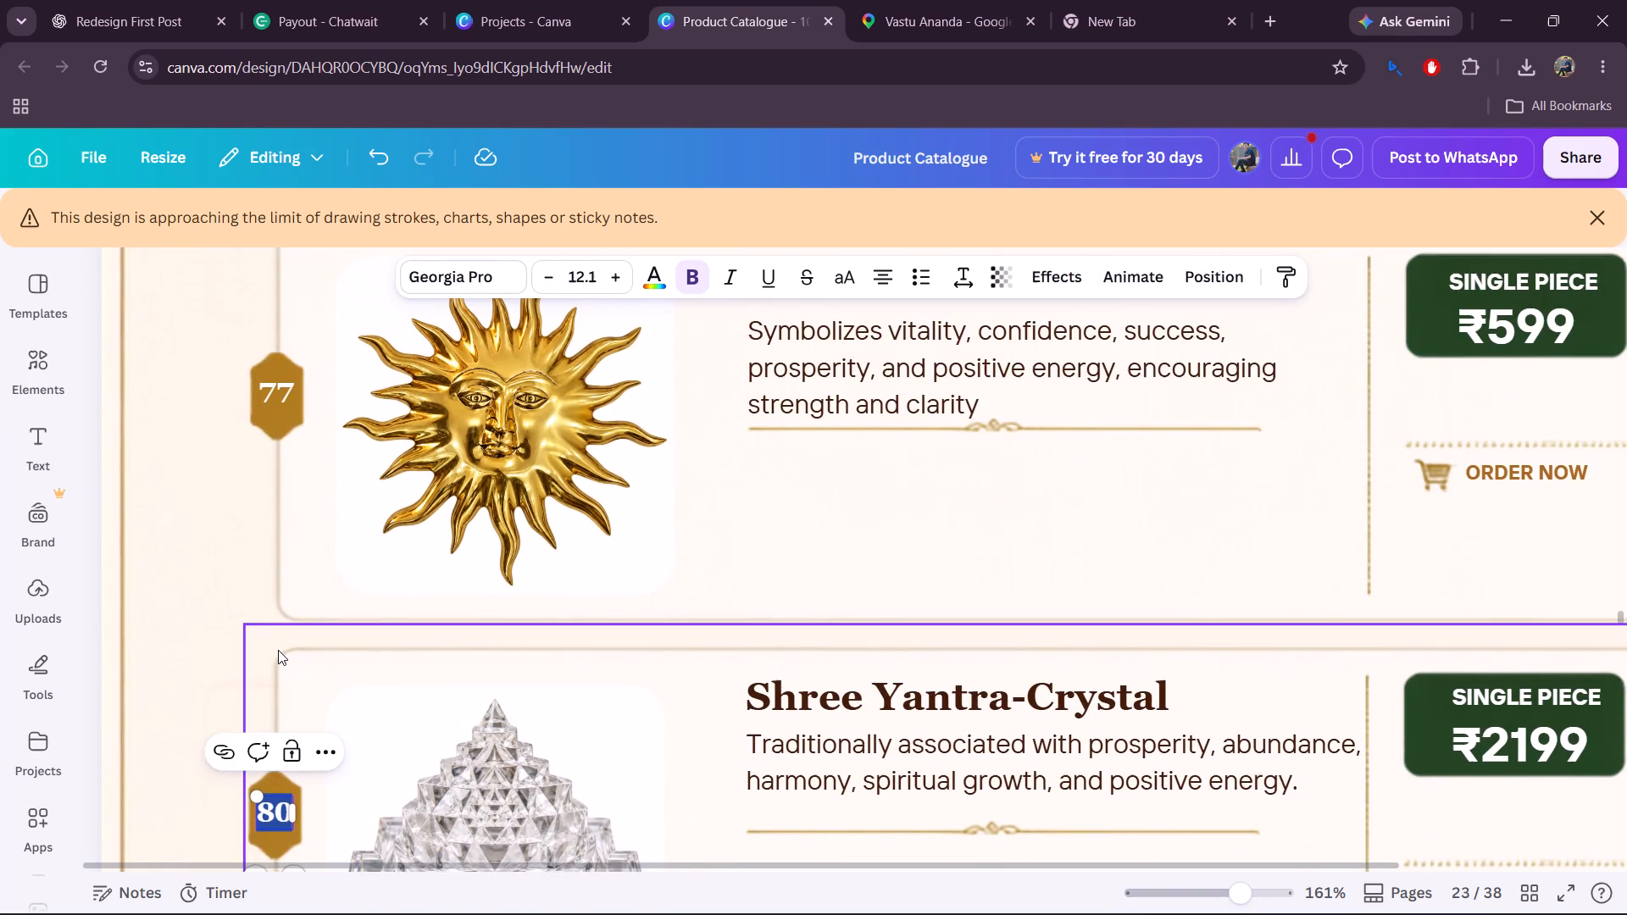
{"action": "scroll", "coordinate": [278, 650], "scroll_direction": "right", "scroll_amount": 1}
{"action": "type", "text": "78"}
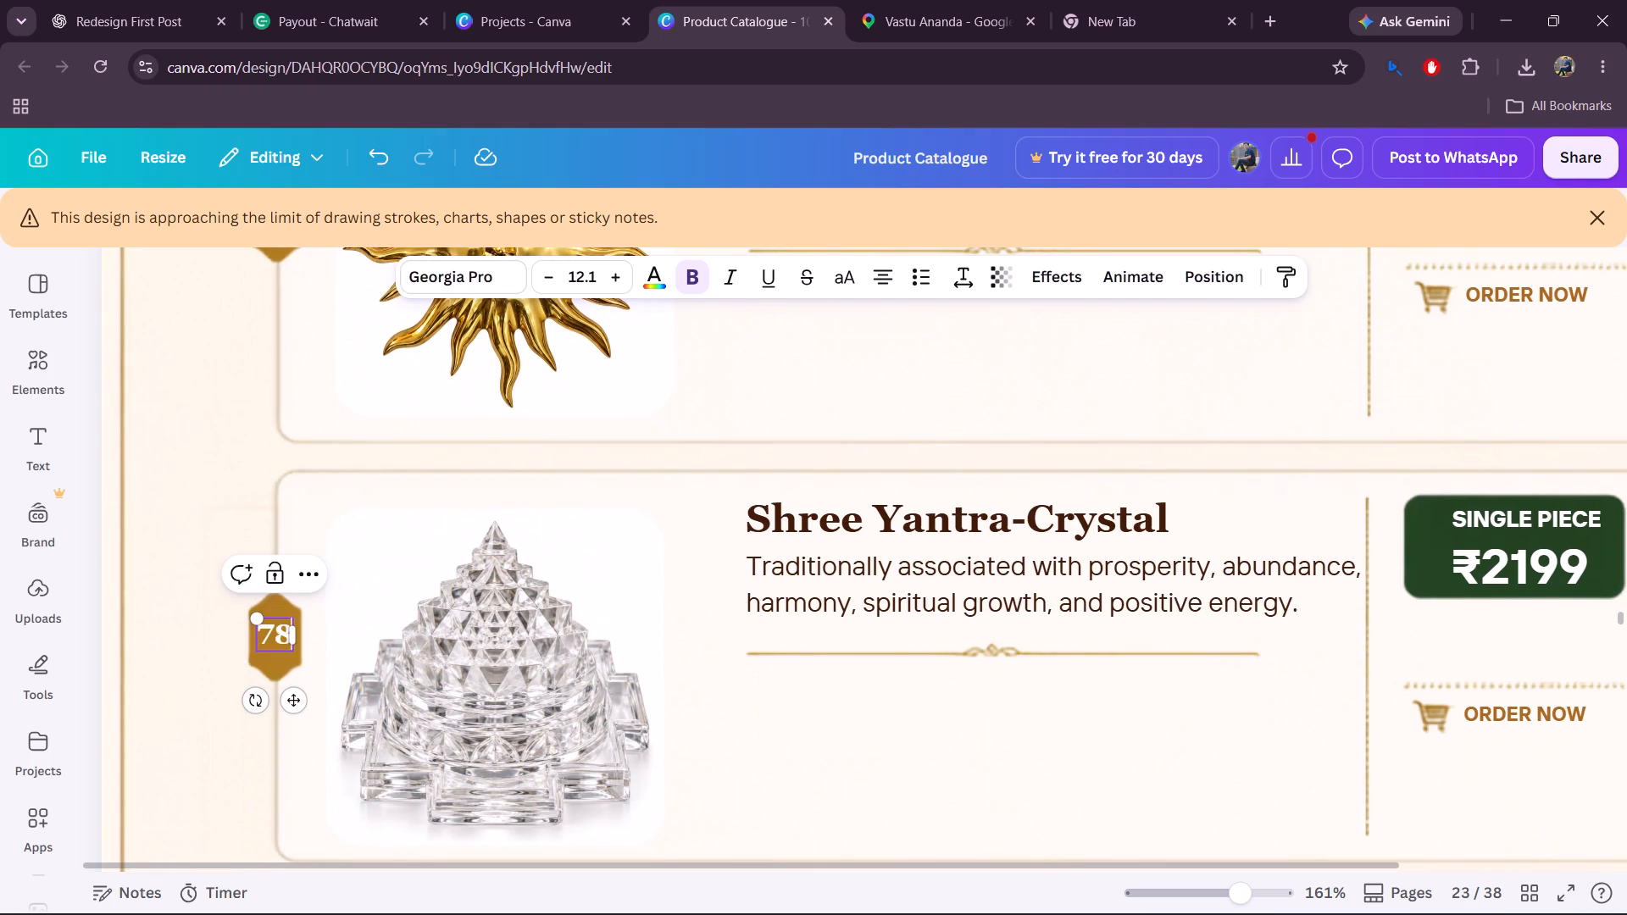
Change the Wooden Pyramids' badge number on page 23 to 79.
{"action": "scroll", "coordinate": [278, 650], "scroll_direction": "down", "scroll_amount": 2}
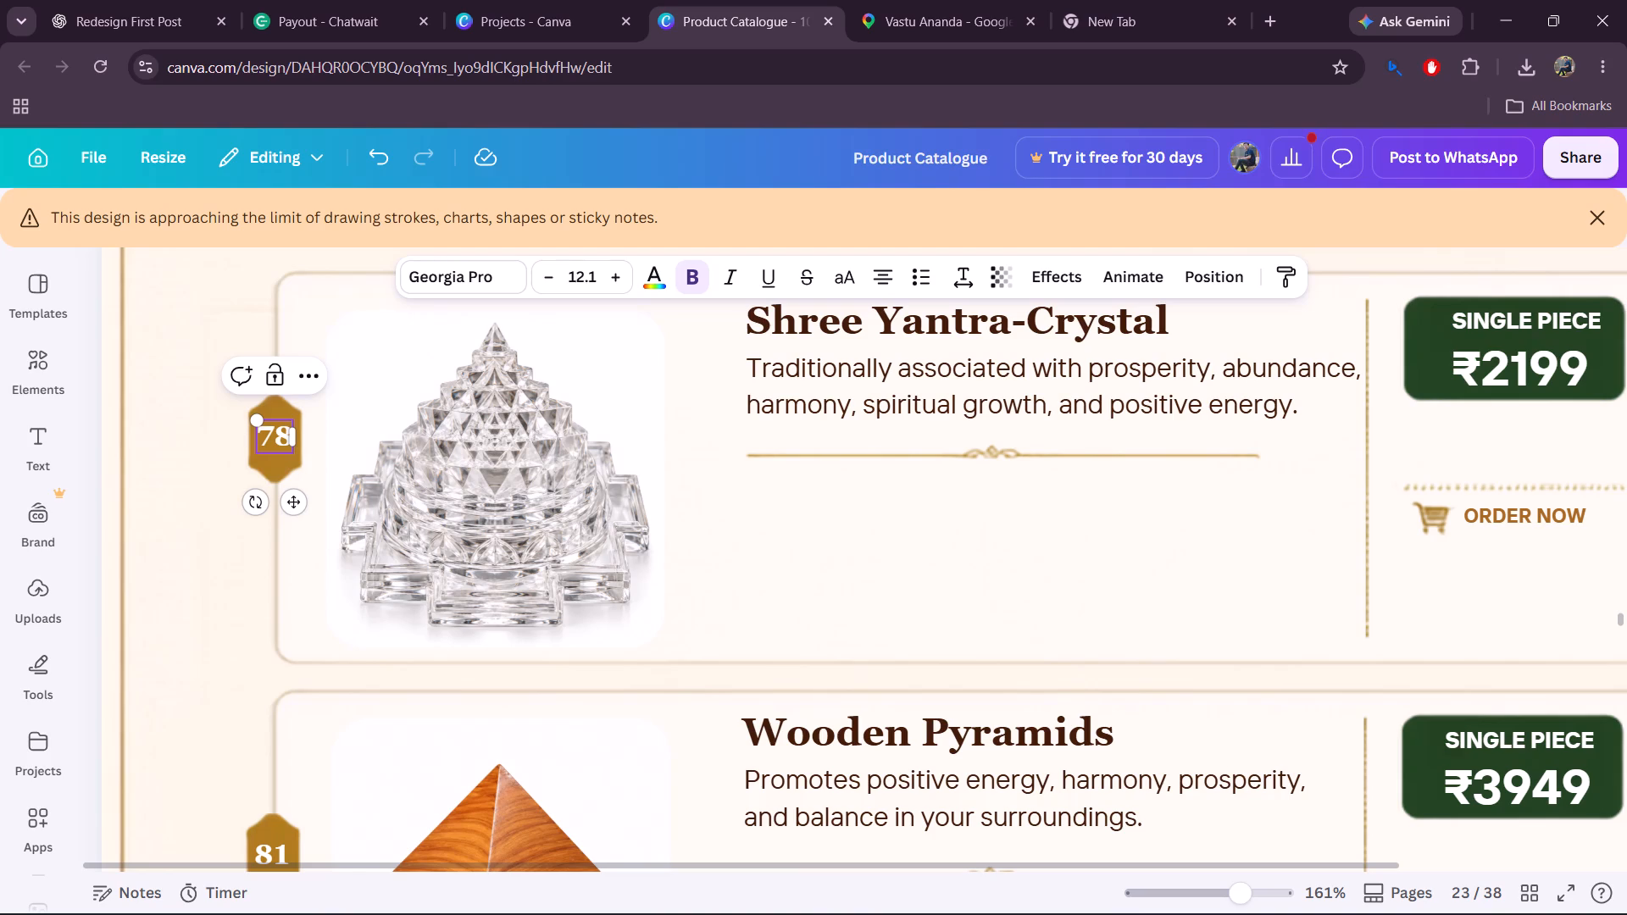
{"action": "scroll", "coordinate": [278, 650], "scroll_direction": "down", "scroll_amount": 1}
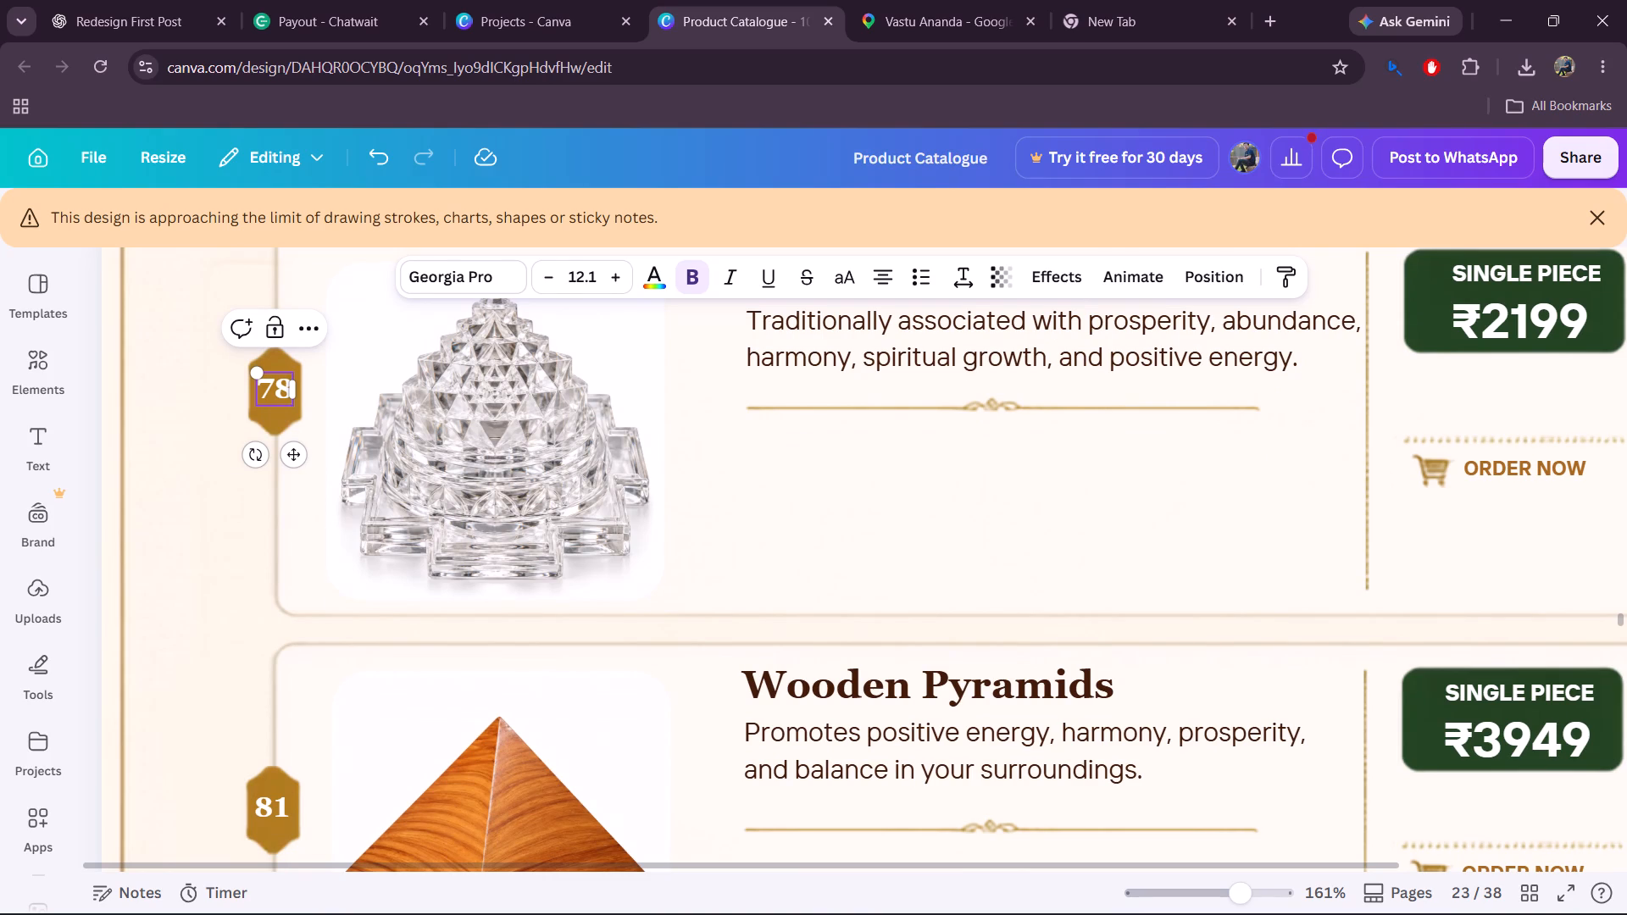
{"action": "scroll", "coordinate": [315, 755], "scroll_direction": "down", "scroll_amount": 1}
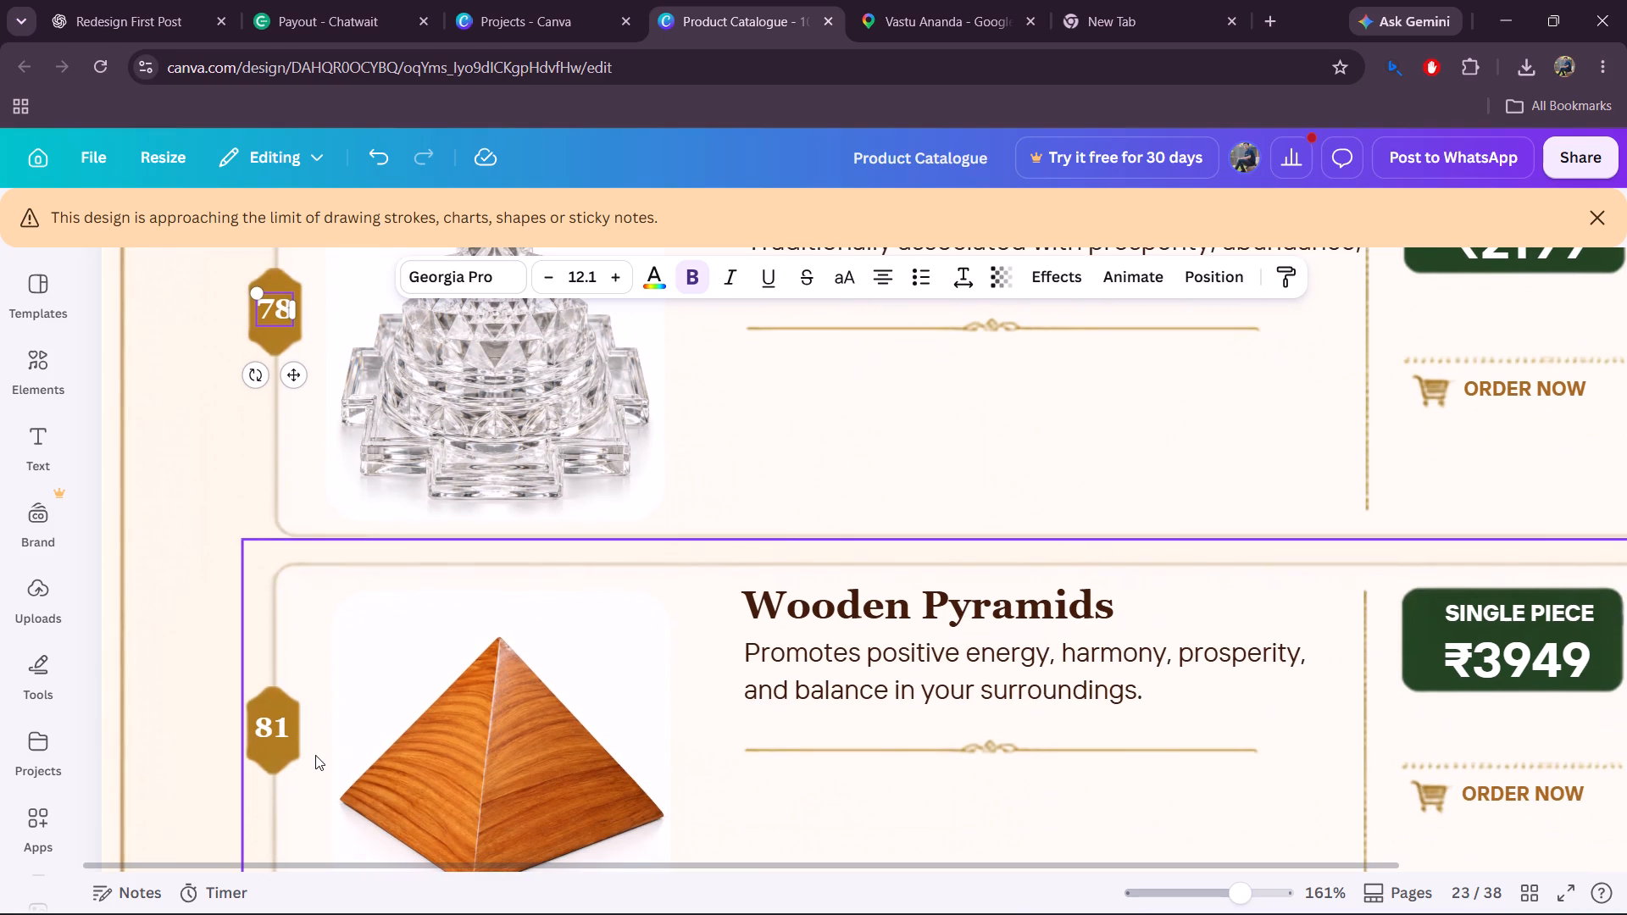
{"action": "double_click", "coordinate": [271, 732]}
{"action": "double_click", "coordinate": [271, 732]}
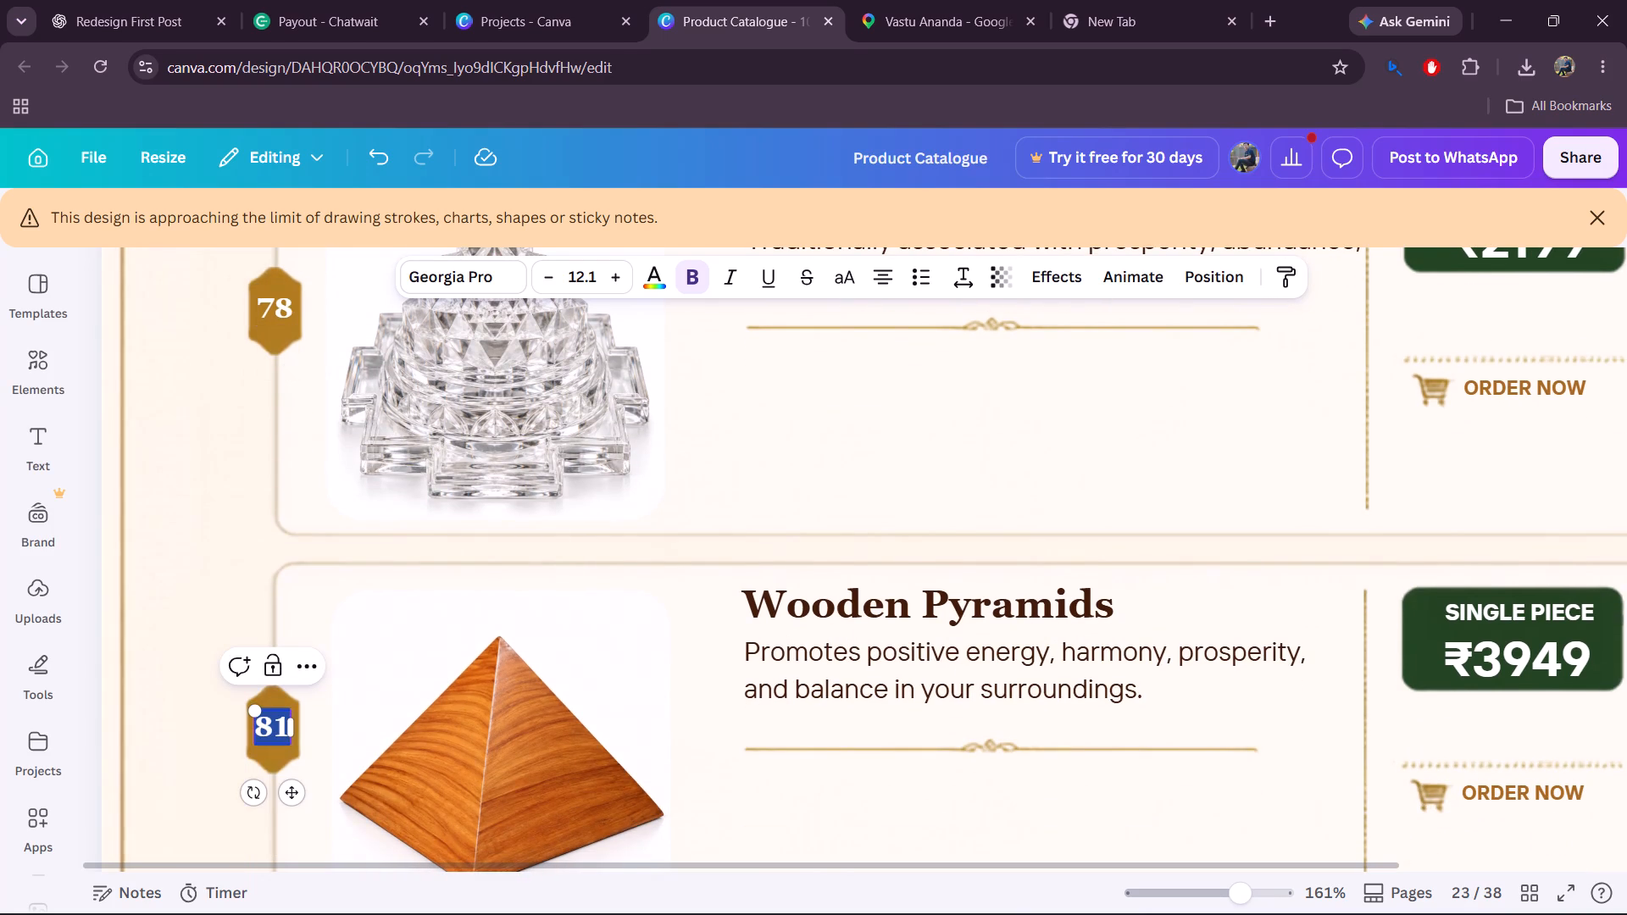
{"action": "type", "text": "79"}
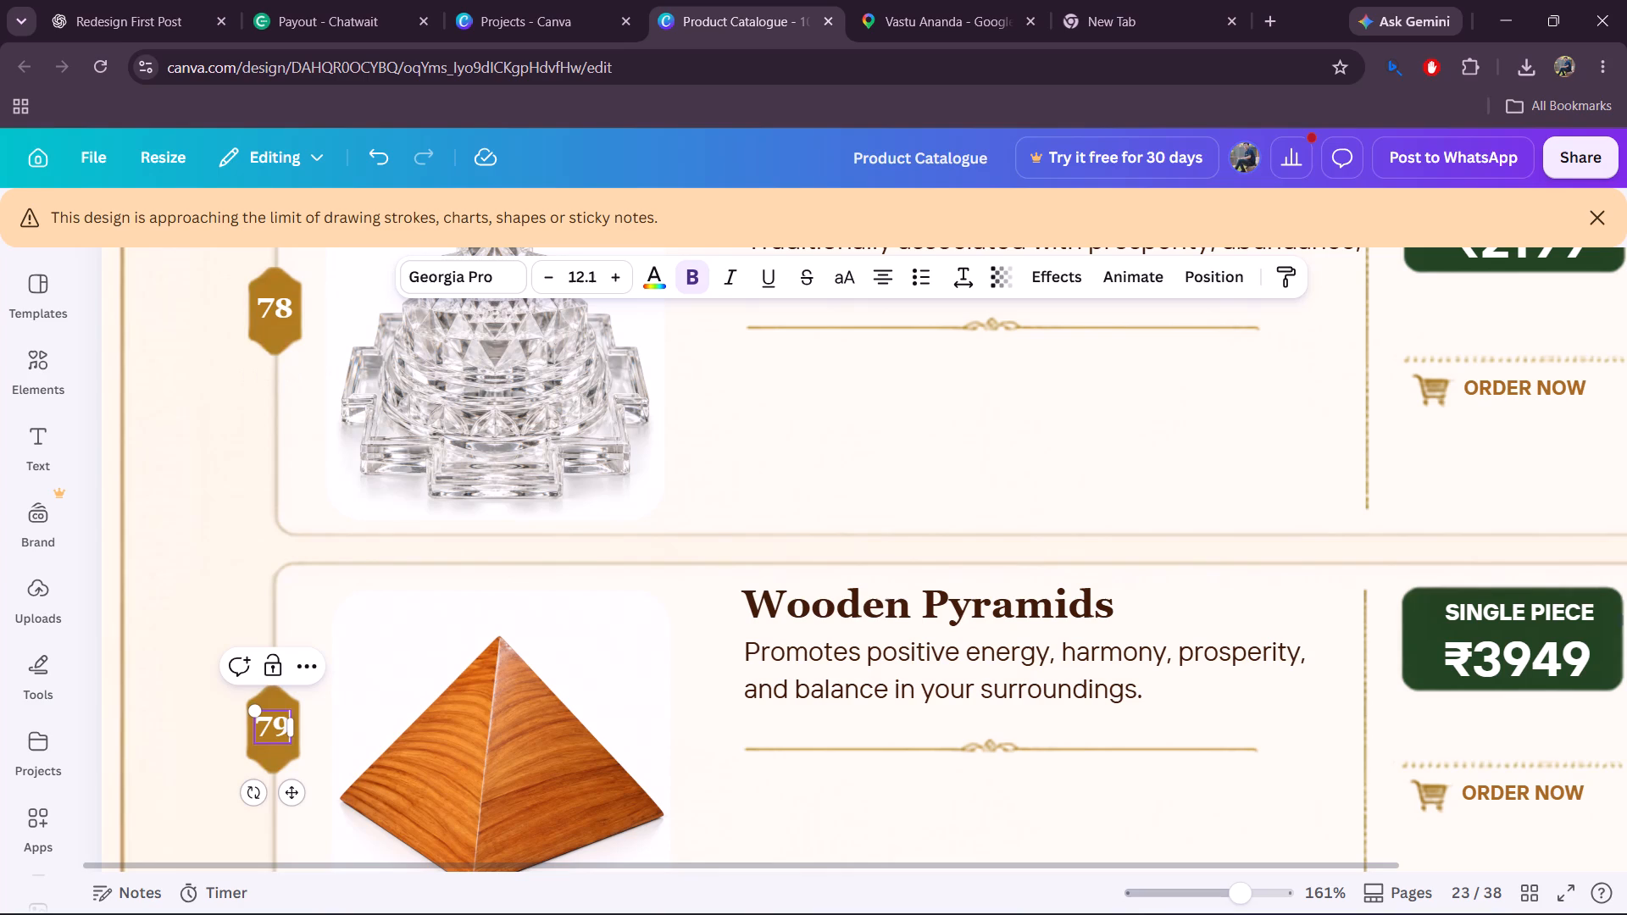
Change the White Horses' badge number on page 24 to 80.
{"action": "scroll", "coordinate": [271, 732], "scroll_direction": "down", "scroll_amount": 2}
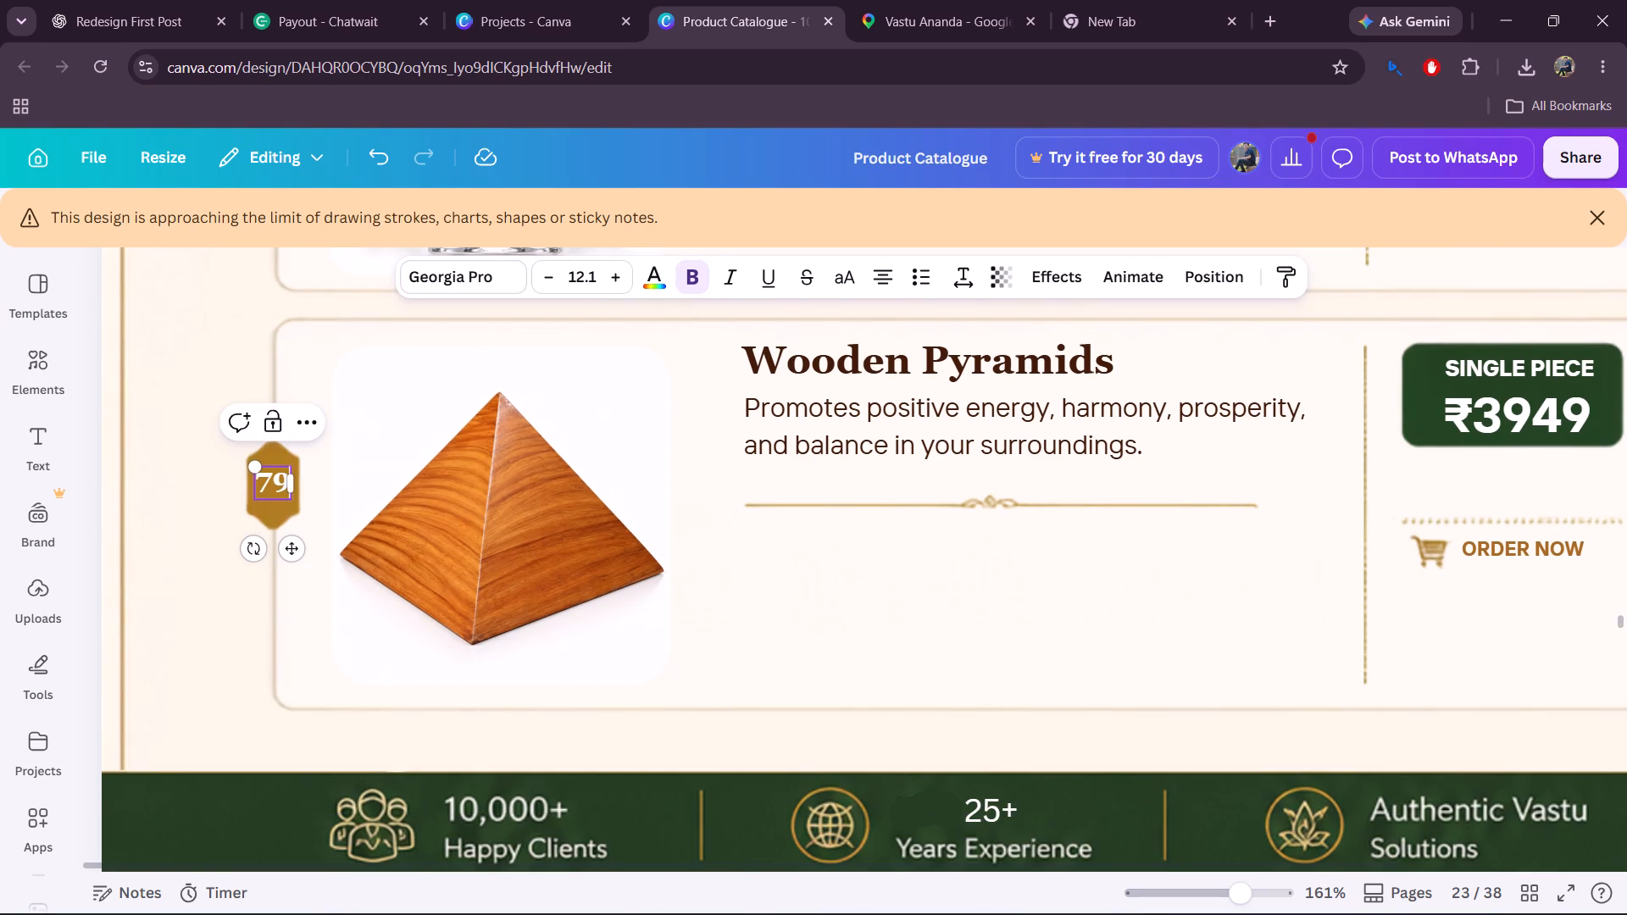
{"action": "scroll", "coordinate": [271, 732], "scroll_direction": "down", "scroll_amount": 5}
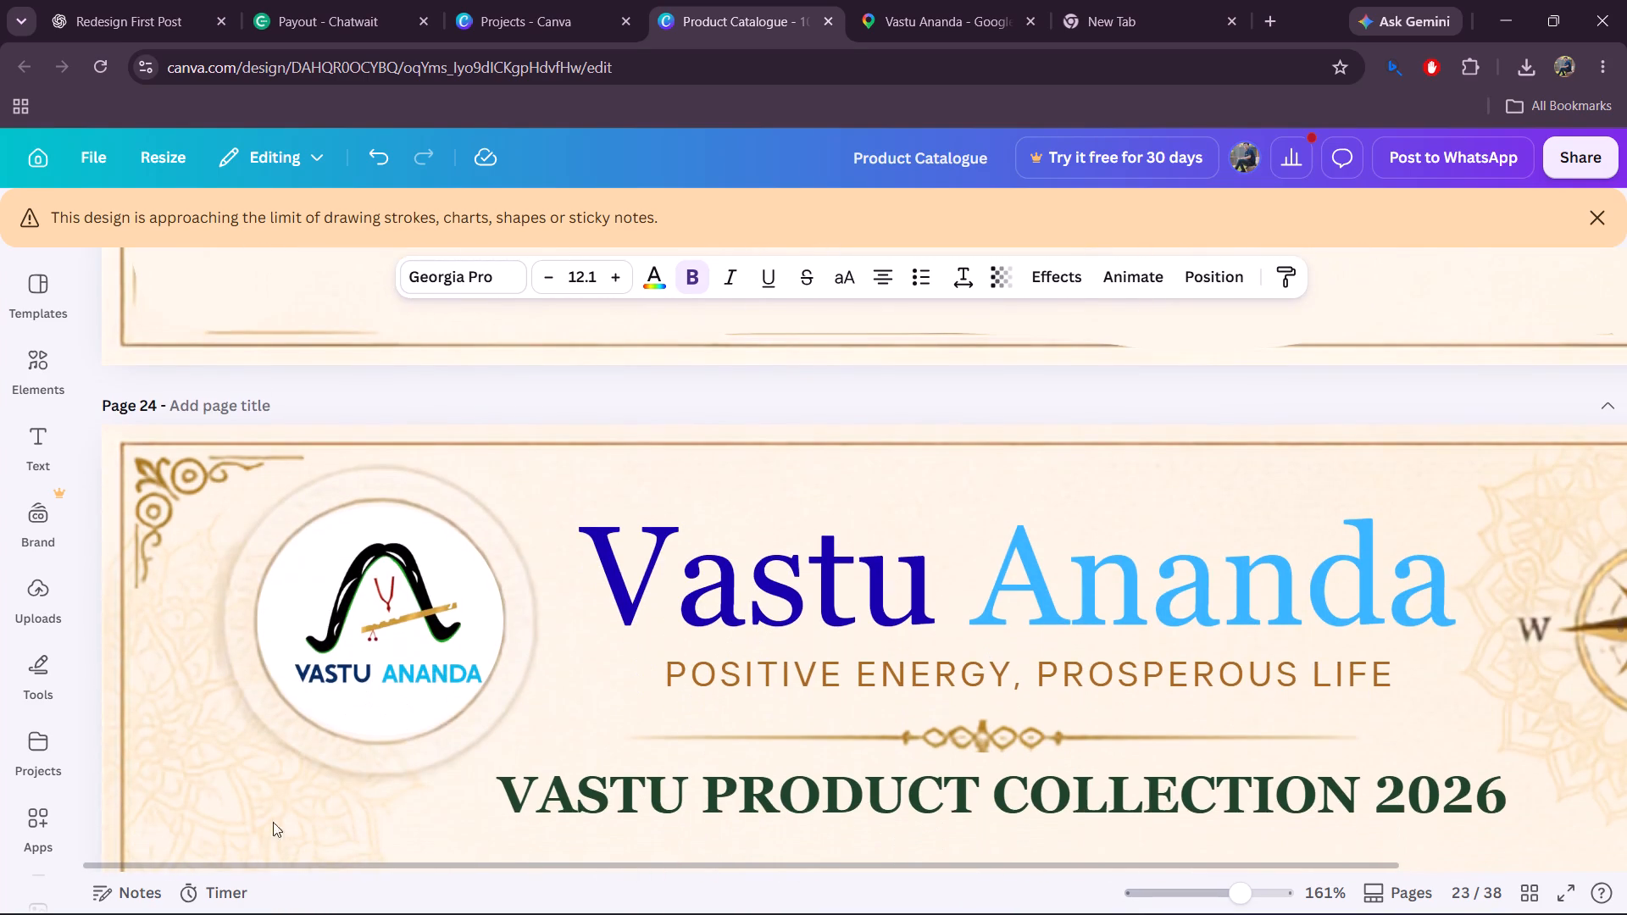
{"action": "scroll", "coordinate": [275, 914], "scroll_direction": "down", "scroll_amount": 3}
{"action": "scroll", "coordinate": [313, 680], "scroll_direction": "down", "scroll_amount": 2}
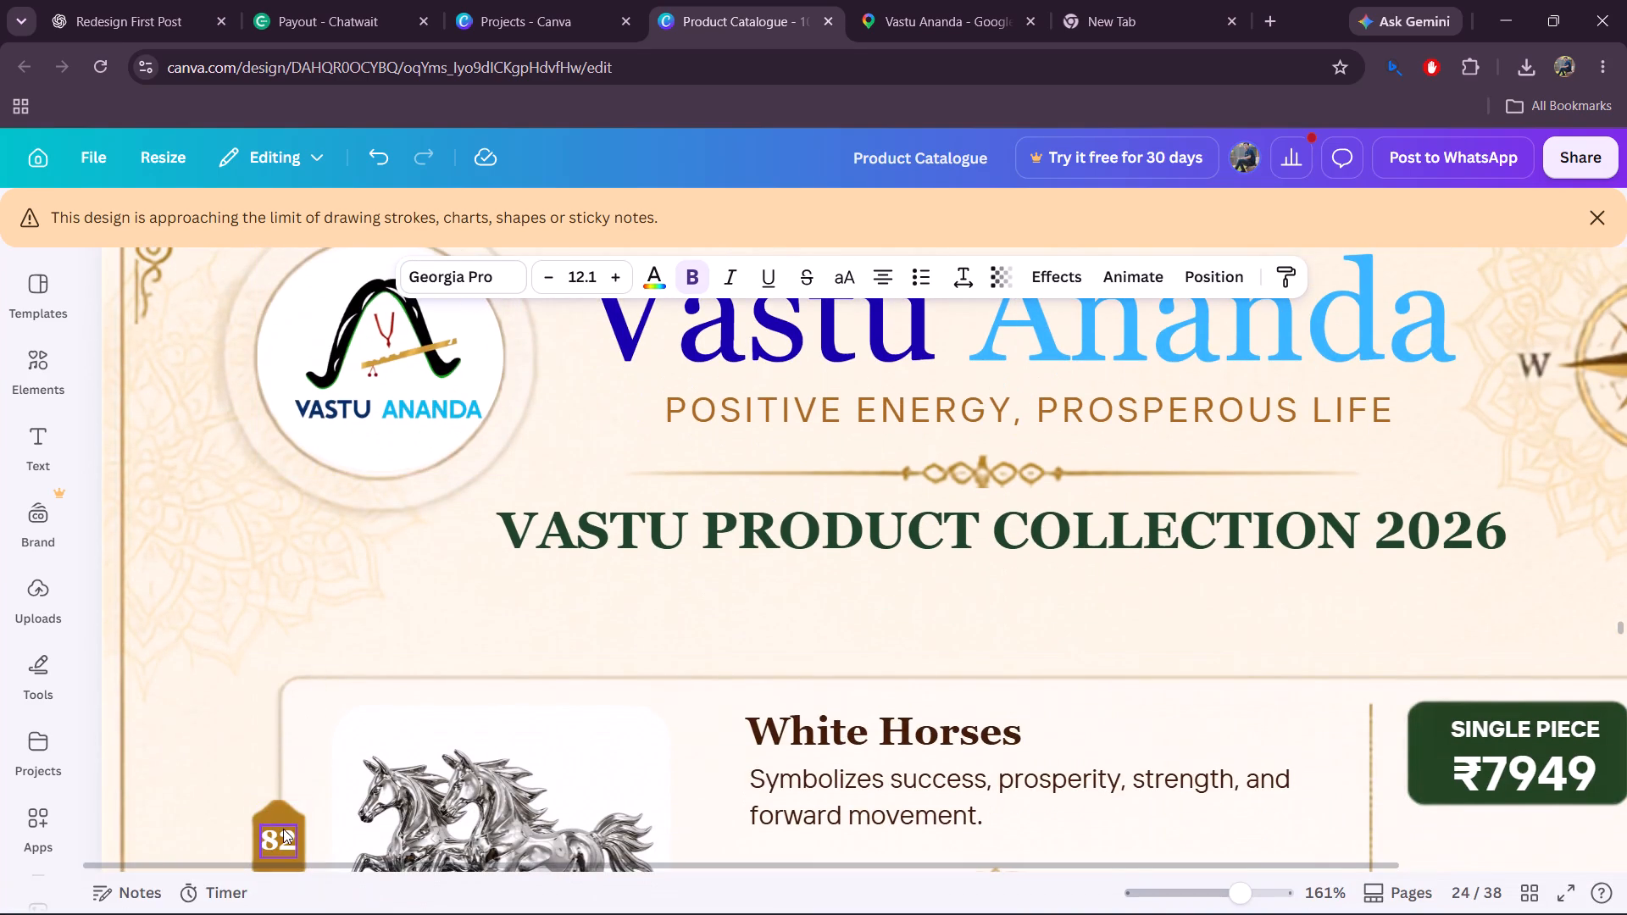
{"action": "double_click", "coordinate": [279, 835]}
{"action": "key", "text": "Right"}
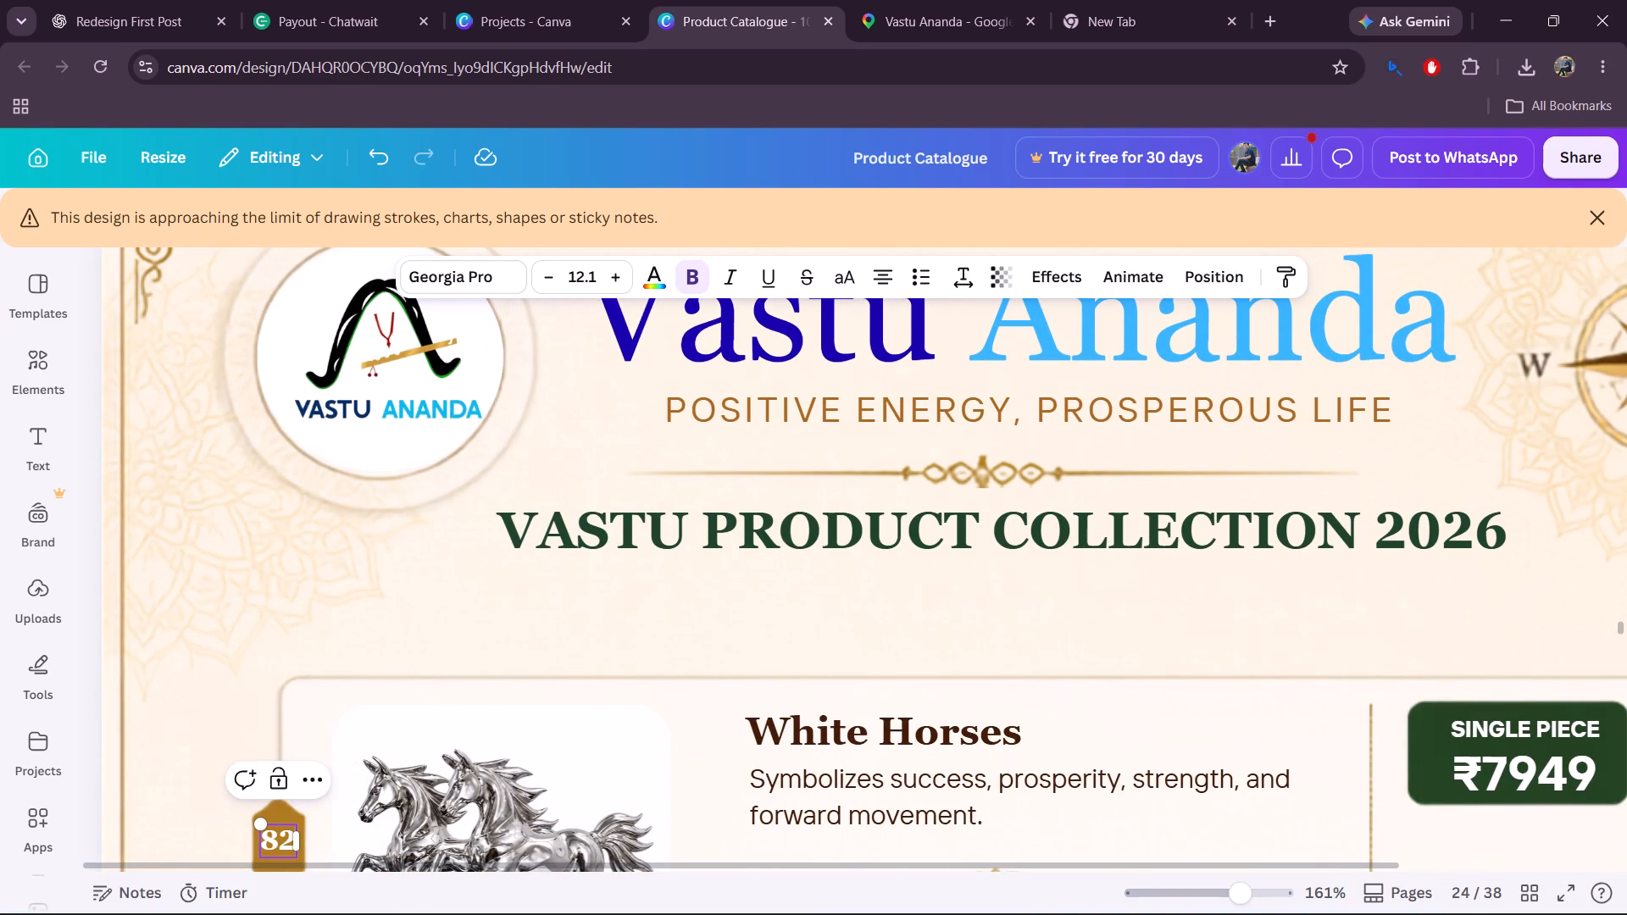
{"action": "key", "text": "BackSpace"}
{"action": "key", "text": "0"}
Change the Weighing Scale's badge number on page 24 to 81.
{"action": "scroll", "coordinate": [279, 835], "scroll_direction": "up", "scroll_amount": 4}
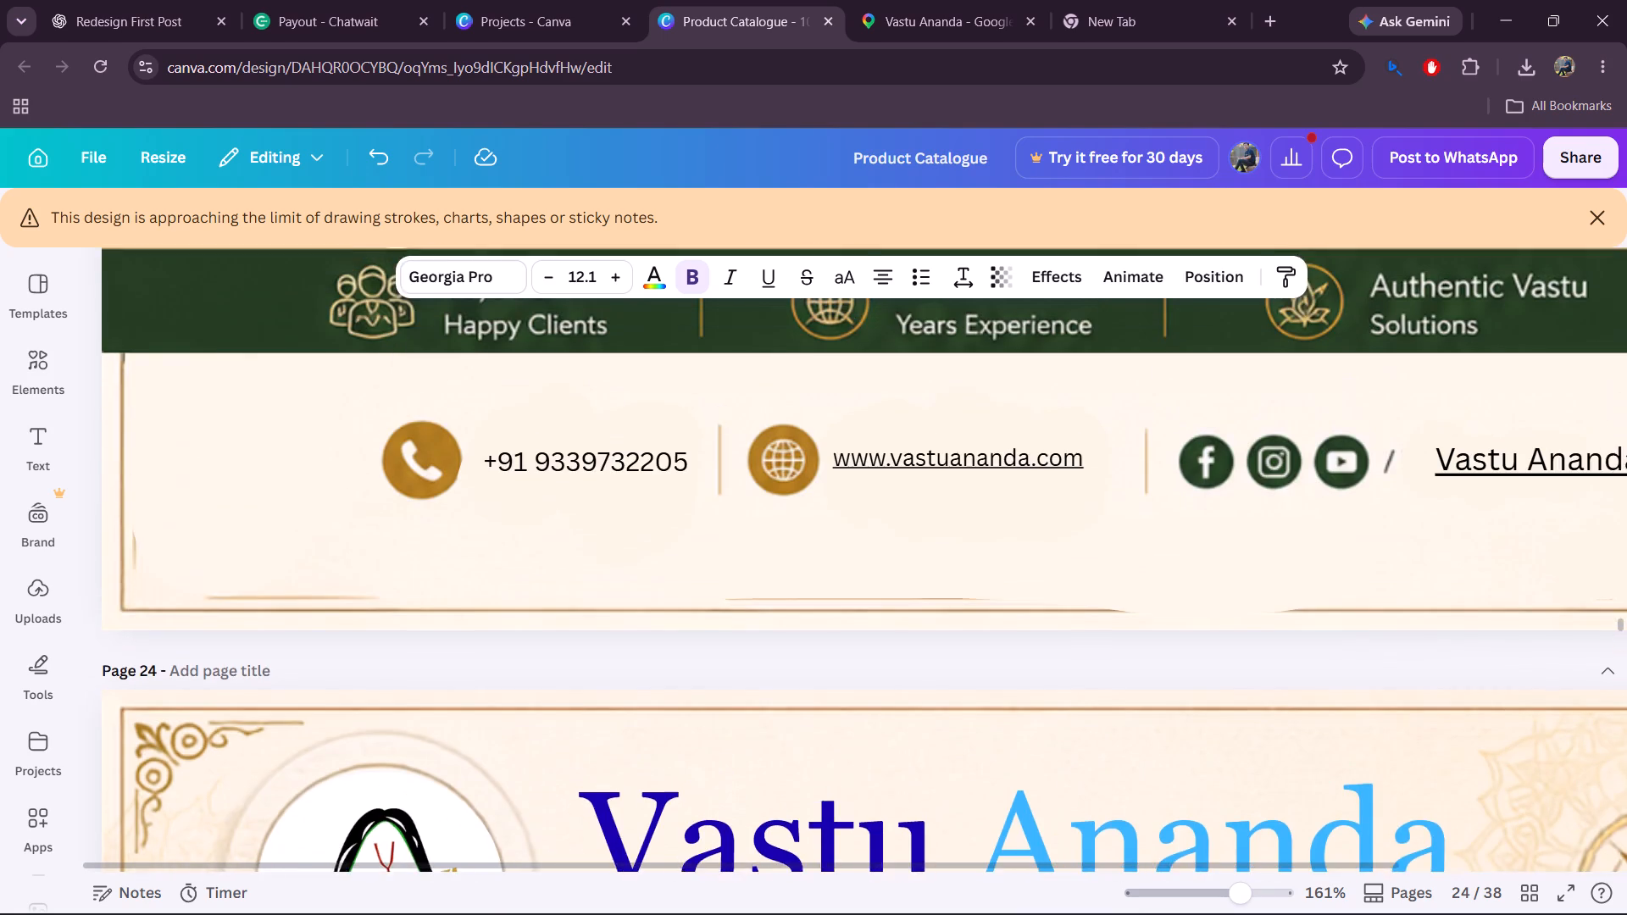
{"action": "scroll", "coordinate": [279, 835], "scroll_direction": "up", "scroll_amount": 2}
{"action": "scroll", "coordinate": [279, 835], "scroll_direction": "down", "scroll_amount": 1}
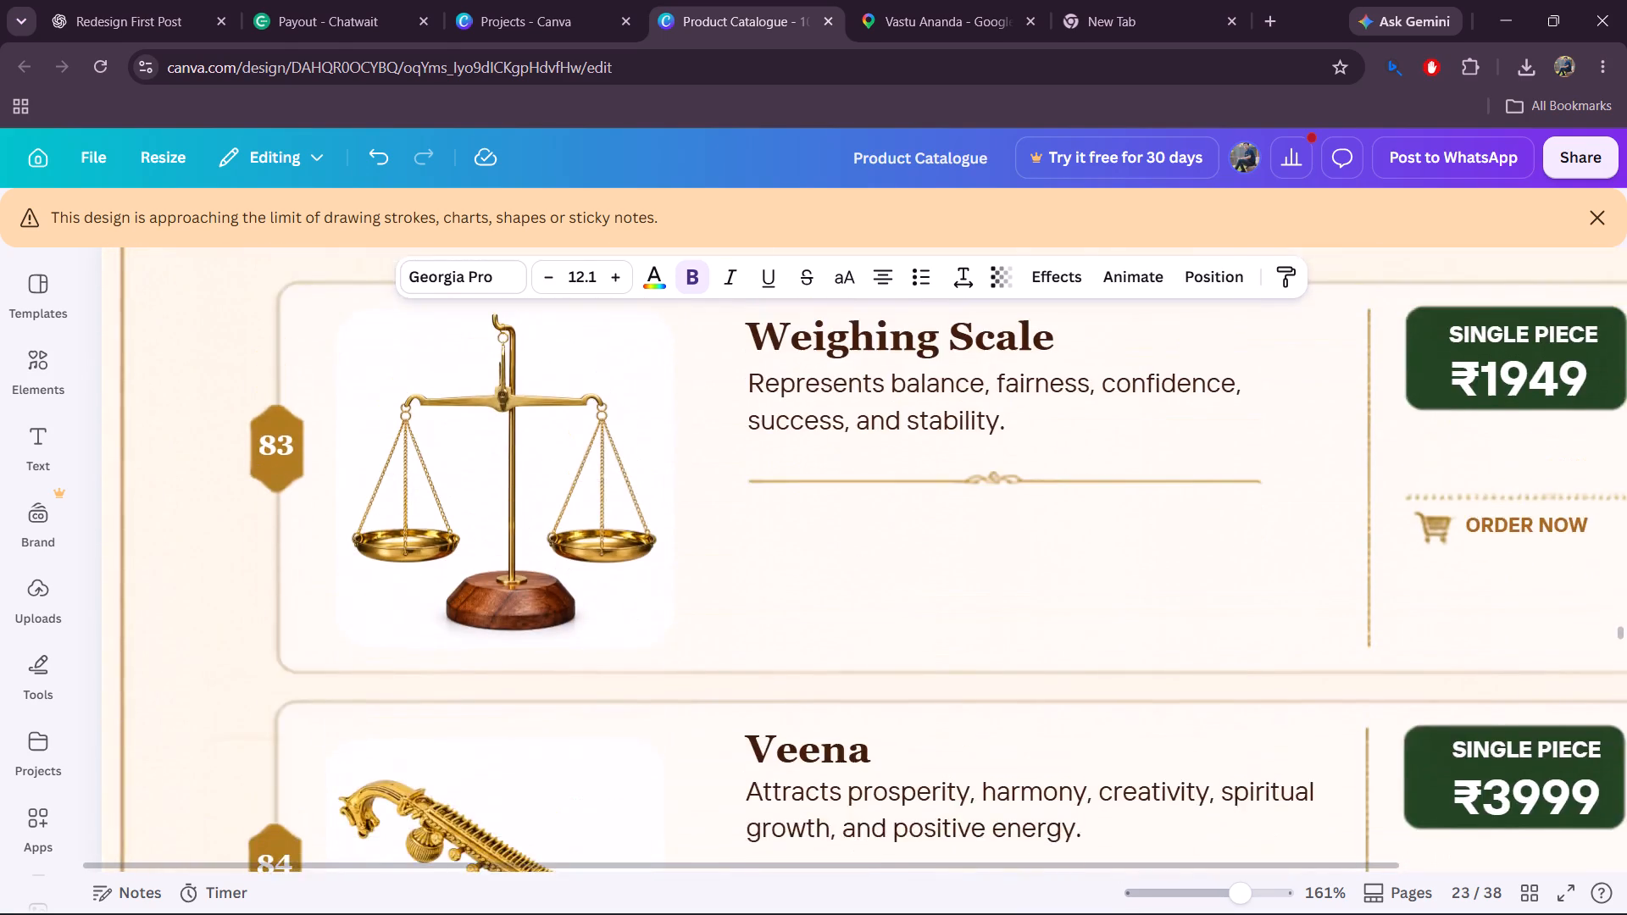
{"action": "double_click", "coordinate": [280, 664]}
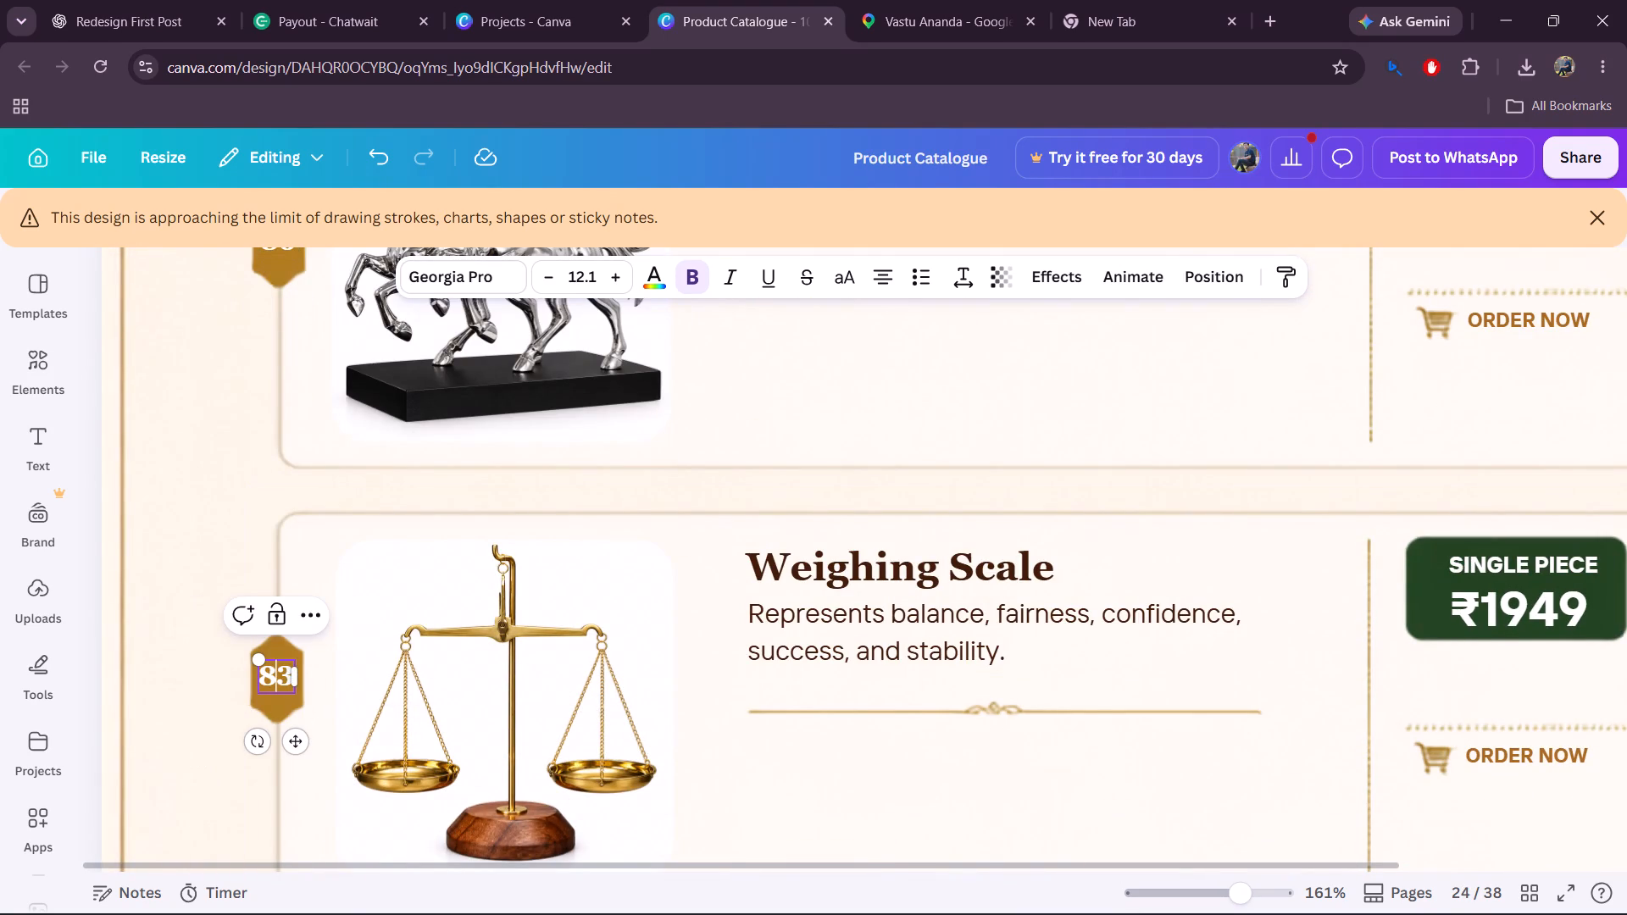
{"action": "key", "text": "Right"}
{"action": "key", "text": "BackSpace"}
{"action": "key", "text": "1"}
{"action": "scroll", "coordinate": [280, 664], "scroll_direction": "down", "scroll_amount": 1}
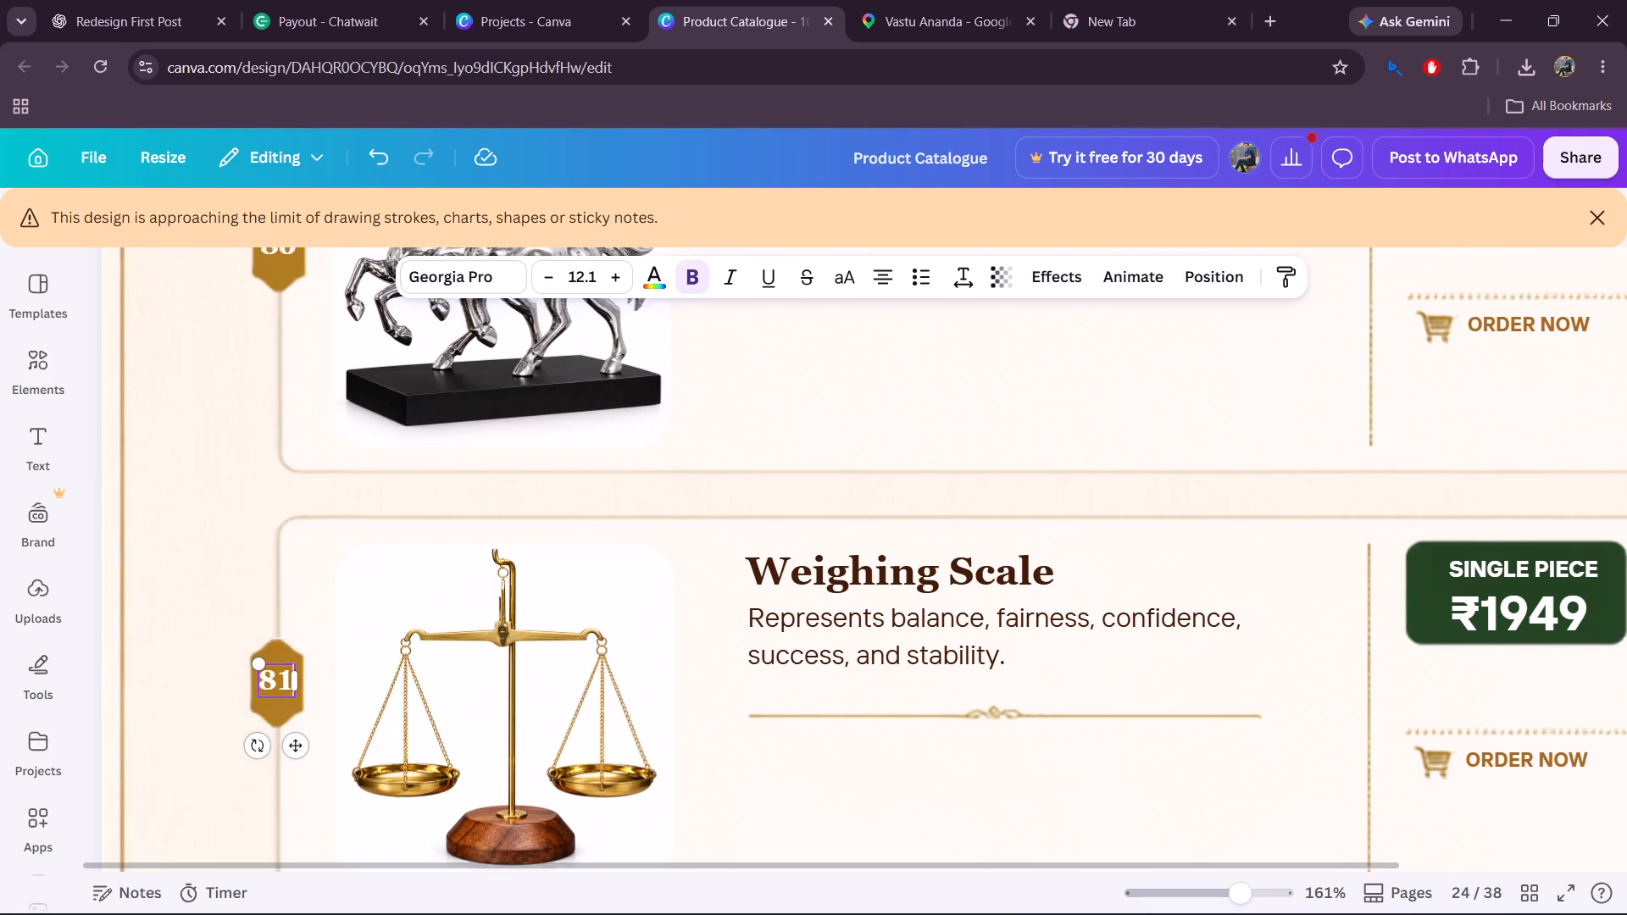
{"action": "scroll", "coordinate": [280, 664], "scroll_direction": "down", "scroll_amount": 1}
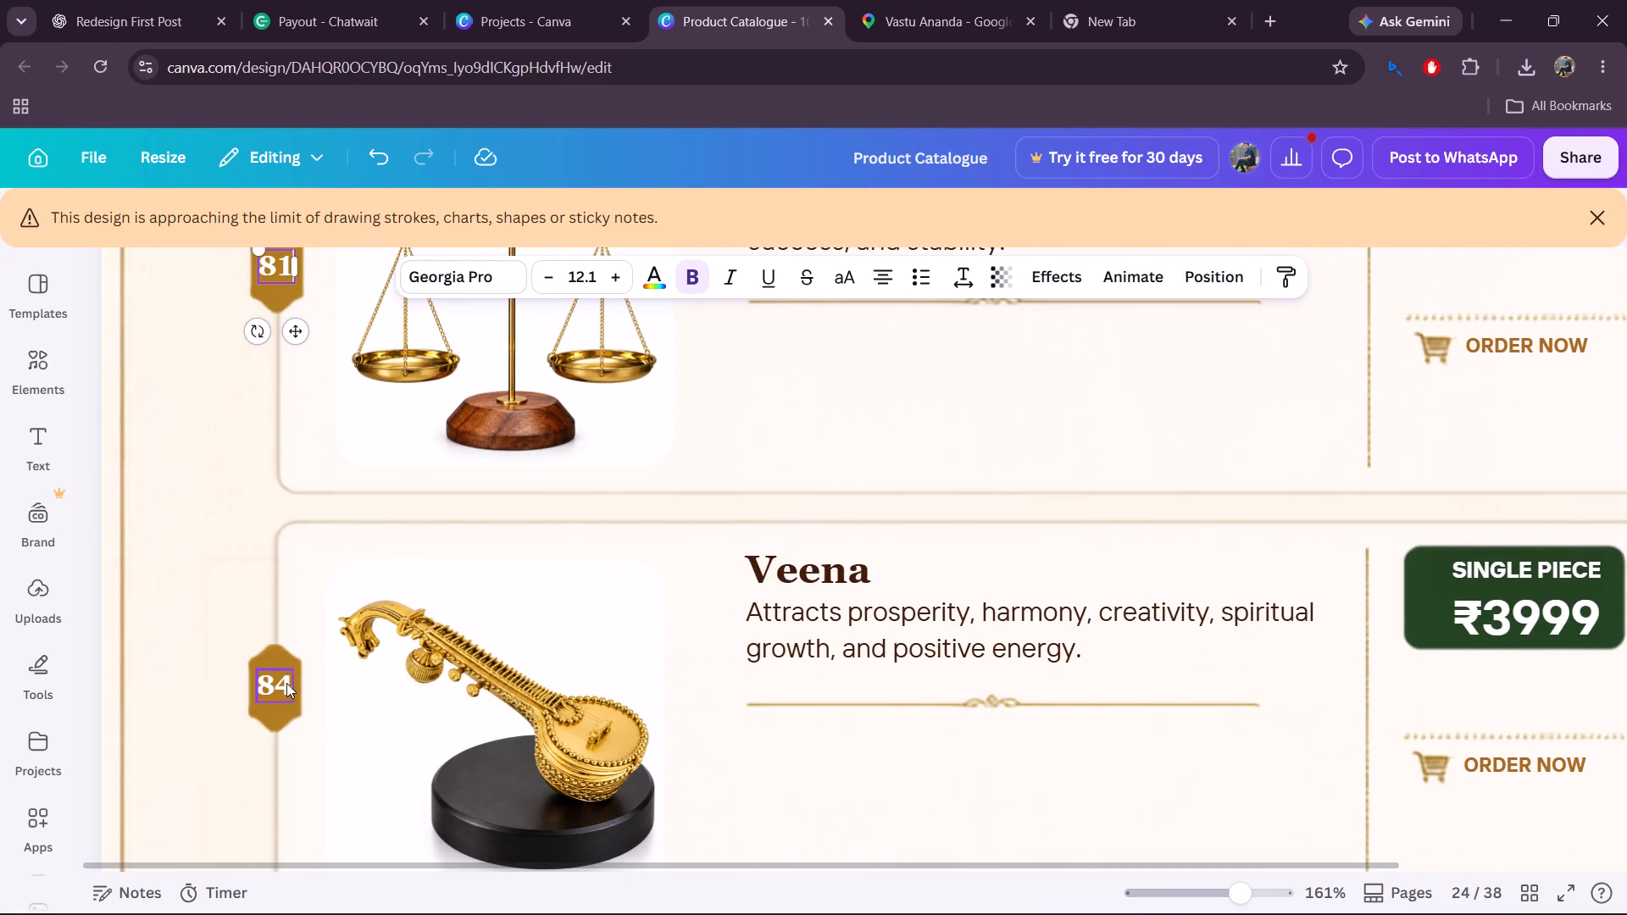
{"action": "double_click", "coordinate": [286, 683]}
{"action": "key", "text": "BackSpace"}
{"action": "key", "text": "2"}
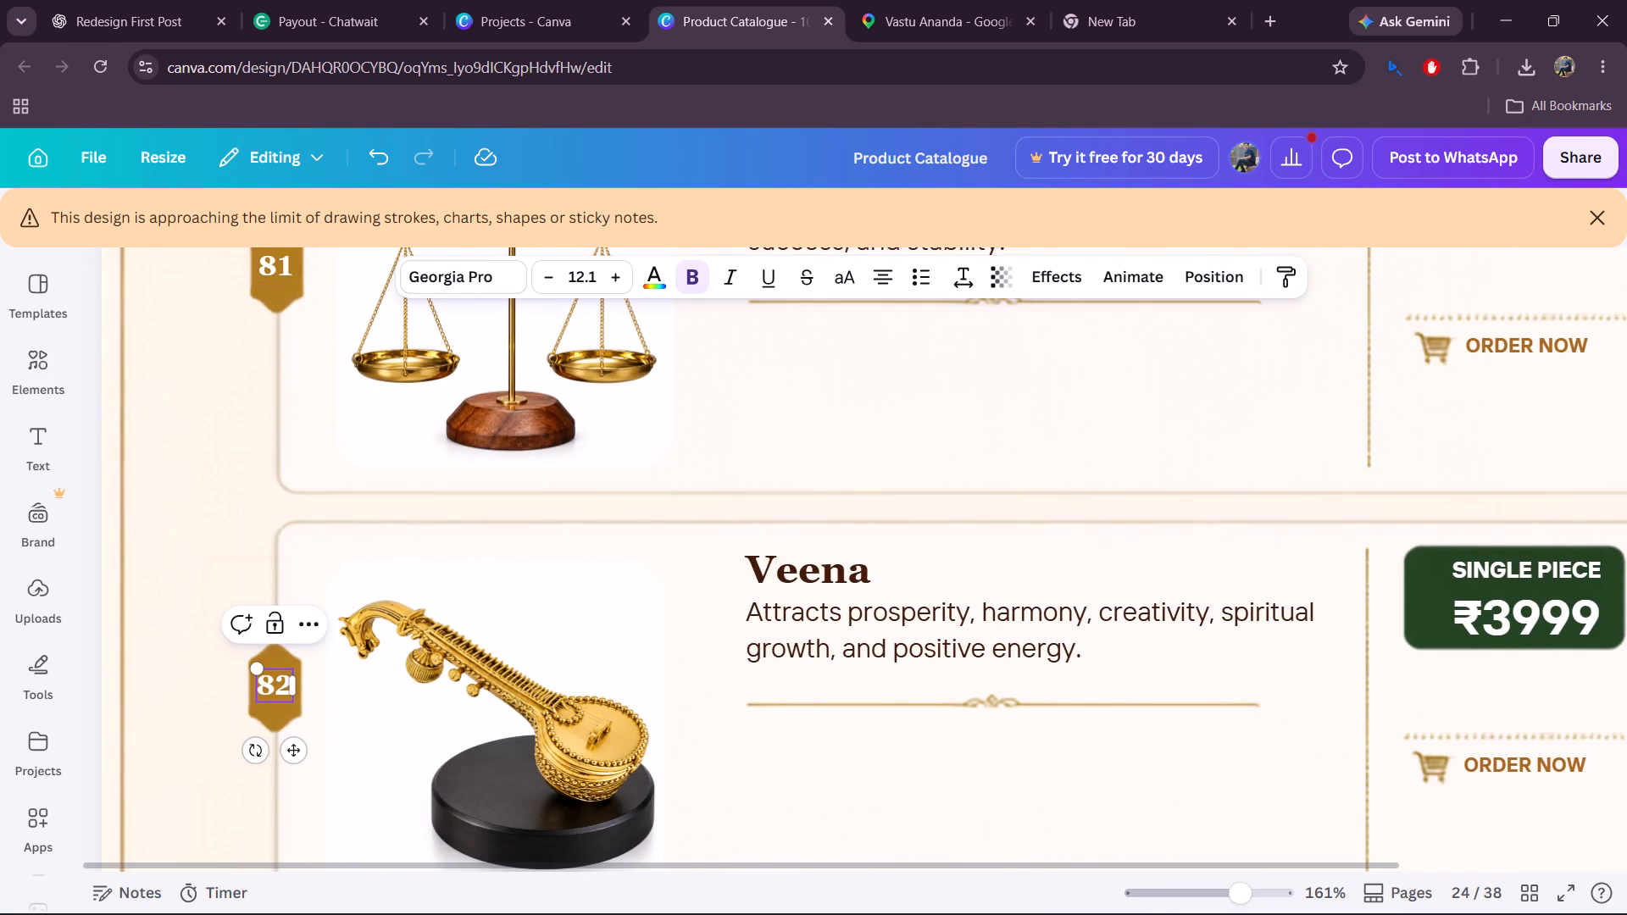
Change the Trishul/Trident's badge number on page 24 to 83.
{"action": "scroll", "coordinate": [286, 683], "scroll_direction": "down", "scroll_amount": 4}
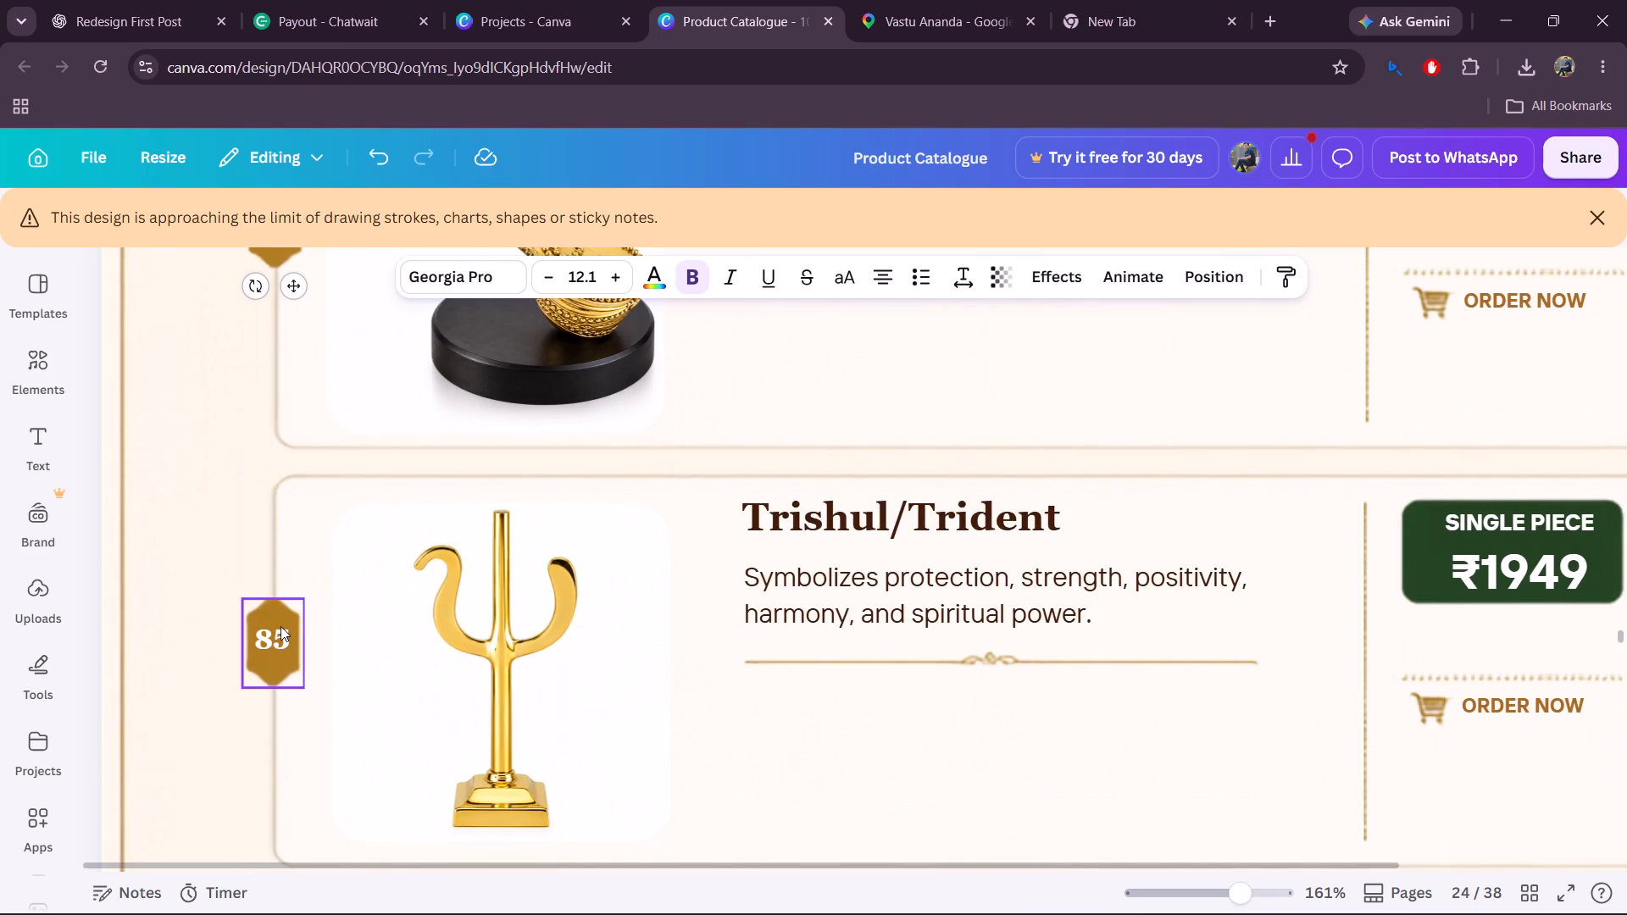
{"action": "double_click", "coordinate": [280, 626]}
{"action": "key", "text": "Right"}
{"action": "key", "text": "BackSpace"}
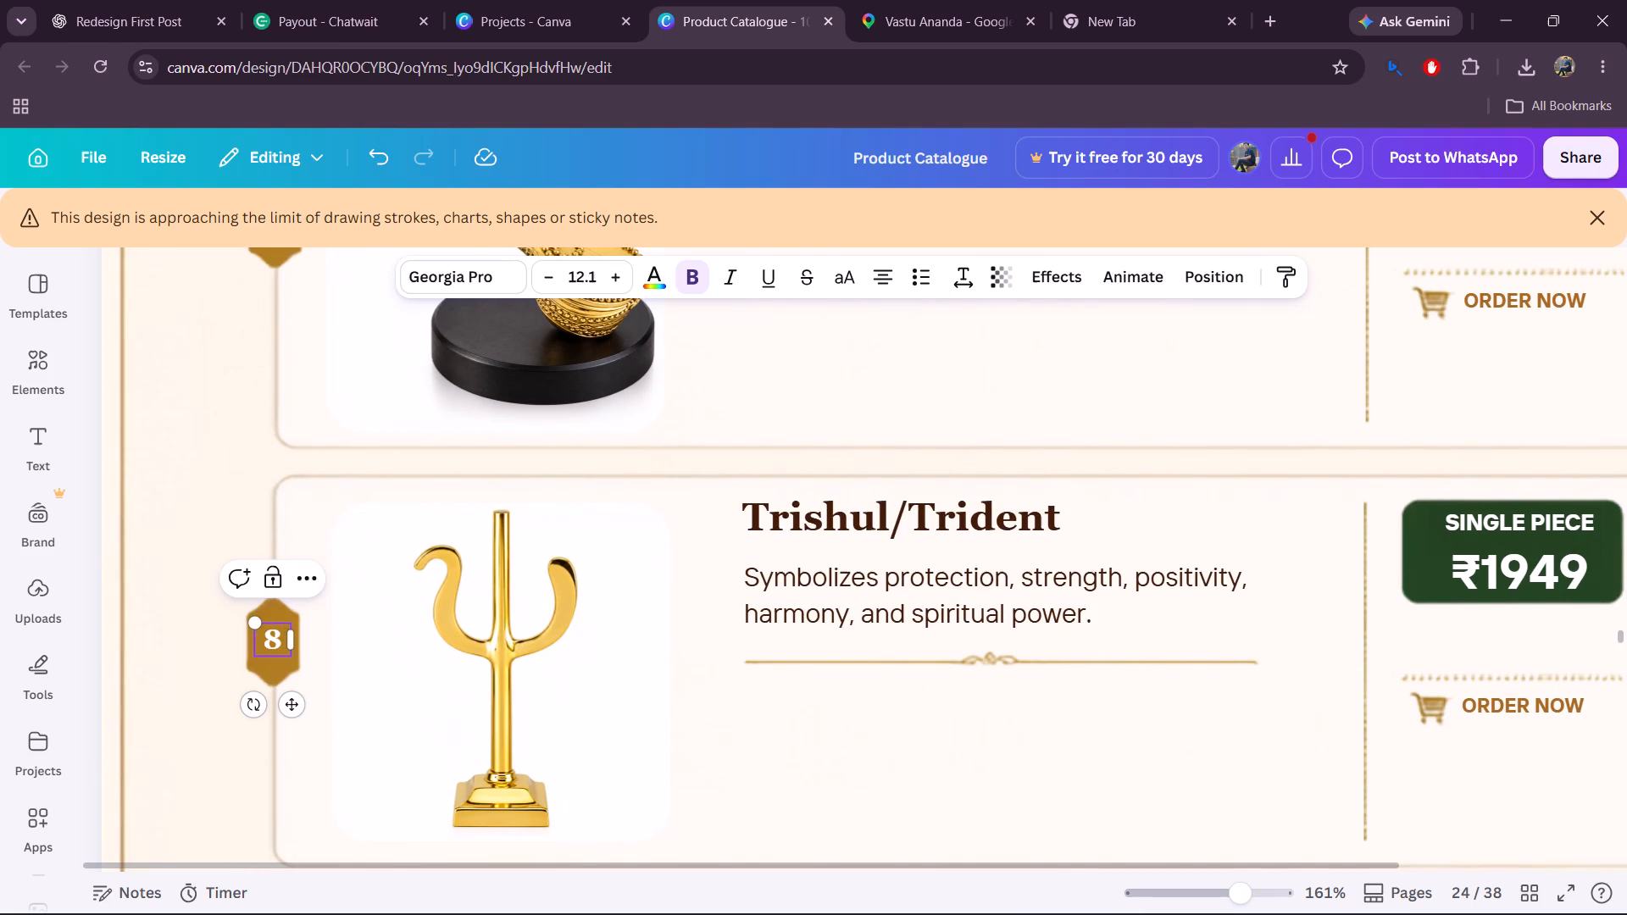
{"action": "key", "text": "3"}
Change the TeamWork product's badge number on page 25 to 84.
{"action": "scroll", "coordinate": [280, 626], "scroll_direction": "down", "scroll_amount": 3}
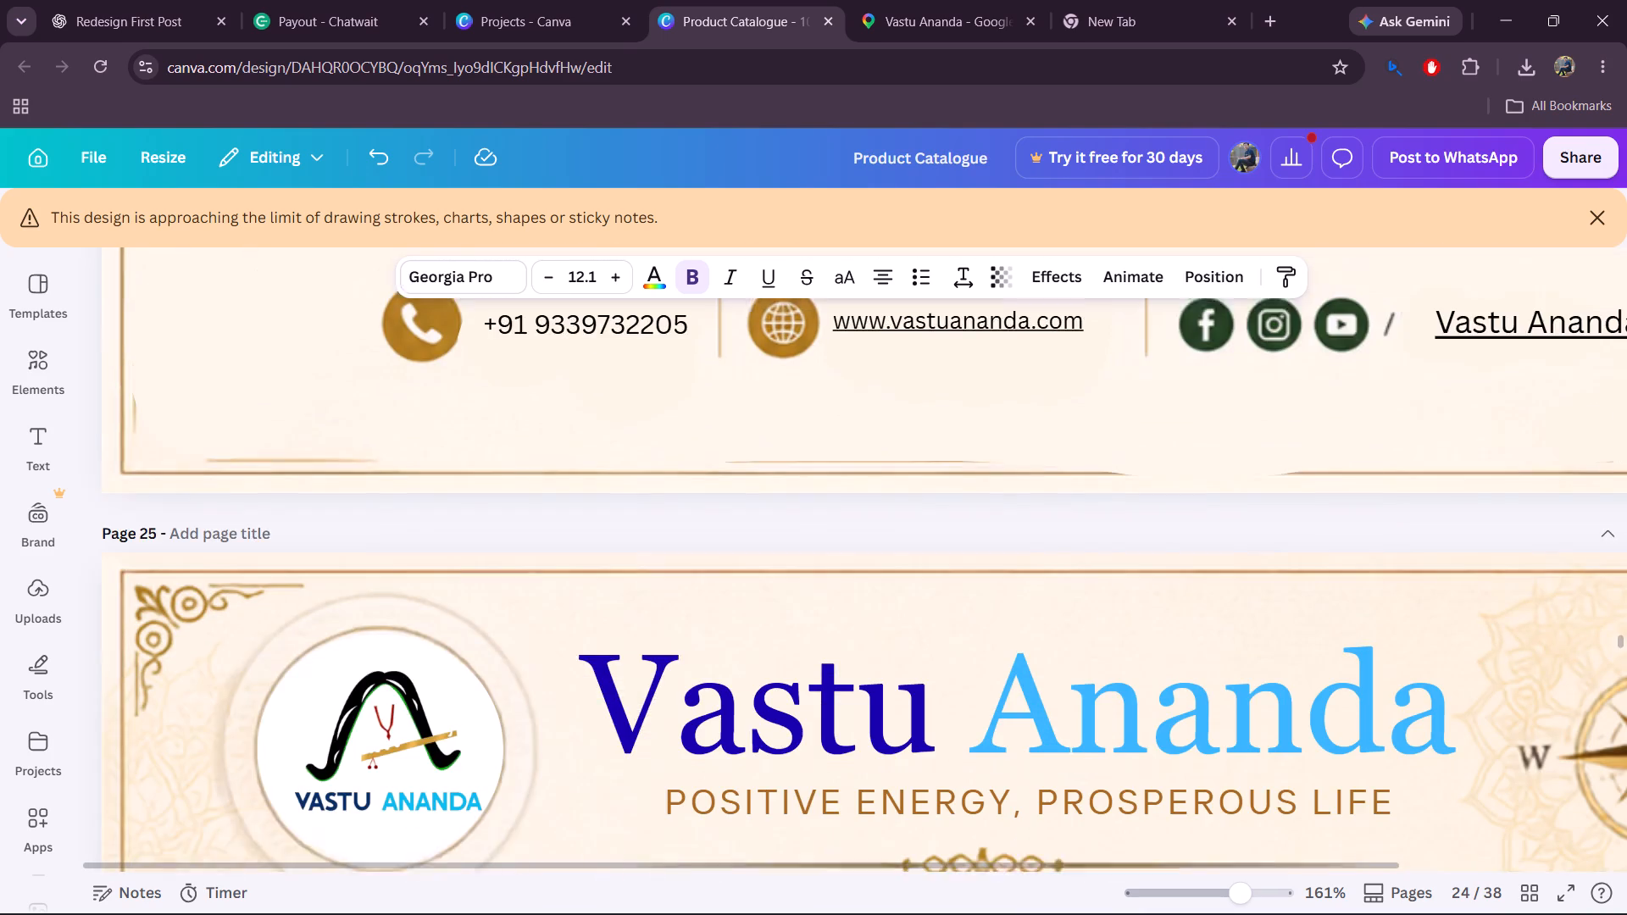
{"action": "scroll", "coordinate": [280, 626], "scroll_direction": "down", "scroll_amount": 1}
{"action": "scroll", "coordinate": [299, 796], "scroll_direction": "down", "scroll_amount": 2}
{"action": "scroll", "coordinate": [286, 637], "scroll_direction": "down", "scroll_amount": 2}
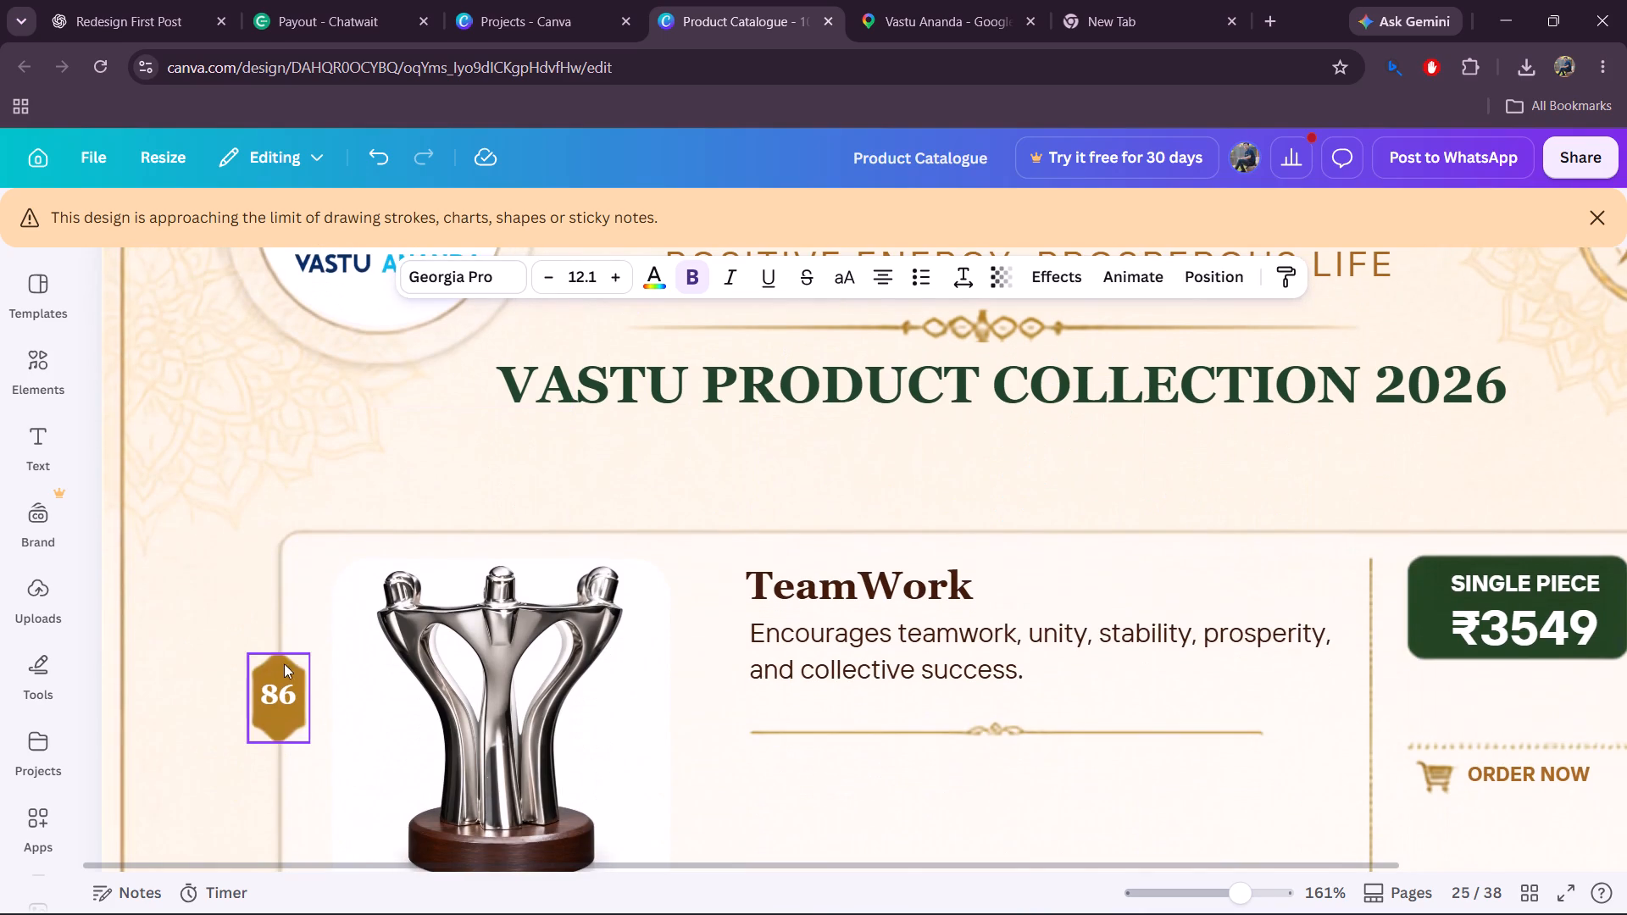
{"action": "double_click", "coordinate": [300, 690]}
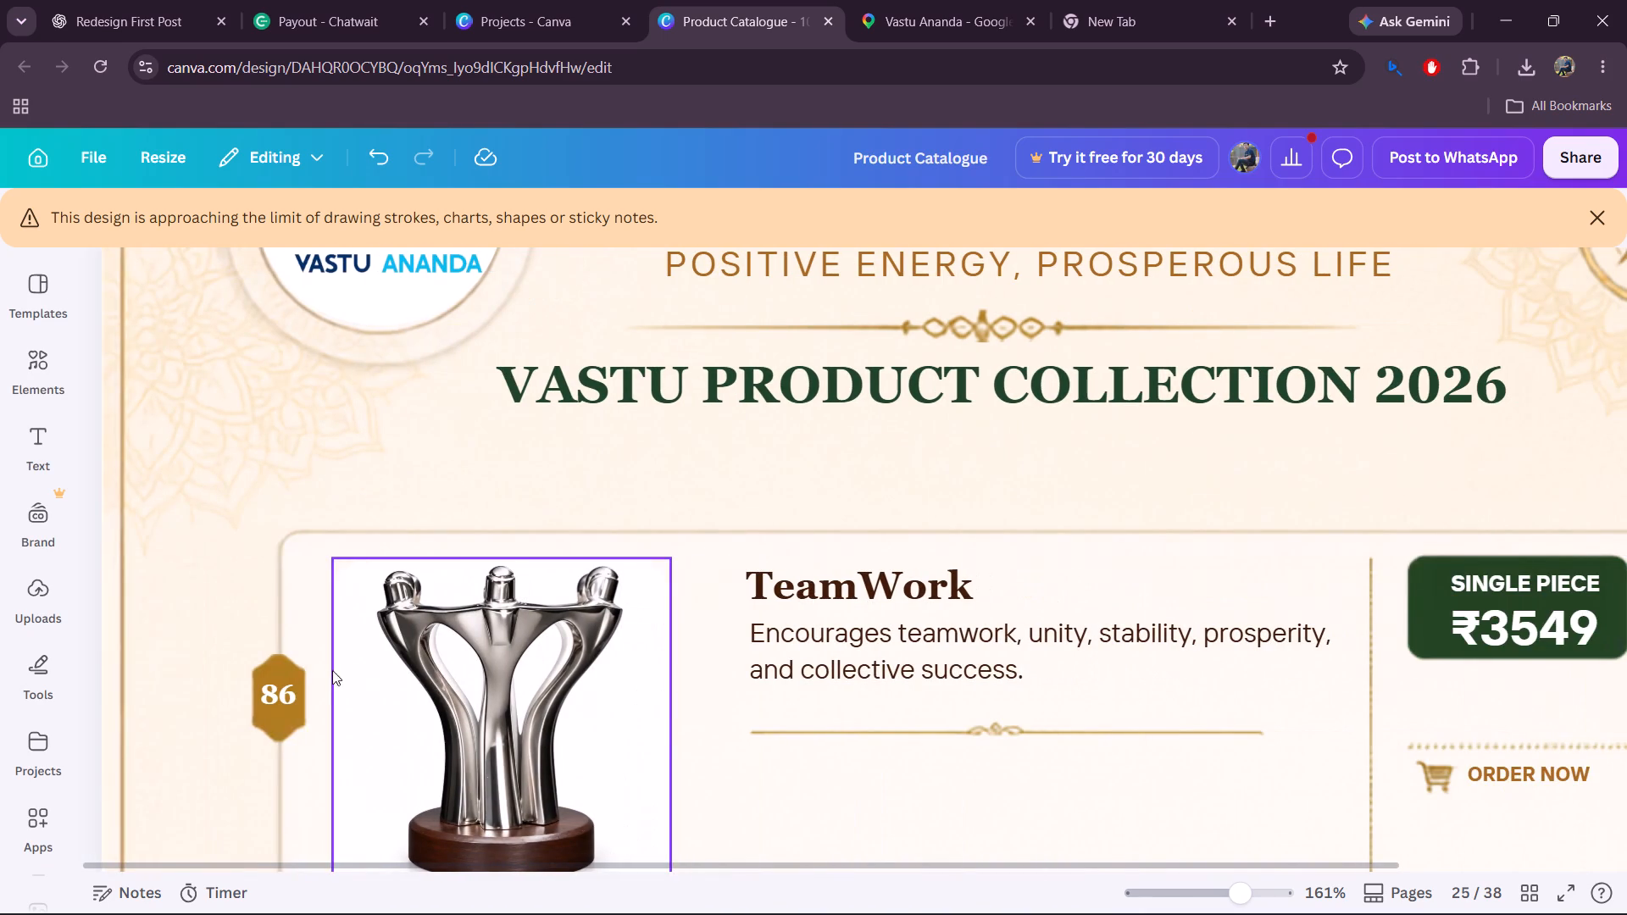
{"action": "double_click", "coordinate": [294, 698]}
{"action": "key", "text": "BackSpace"}
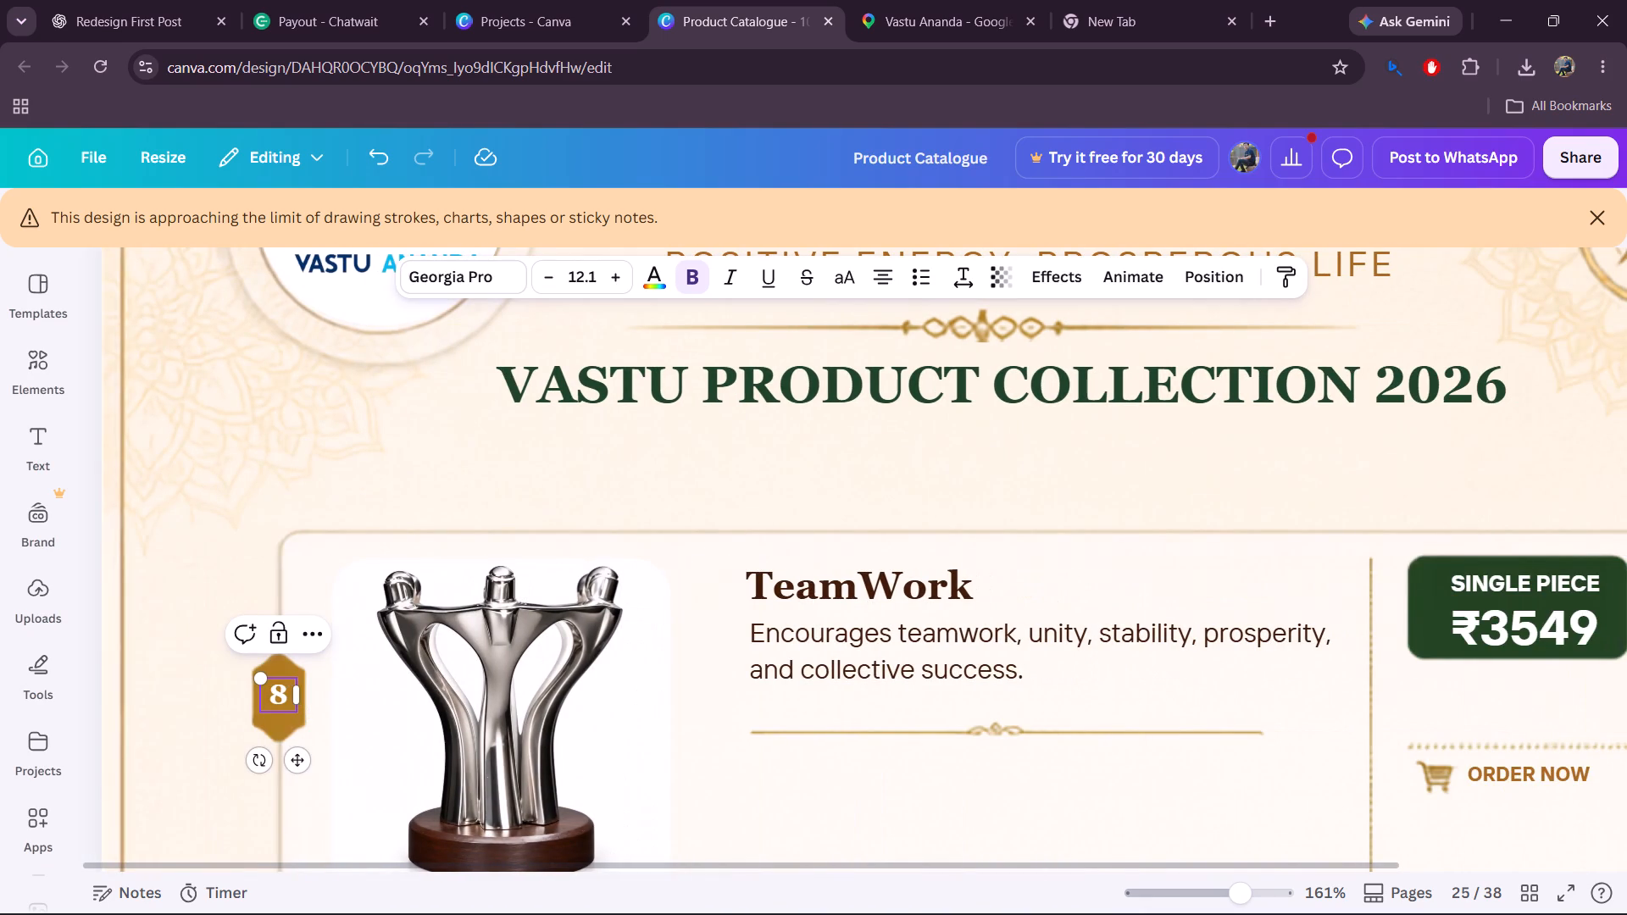
{"action": "key", "text": "4"}
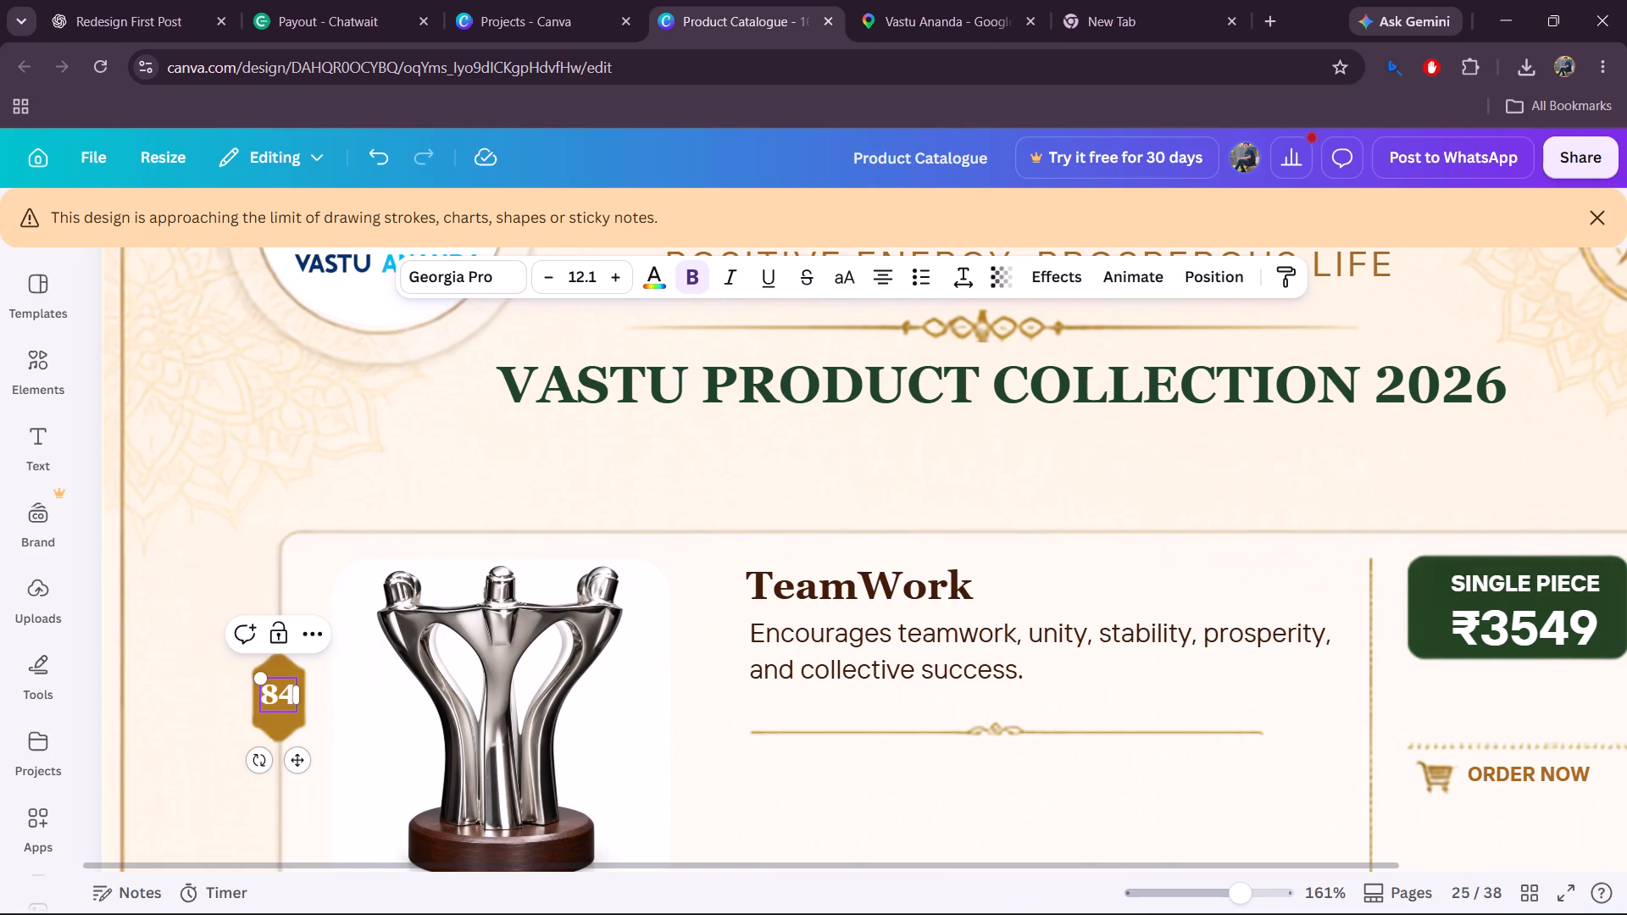
Change the Sword's badge number on page 25 to 85.
{"action": "scroll", "coordinate": [294, 698], "scroll_direction": "up", "scroll_amount": 5}
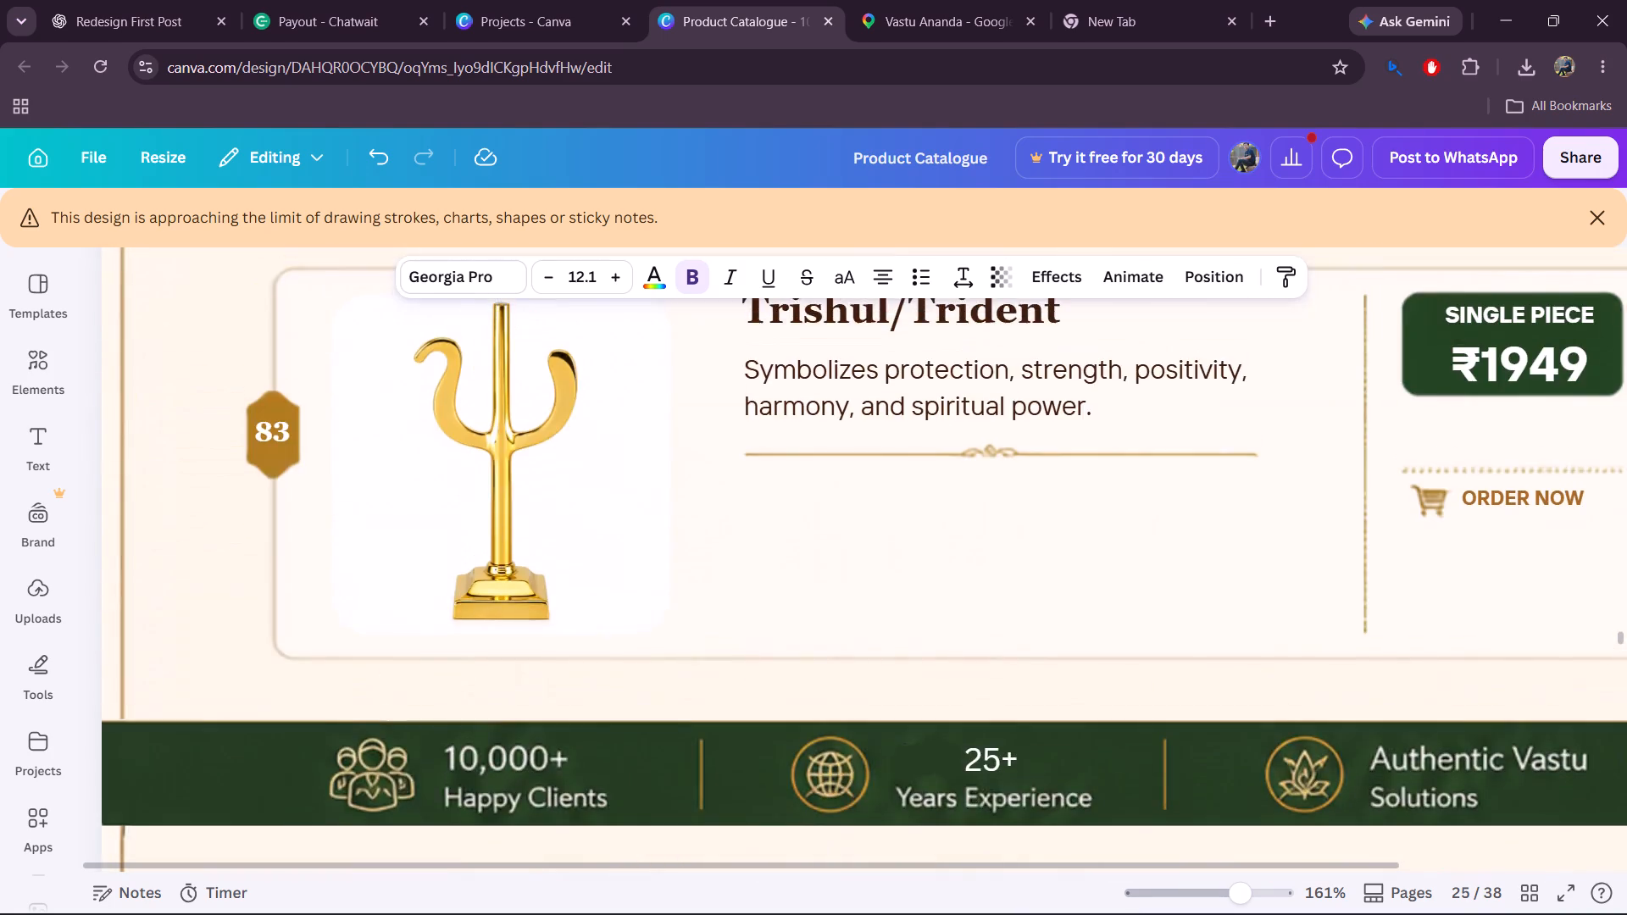
{"action": "scroll", "coordinate": [294, 698], "scroll_direction": "down", "scroll_amount": 3}
{"action": "scroll", "coordinate": [224, 544], "scroll_direction": "up", "scroll_amount": 2}
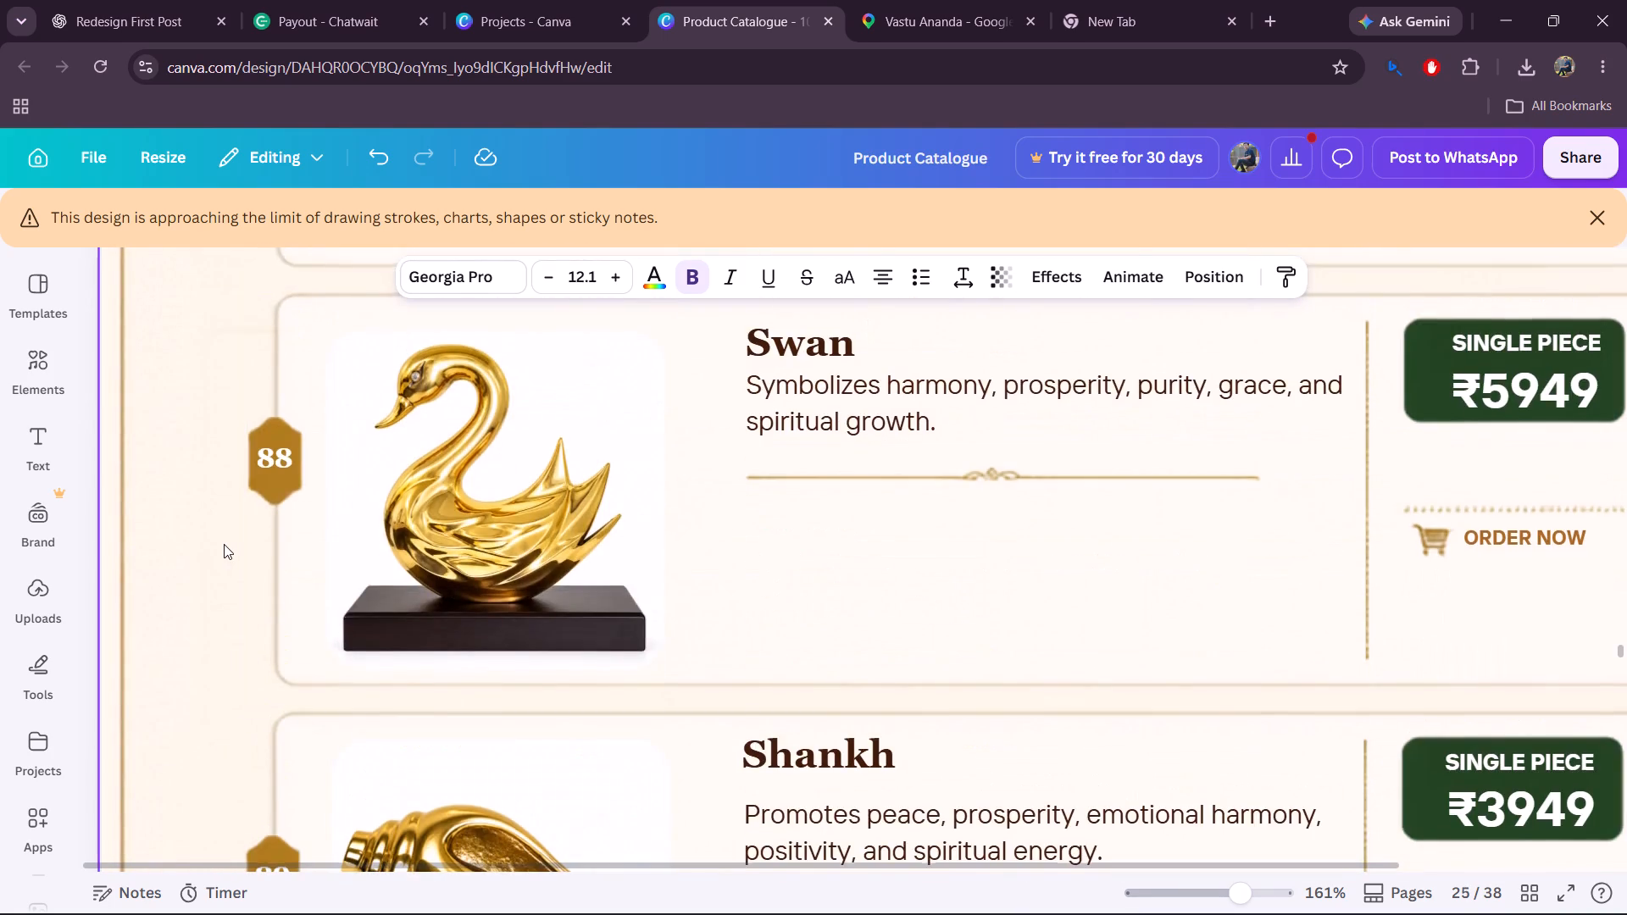
{"action": "scroll", "coordinate": [224, 544], "scroll_direction": "up", "scroll_amount": 2}
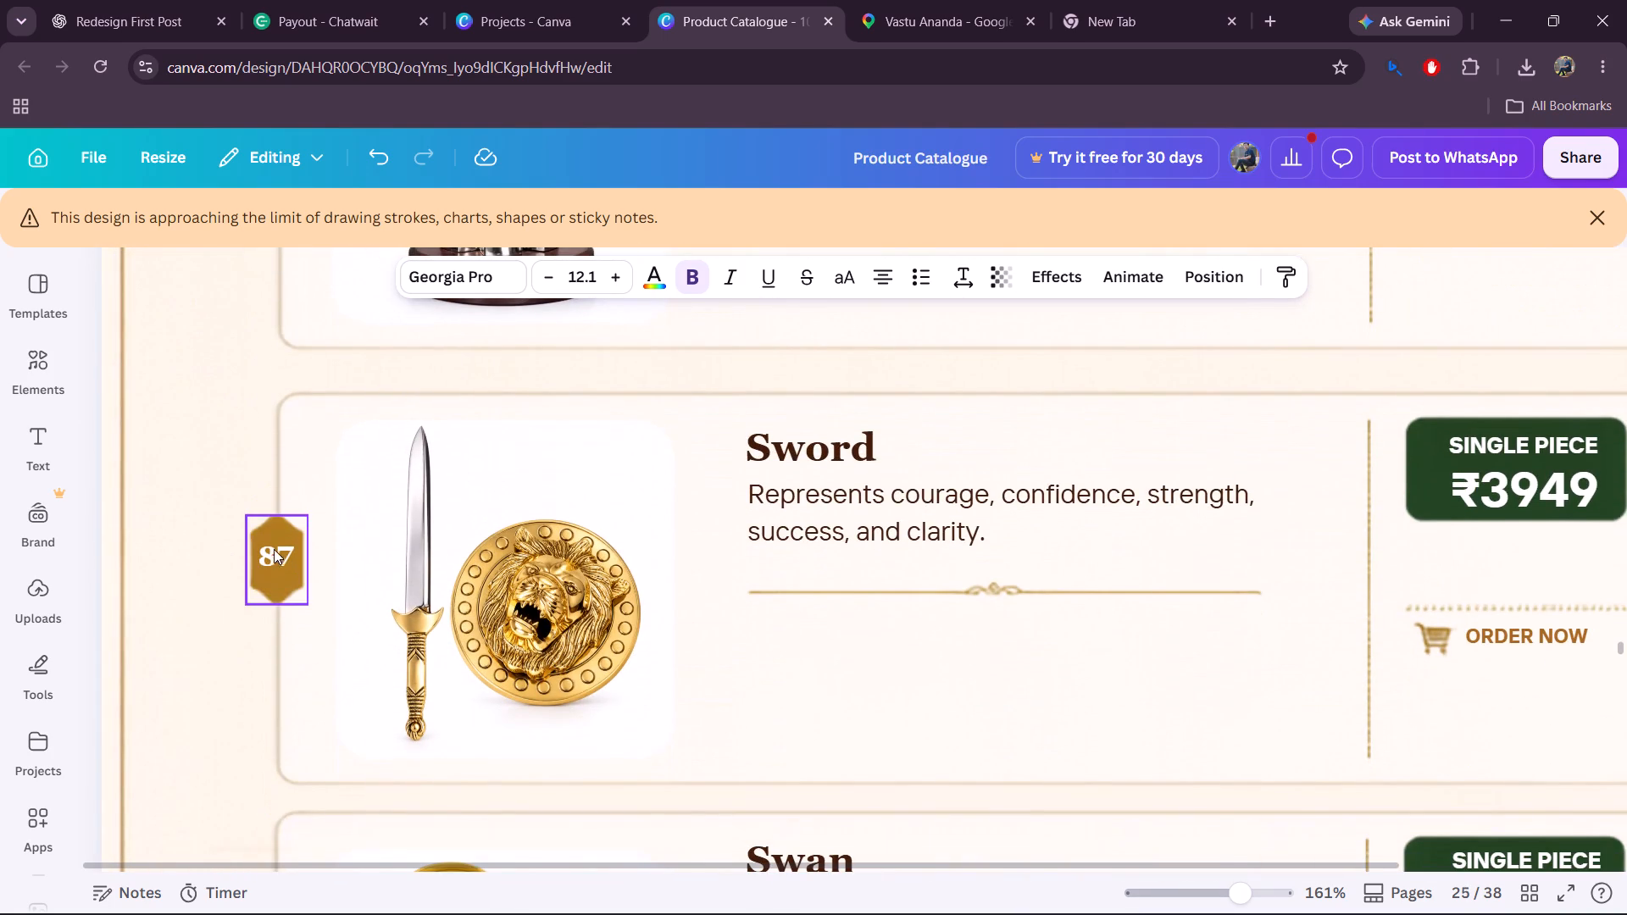
{"action": "double_click", "coordinate": [278, 550]}
{"action": "key", "text": "Right"}
{"action": "key", "text": "BackSpace"}
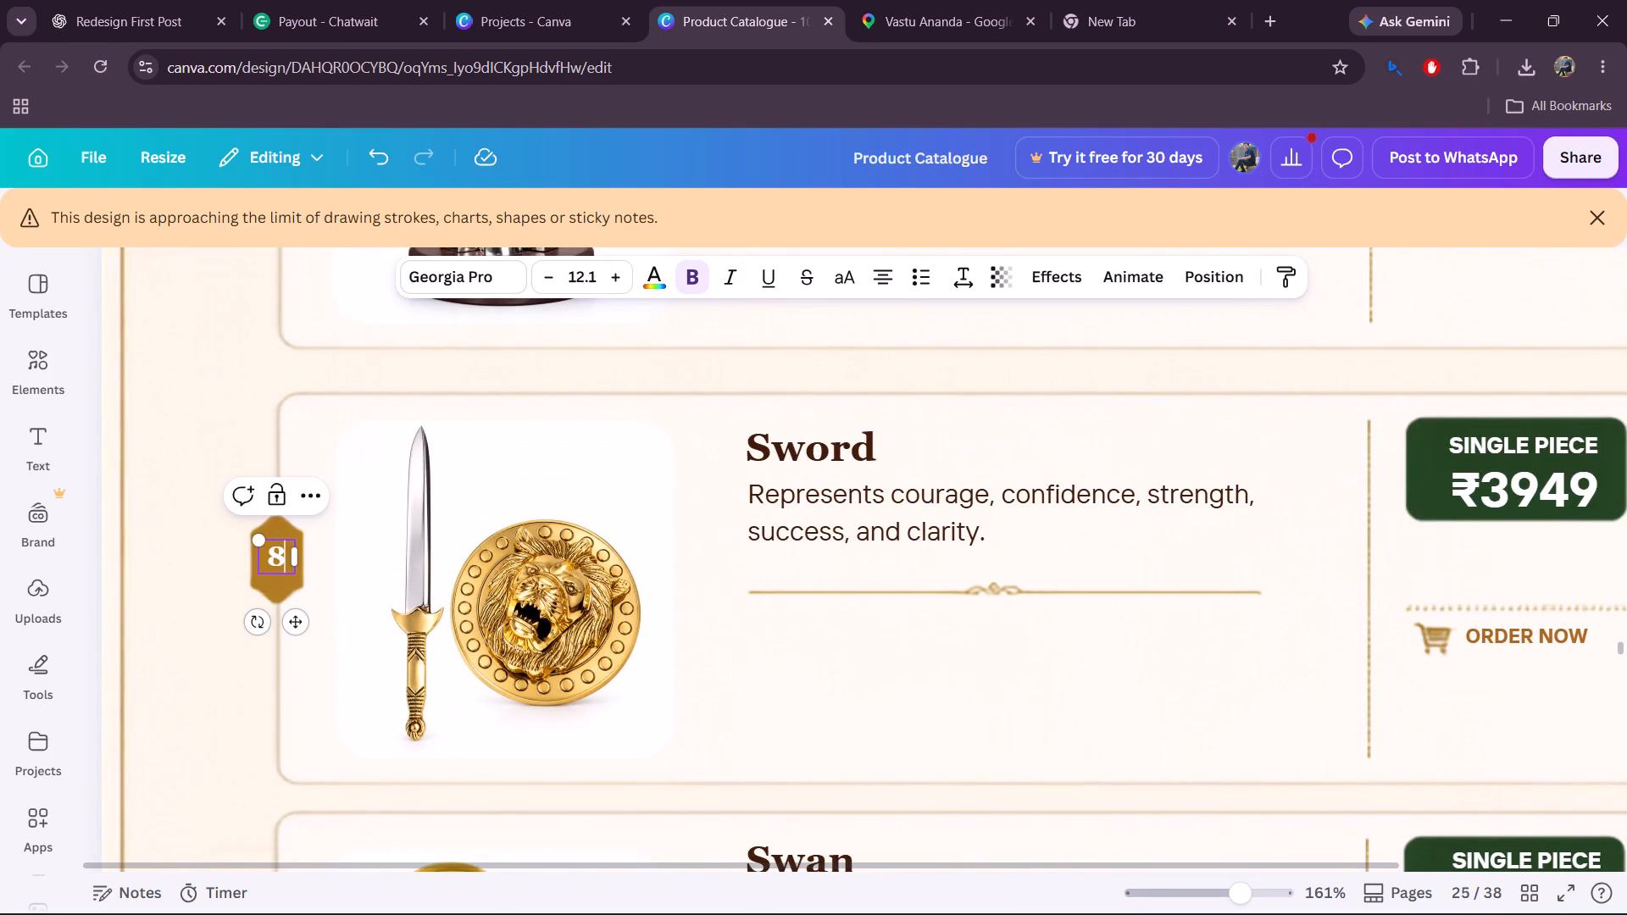
{"action": "key", "text": "5"}
Change the Swan's badge number on page 25 to 86.
{"action": "scroll", "coordinate": [278, 550], "scroll_direction": "up", "scroll_amount": 1}
{"action": "scroll", "coordinate": [278, 550], "scroll_direction": "down", "scroll_amount": 1}
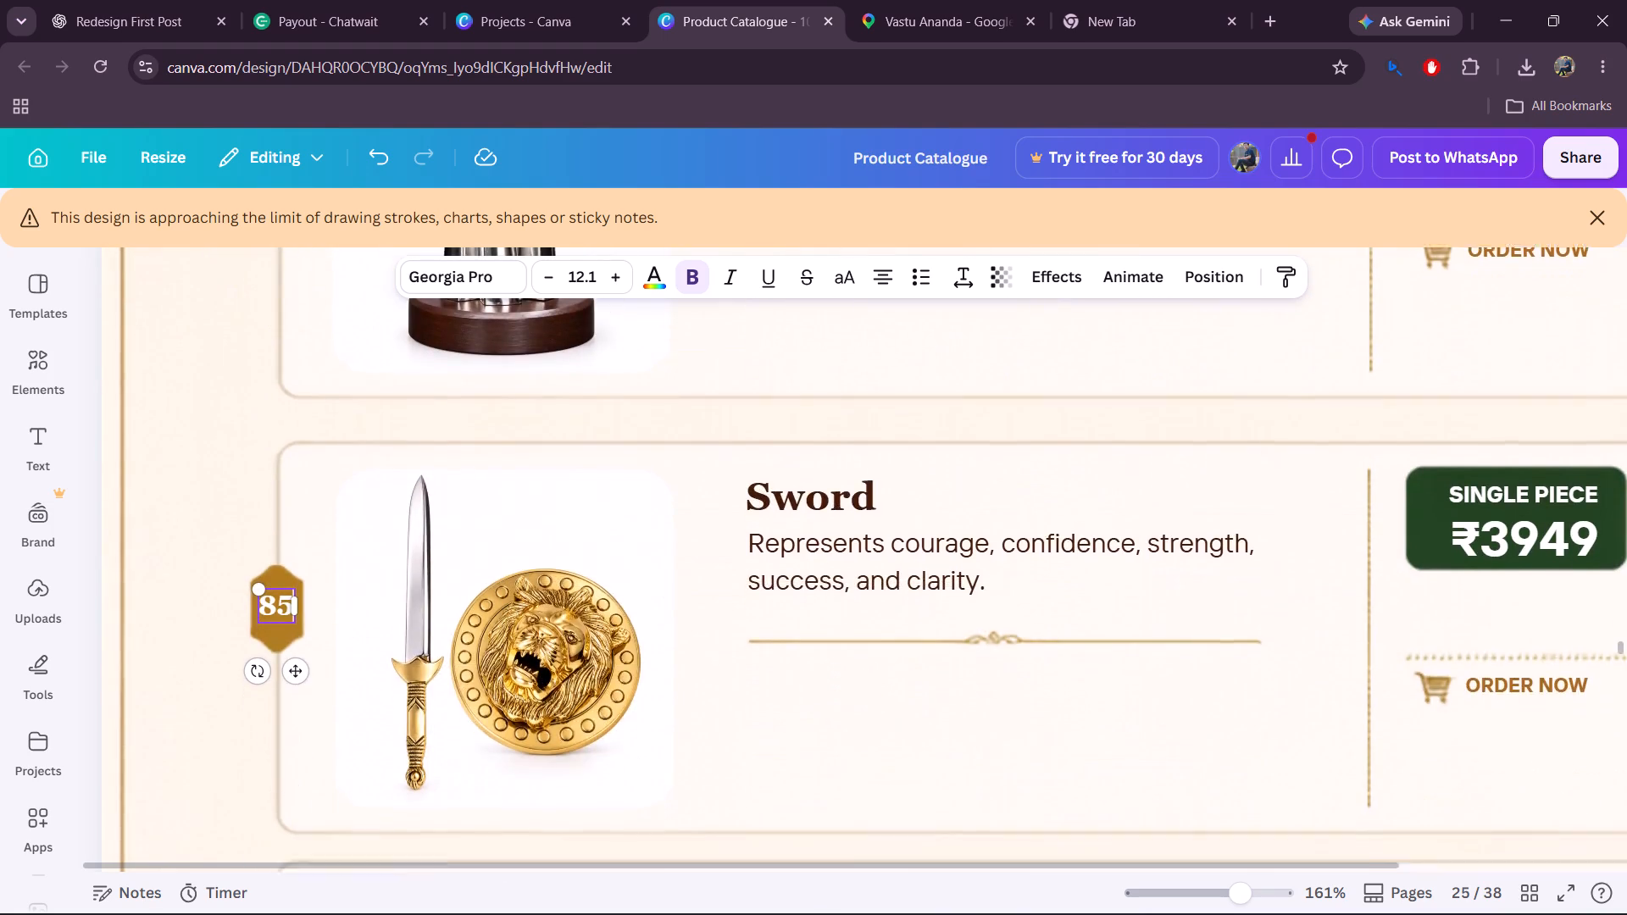
{"action": "scroll", "coordinate": [278, 550], "scroll_direction": "down", "scroll_amount": 1}
{"action": "scroll", "coordinate": [283, 776], "scroll_direction": "down", "scroll_amount": 1}
{"action": "double_click", "coordinate": [282, 694]}
{"action": "key", "text": "Right"}
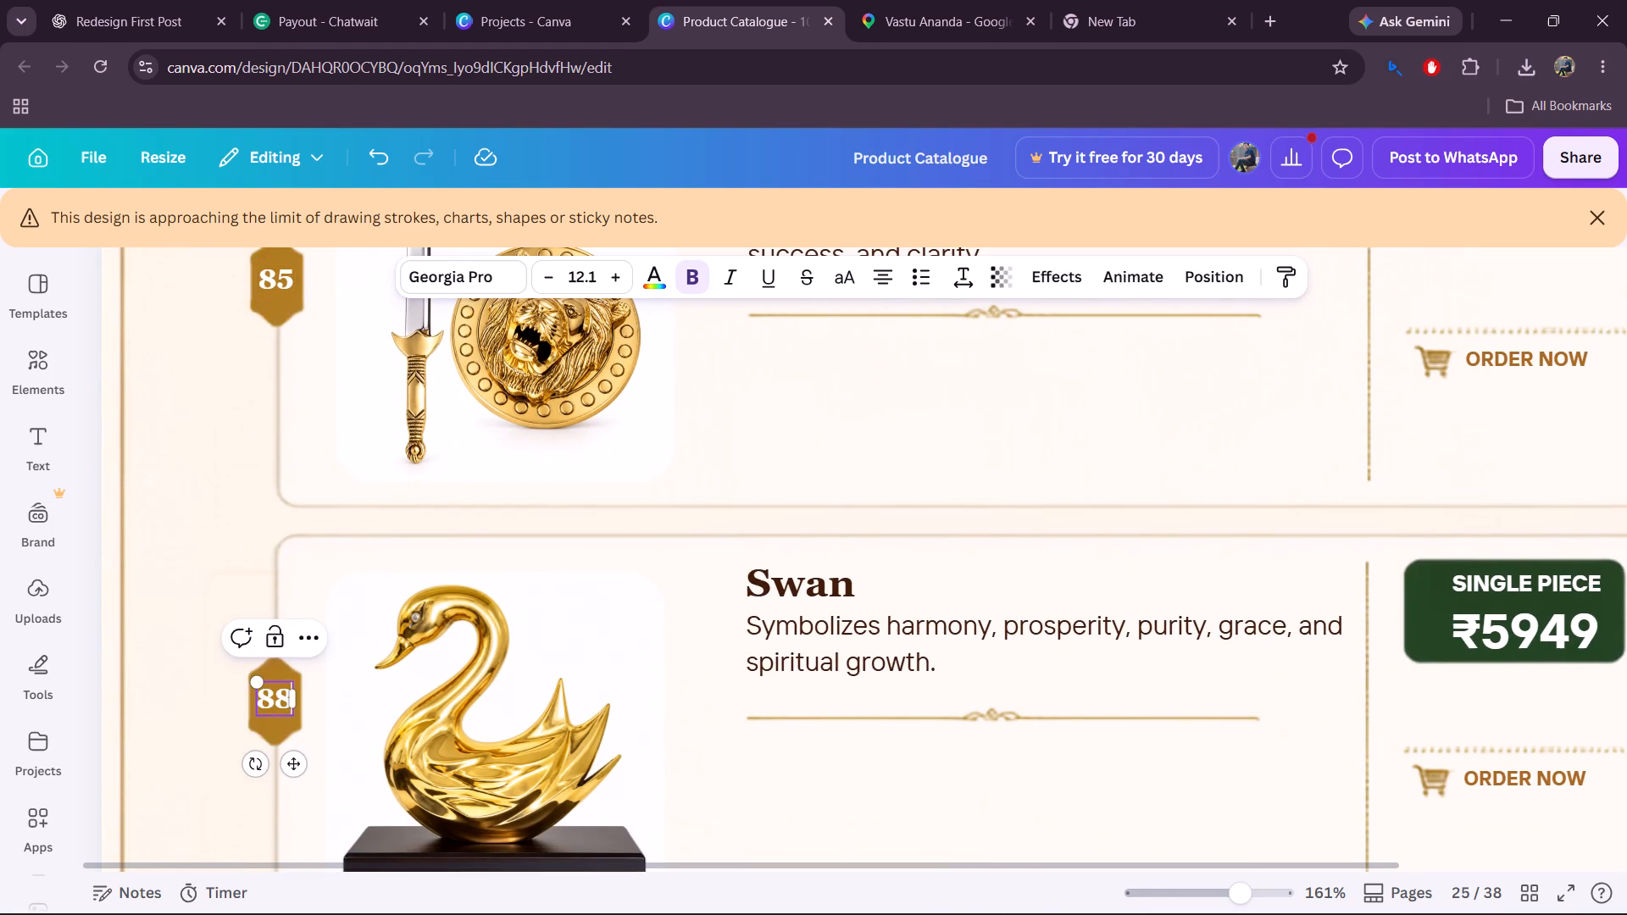
{"action": "key", "text": "BackSpace"}
{"action": "key", "text": "6"}
Change the Shankh's badge number on page 25 to 87.
{"action": "scroll", "coordinate": [282, 694], "scroll_direction": "down", "scroll_amount": 1}
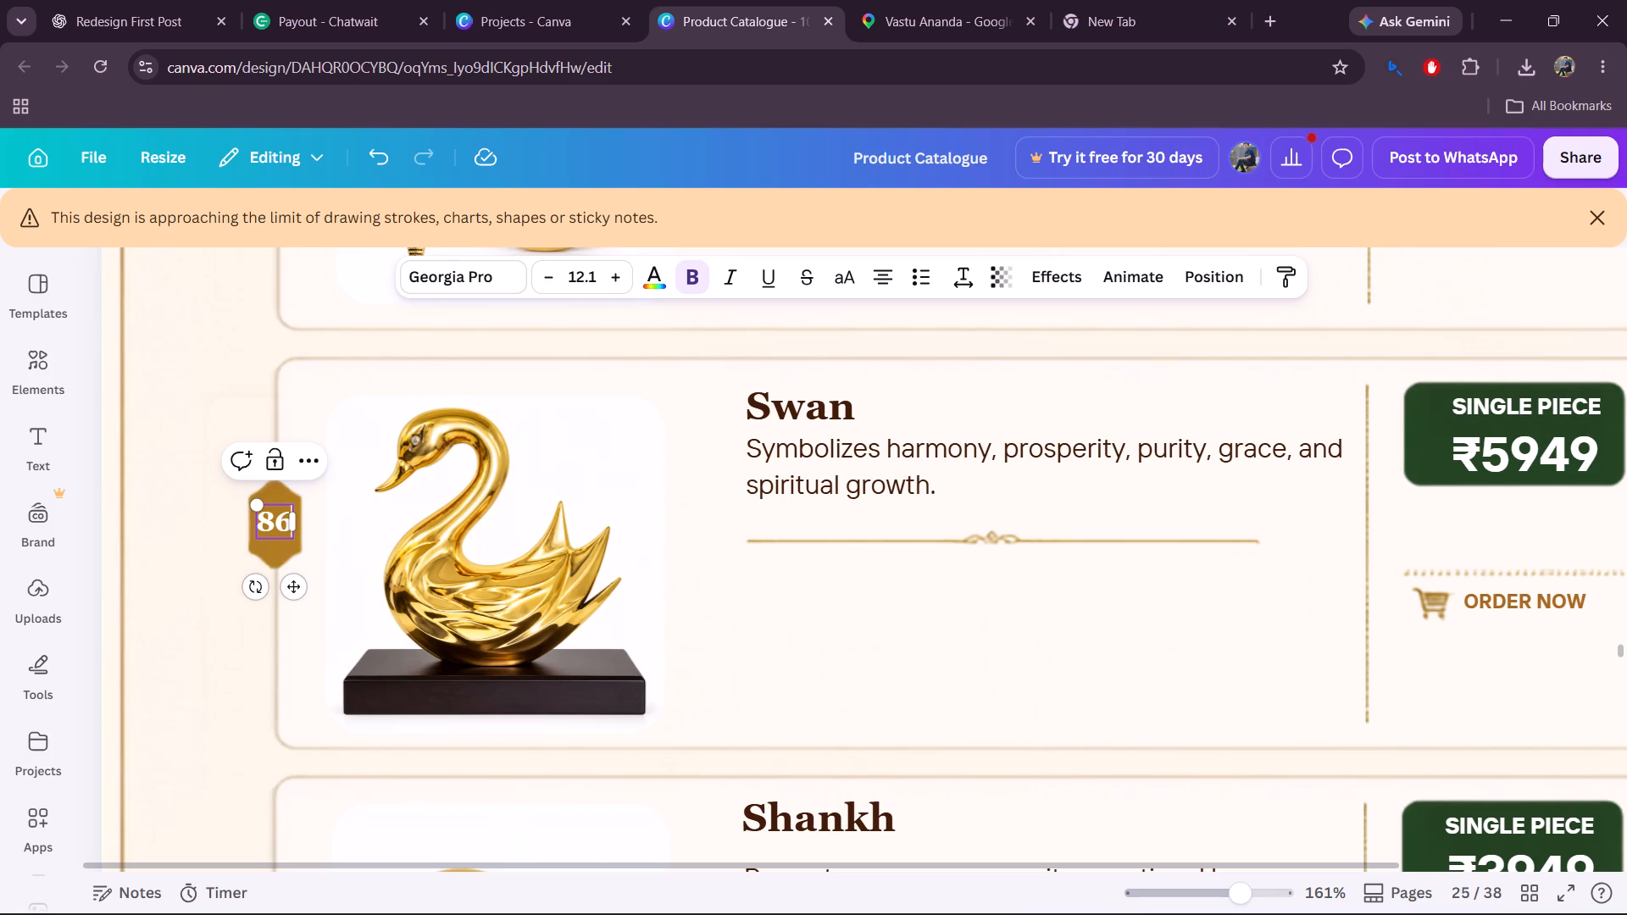
{"action": "scroll", "coordinate": [282, 694], "scroll_direction": "down", "scroll_amount": 2}
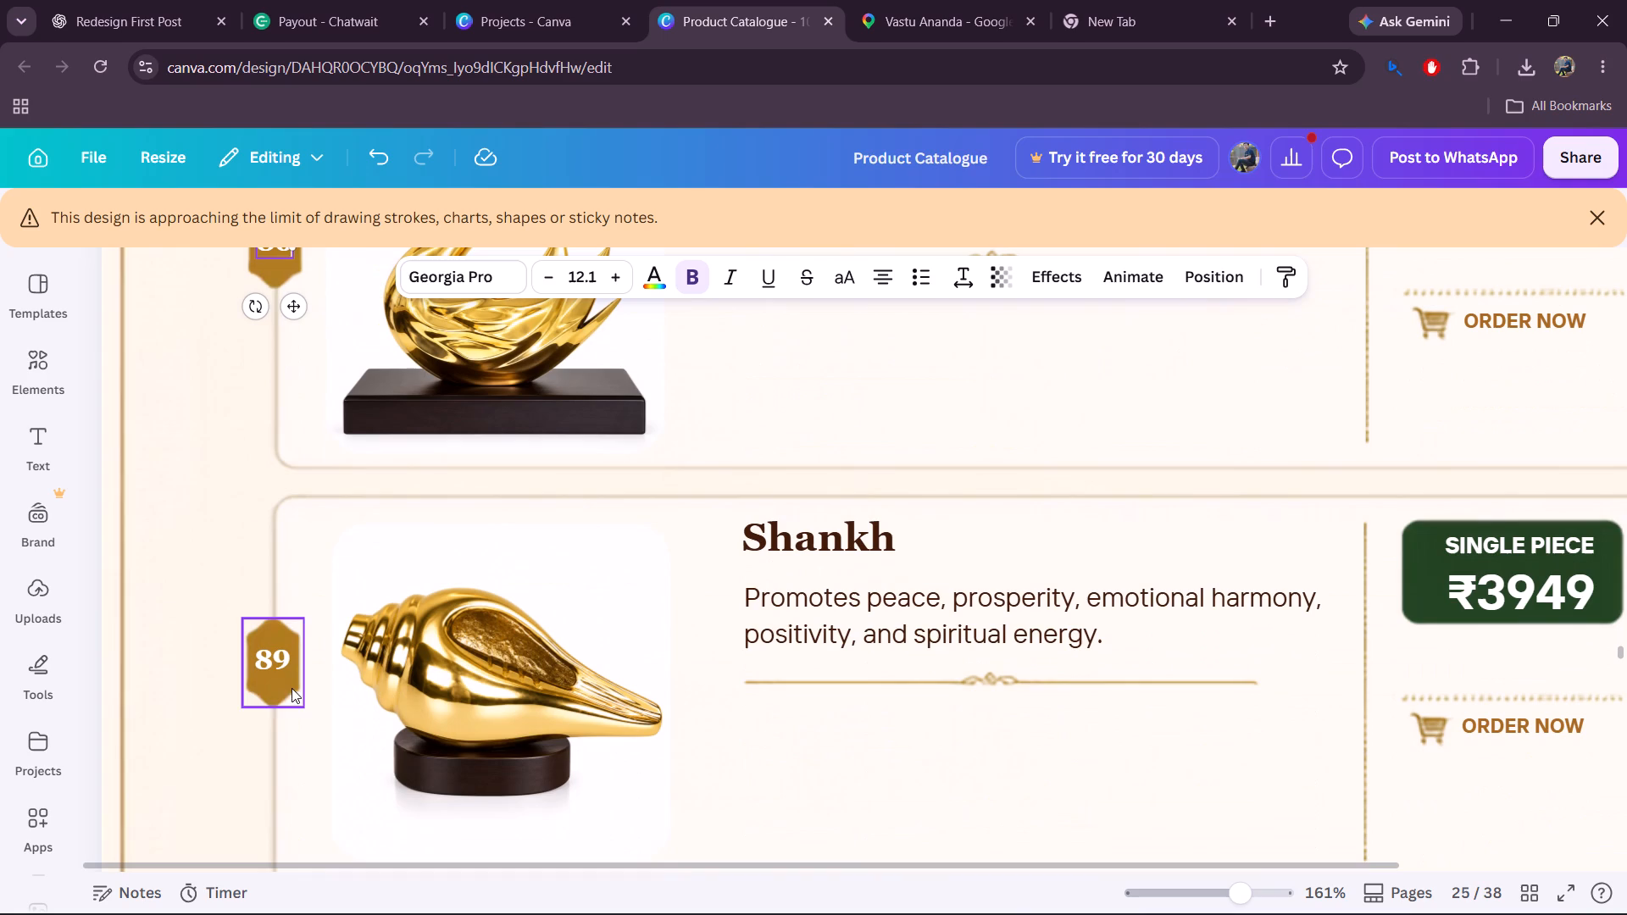
{"action": "double_click", "coordinate": [280, 665]}
{"action": "key", "text": "Right"}
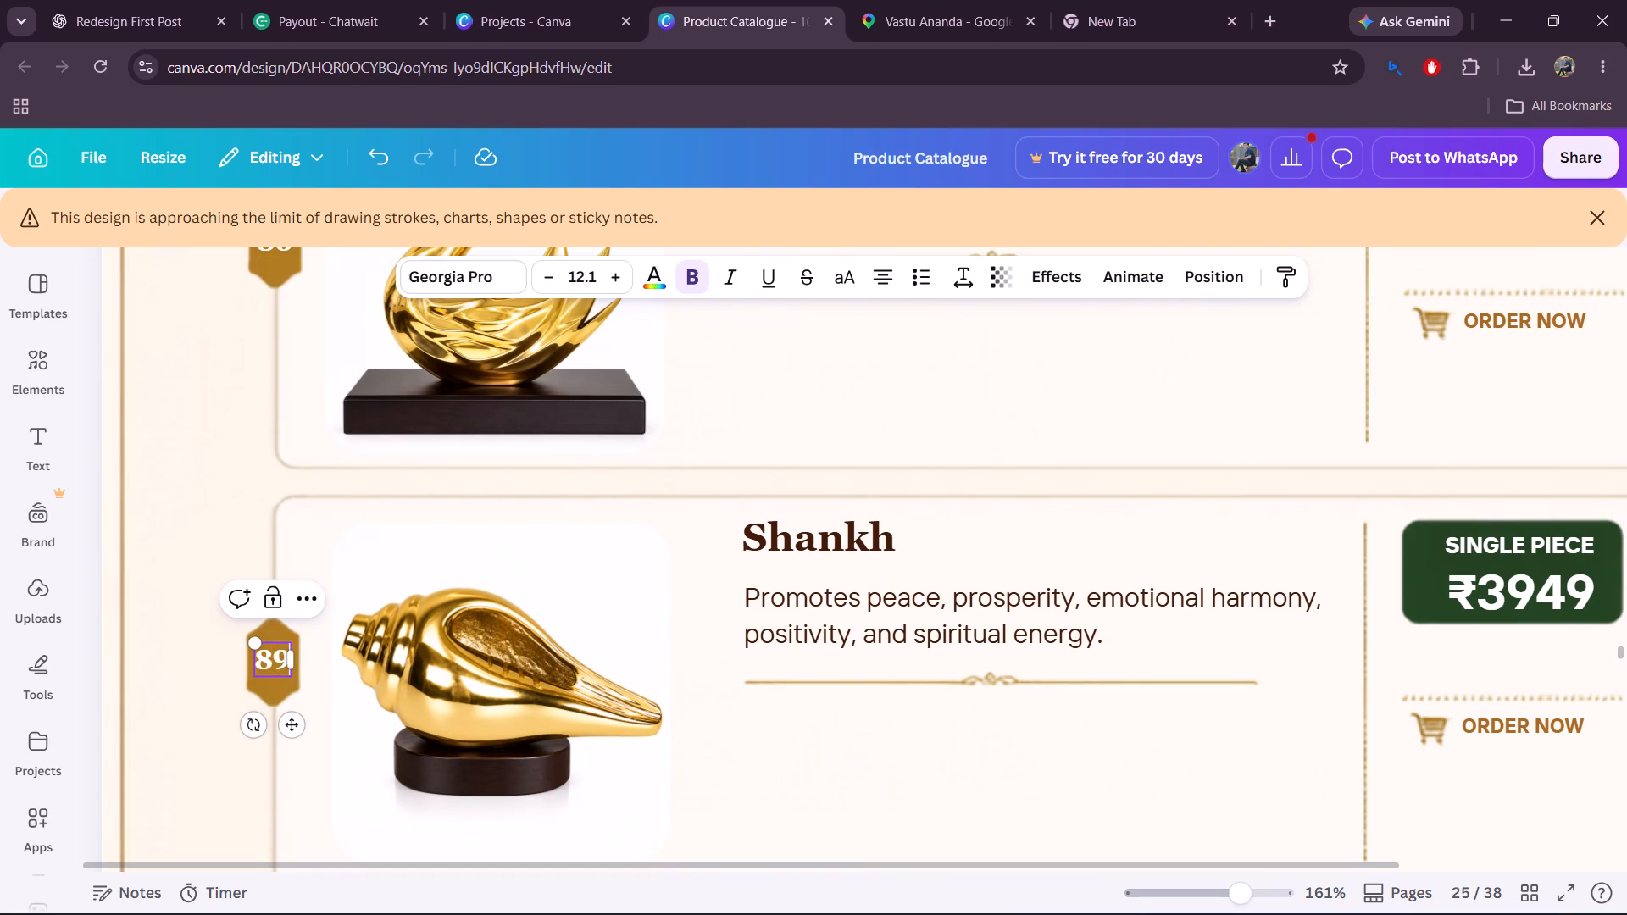
{"action": "key", "text": "BackSpace"}
{"action": "key", "text": "7"}
Change the Red Horses' badge number on page 26 to 88.
{"action": "scroll", "coordinate": [280, 665], "scroll_direction": "up", "scroll_amount": 1}
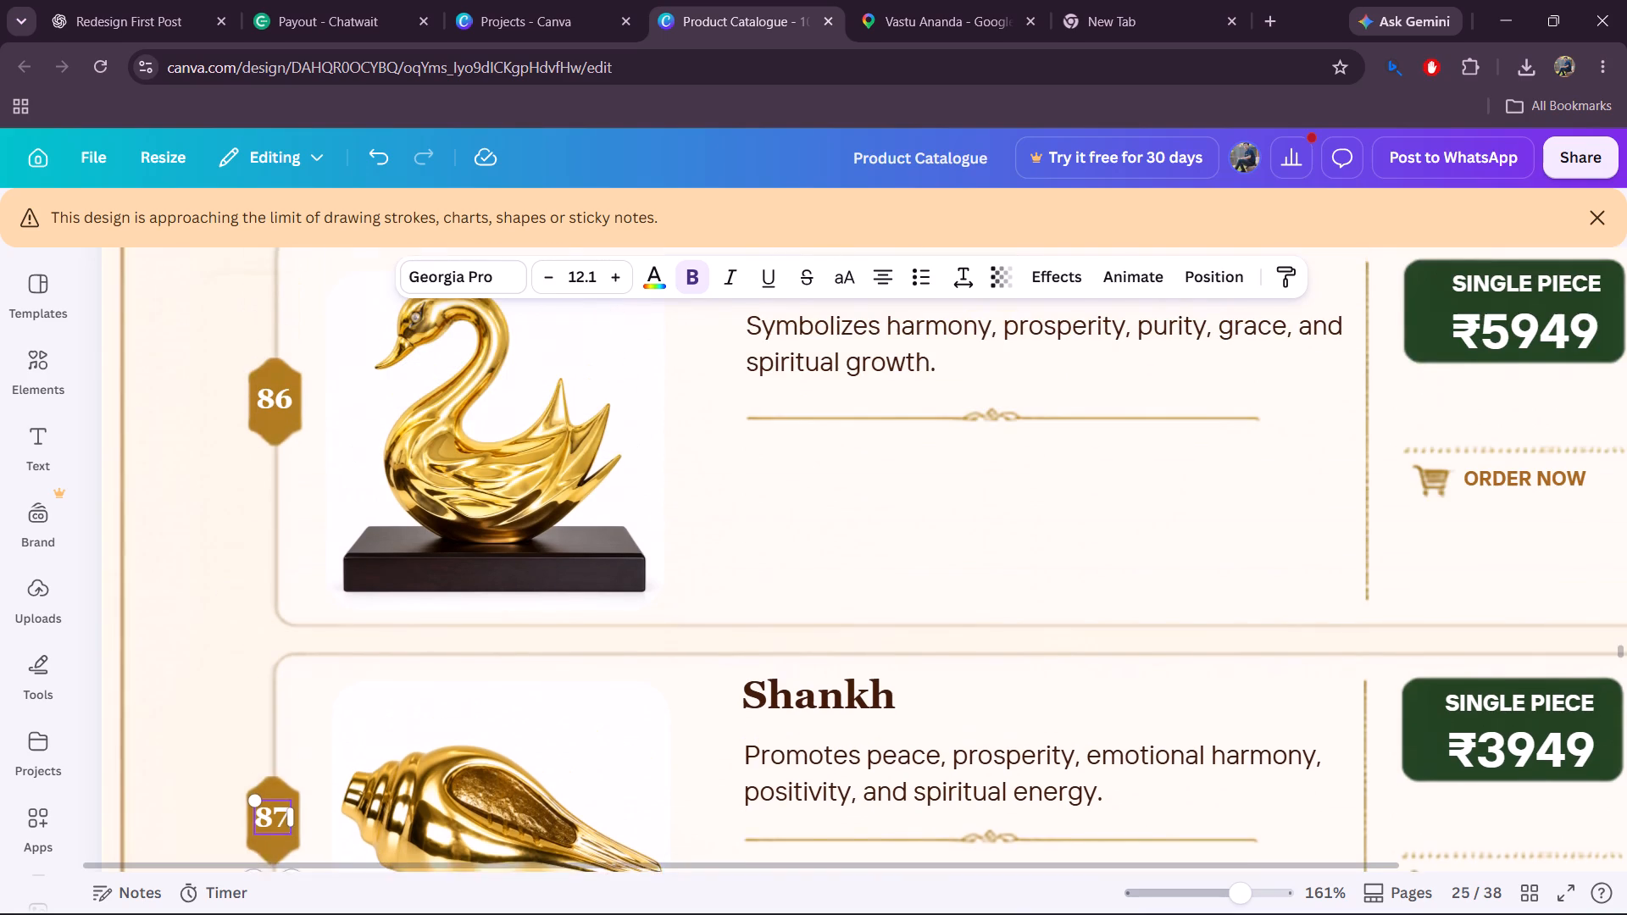
{"action": "scroll", "coordinate": [280, 665], "scroll_direction": "up", "scroll_amount": 1}
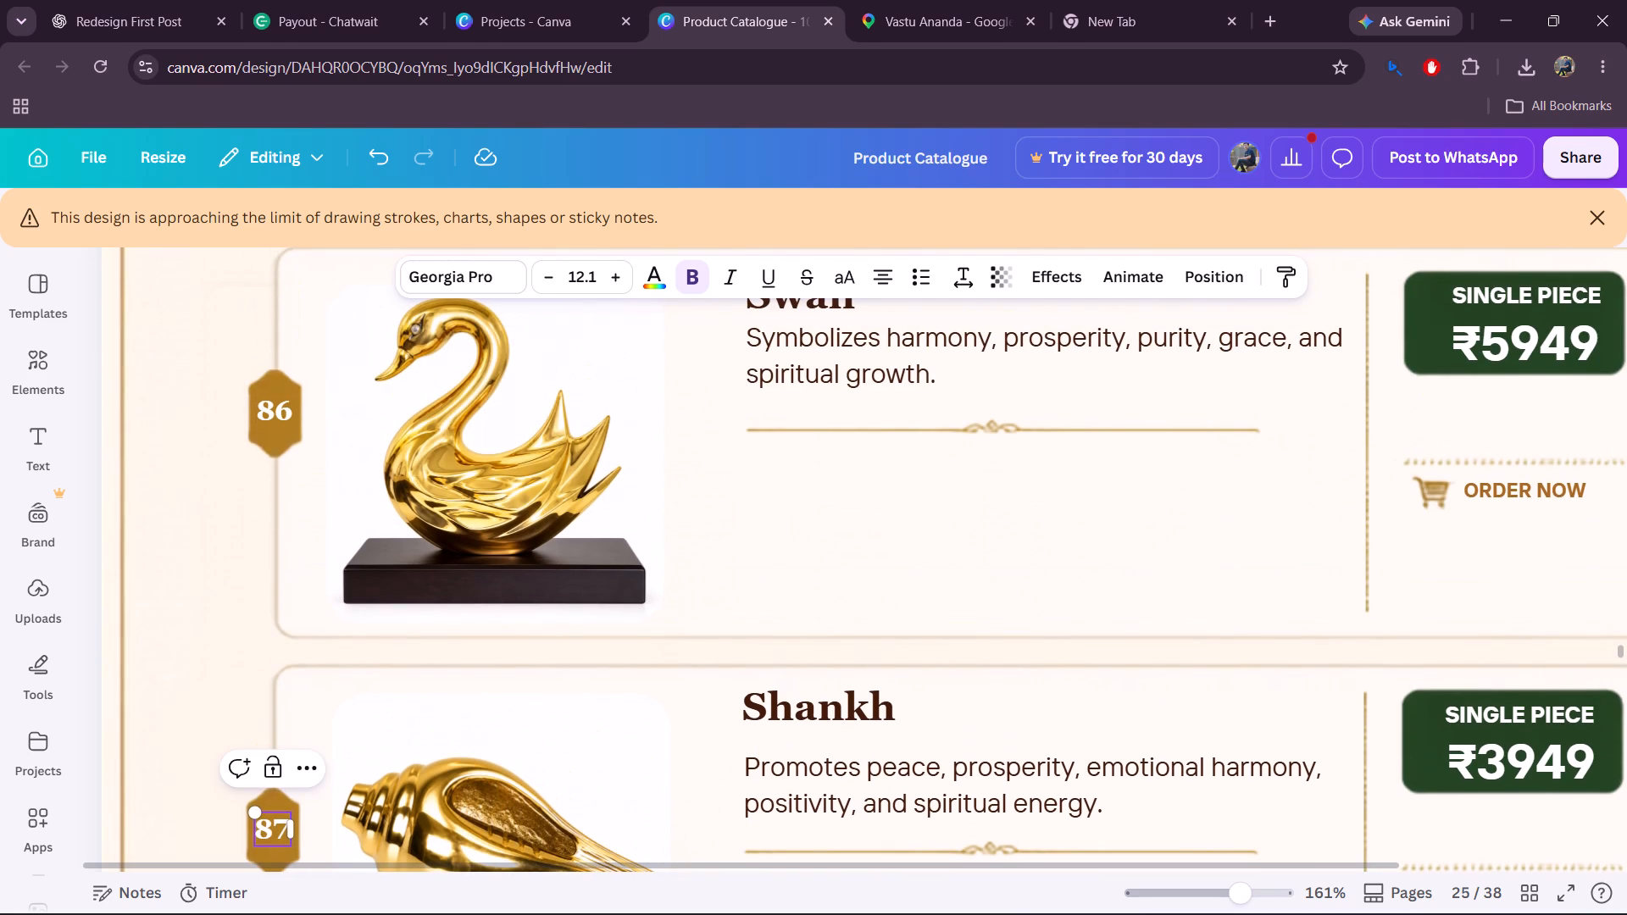
{"action": "scroll", "coordinate": [280, 665], "scroll_direction": "down", "scroll_amount": 7}
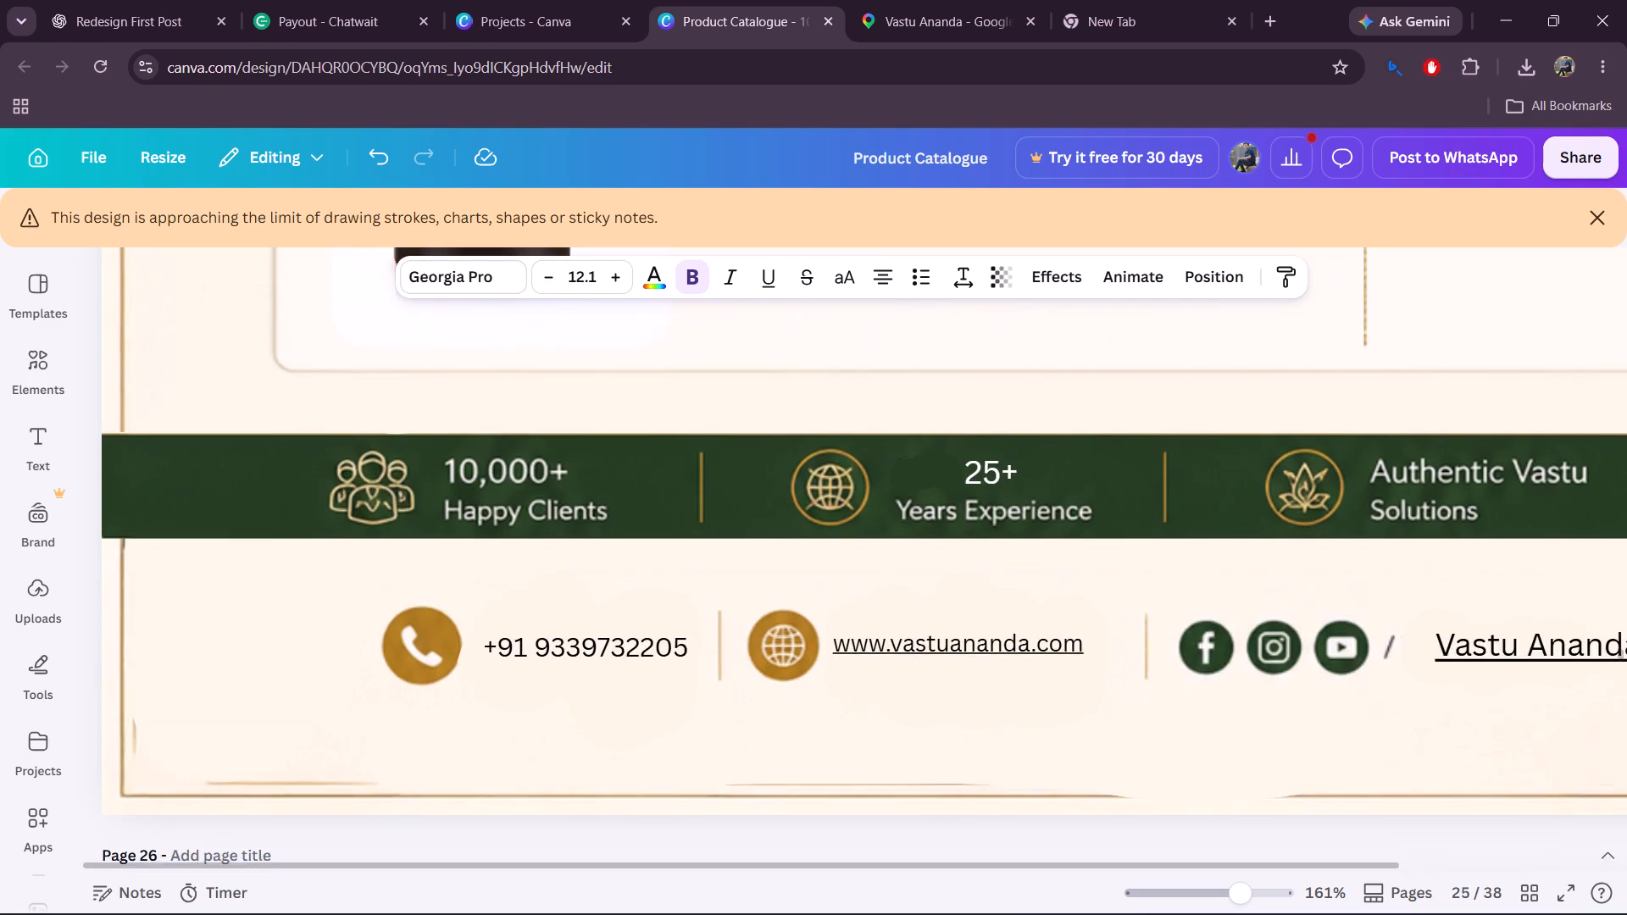
{"action": "scroll", "coordinate": [280, 665], "scroll_direction": "down", "scroll_amount": 4}
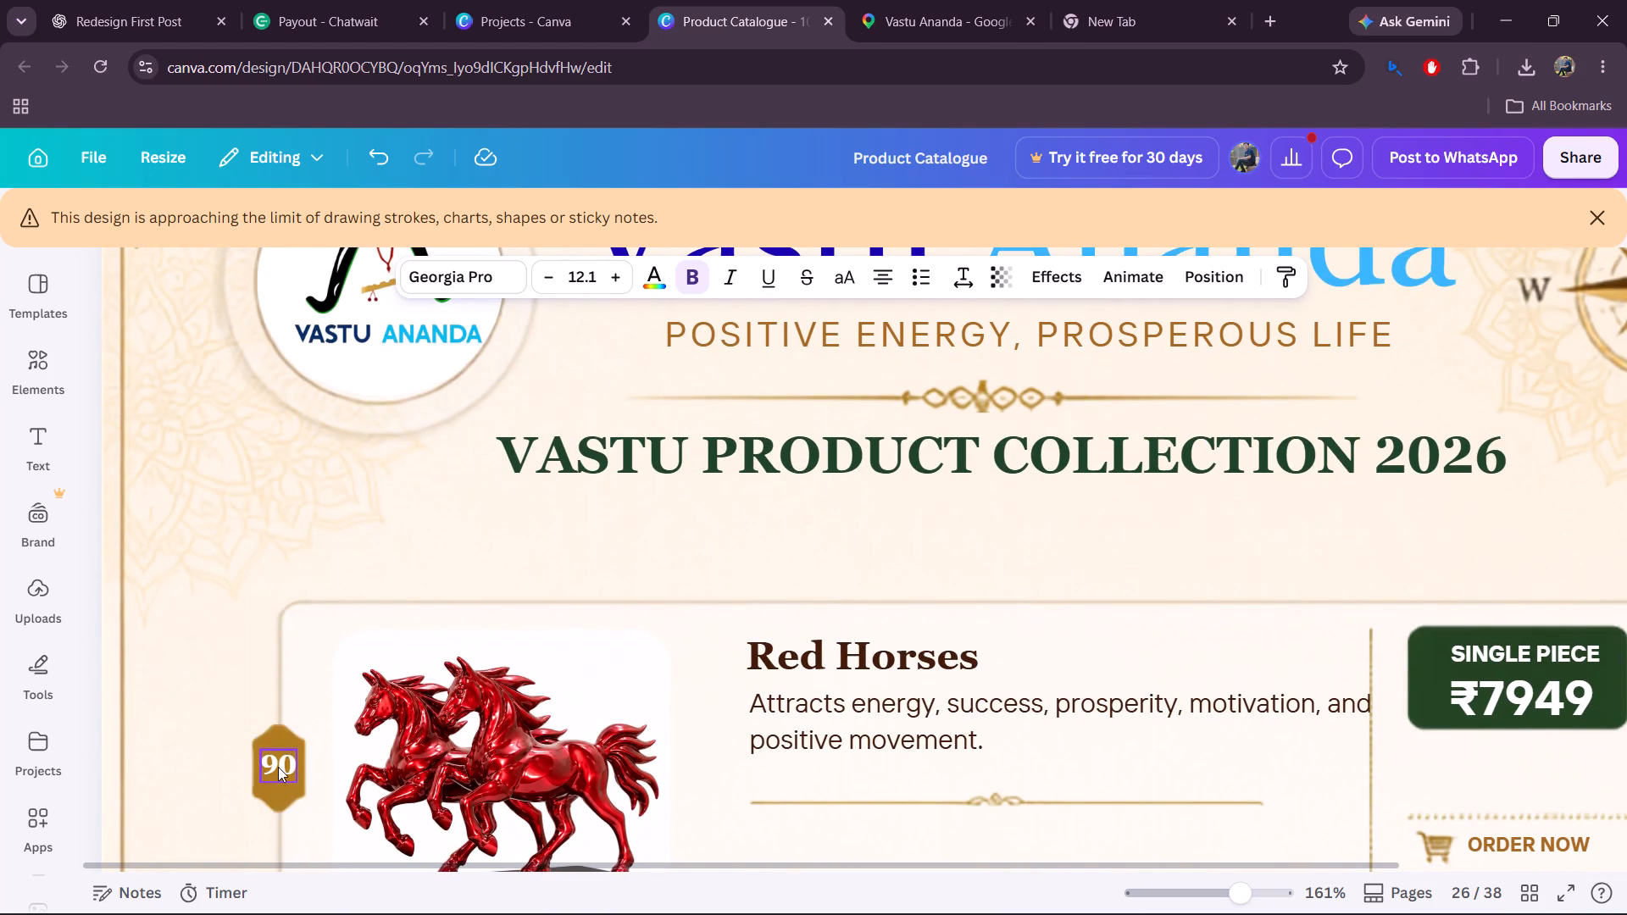
{"action": "triple_click", "coordinate": [278, 767]}
{"action": "type", "text": "88"}
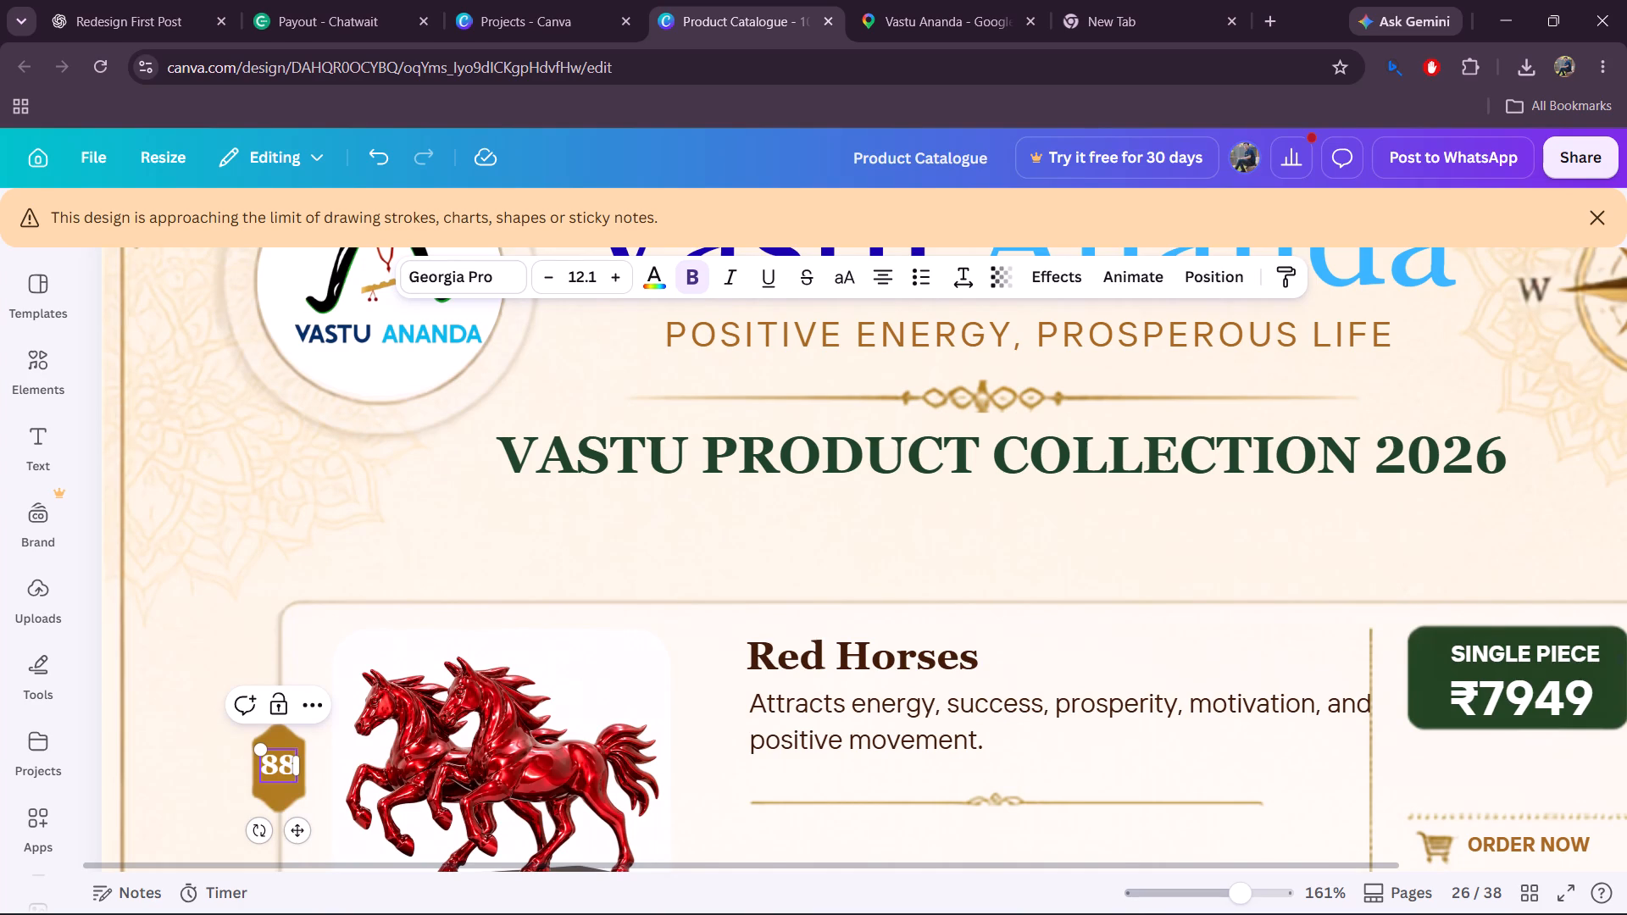
Change the Red Elephant's badge number on page 26 to 89.
{"action": "scroll", "coordinate": [278, 767], "scroll_direction": "down", "scroll_amount": 4}
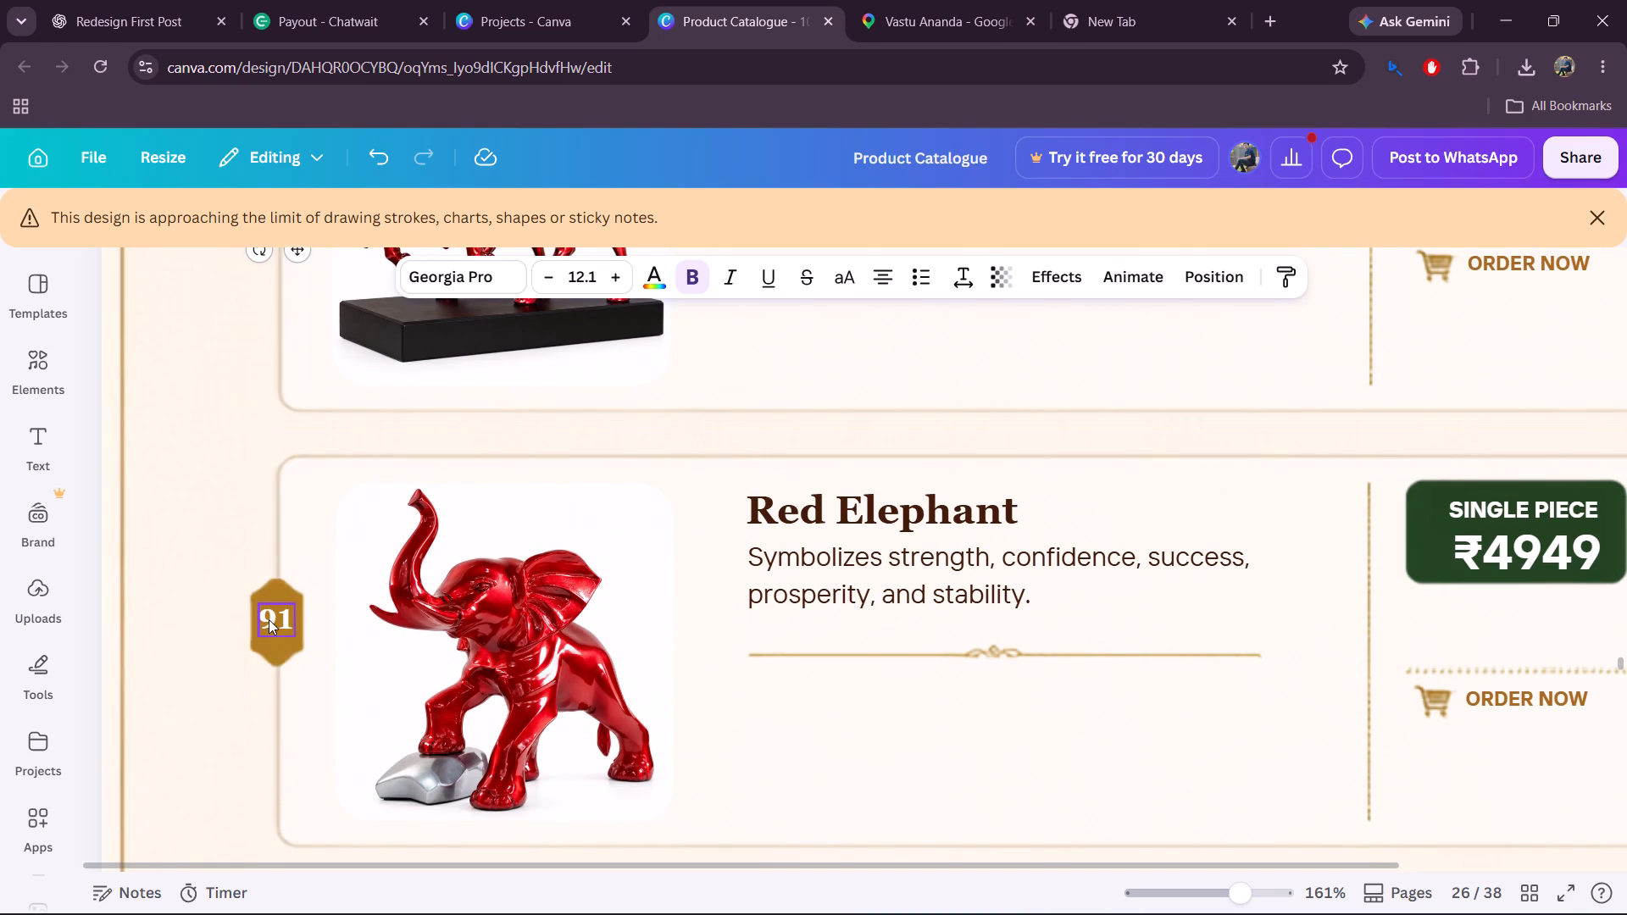
{"action": "double_click", "coordinate": [269, 619]}
{"action": "double_click", "coordinate": [269, 619]}
{"action": "scroll", "coordinate": [269, 619], "scroll_direction": "up", "scroll_amount": 1}
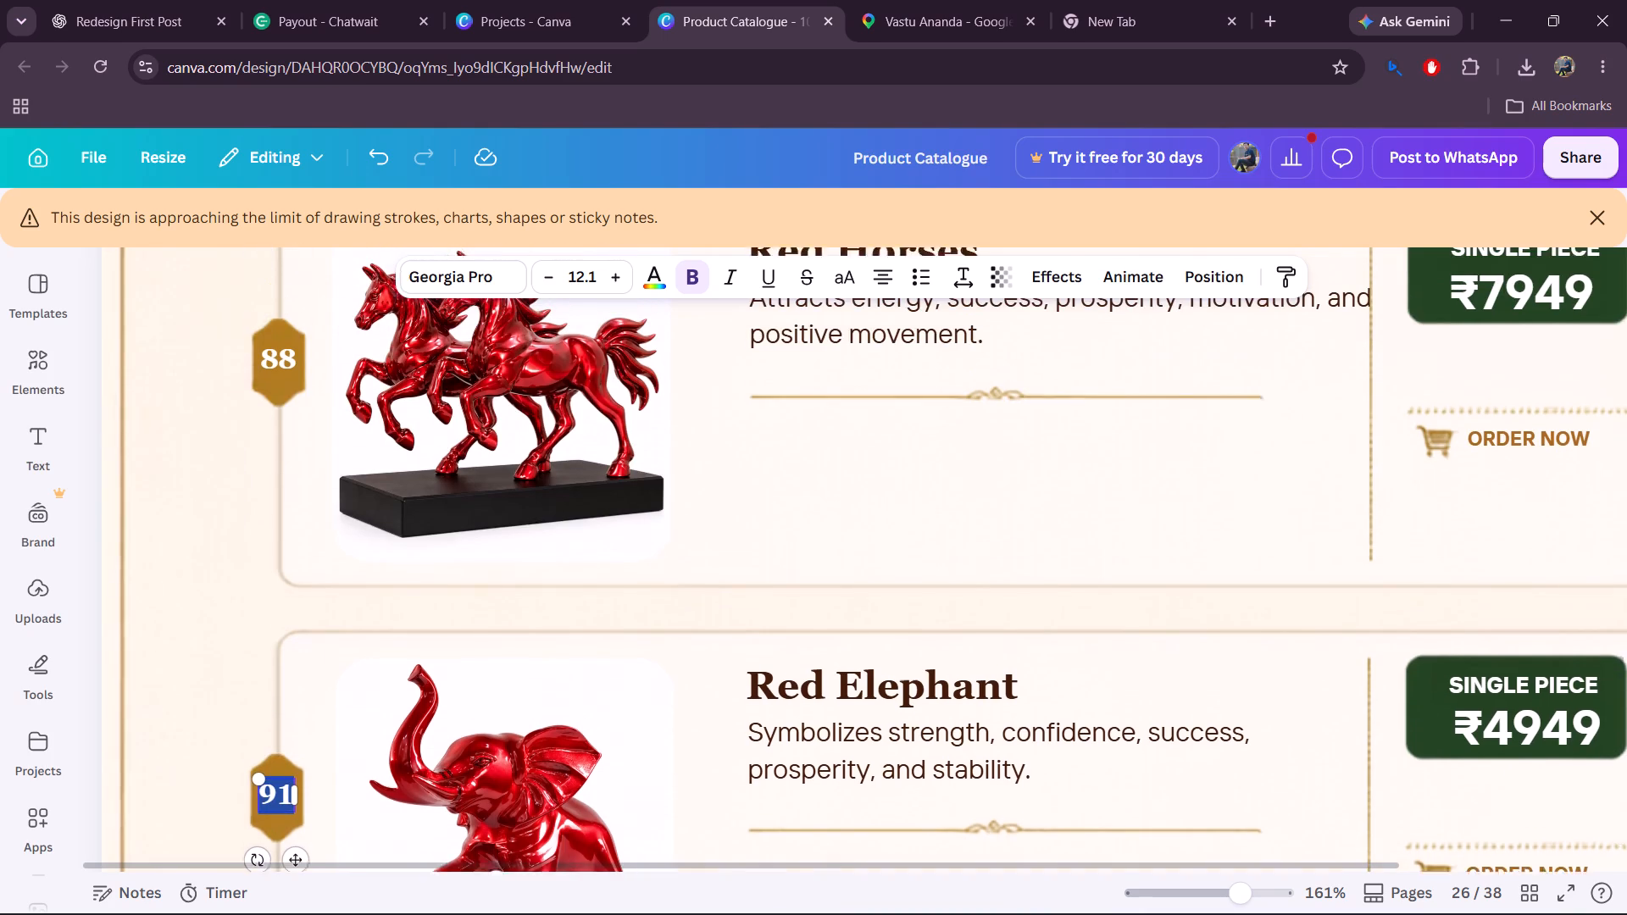
{"action": "scroll", "coordinate": [269, 619], "scroll_direction": "up", "scroll_amount": 1}
{"action": "type", "text": "89"}
Change the Rabbits' badge number on page 26 to 90.
{"action": "scroll", "coordinate": [269, 619], "scroll_direction": "down", "scroll_amount": 2}
{"action": "scroll", "coordinate": [270, 699], "scroll_direction": "down", "scroll_amount": 2}
{"action": "triple_click", "coordinate": [276, 737]}
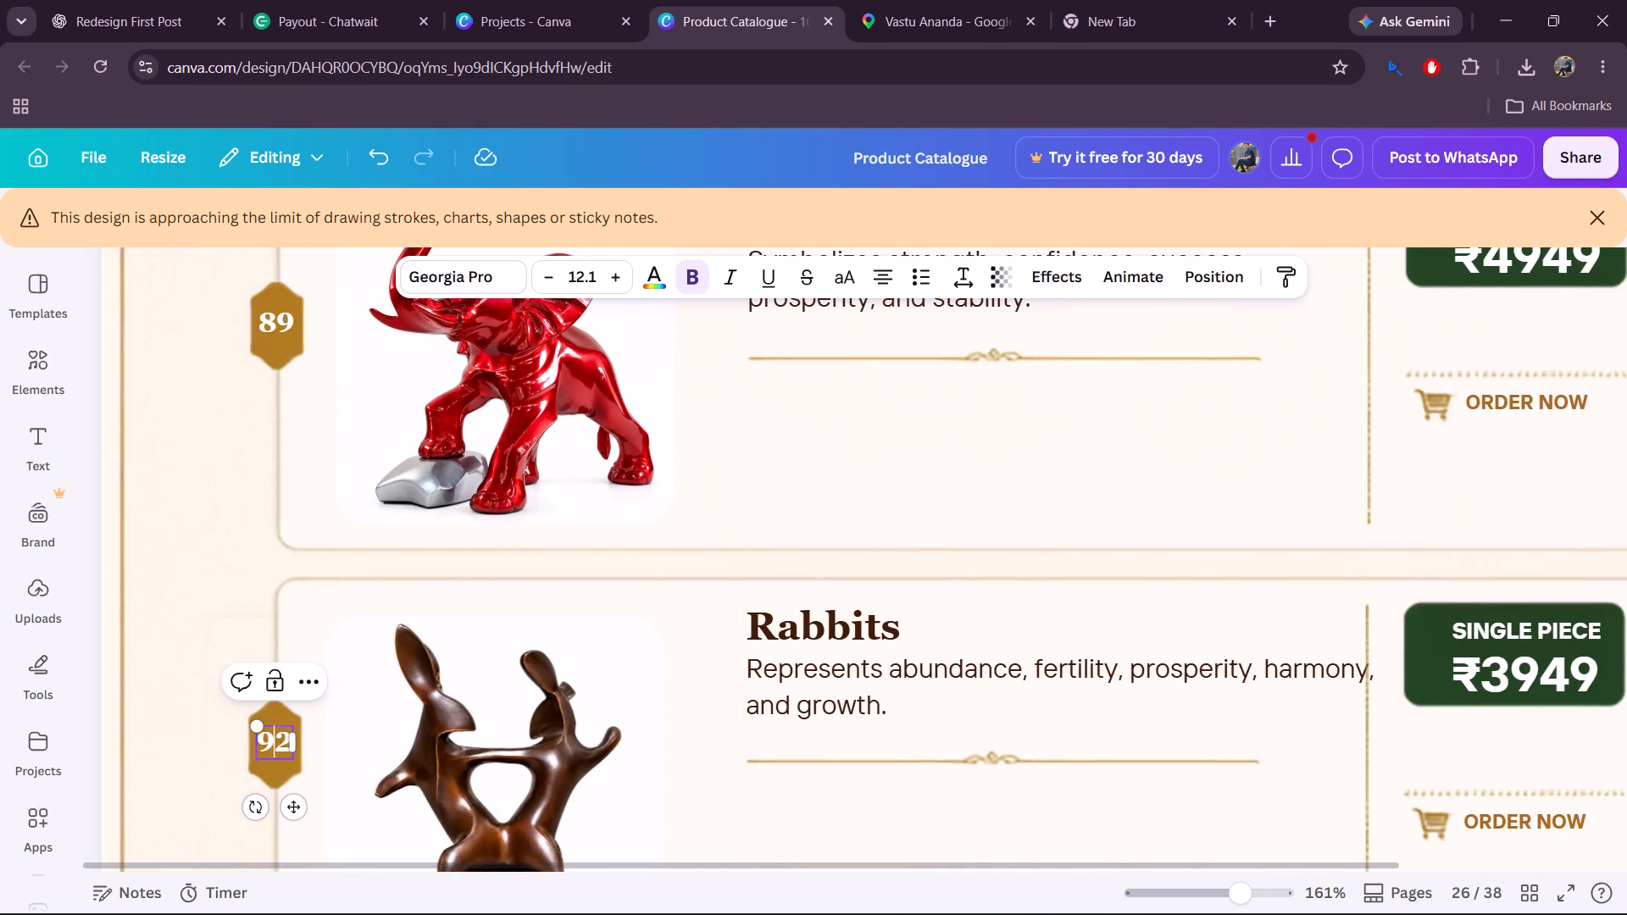
{"action": "type", "text": "90"}
Change the Patanjali product's badge number on page 26 to 91.
{"action": "scroll", "coordinate": [276, 737], "scroll_direction": "down", "scroll_amount": 1}
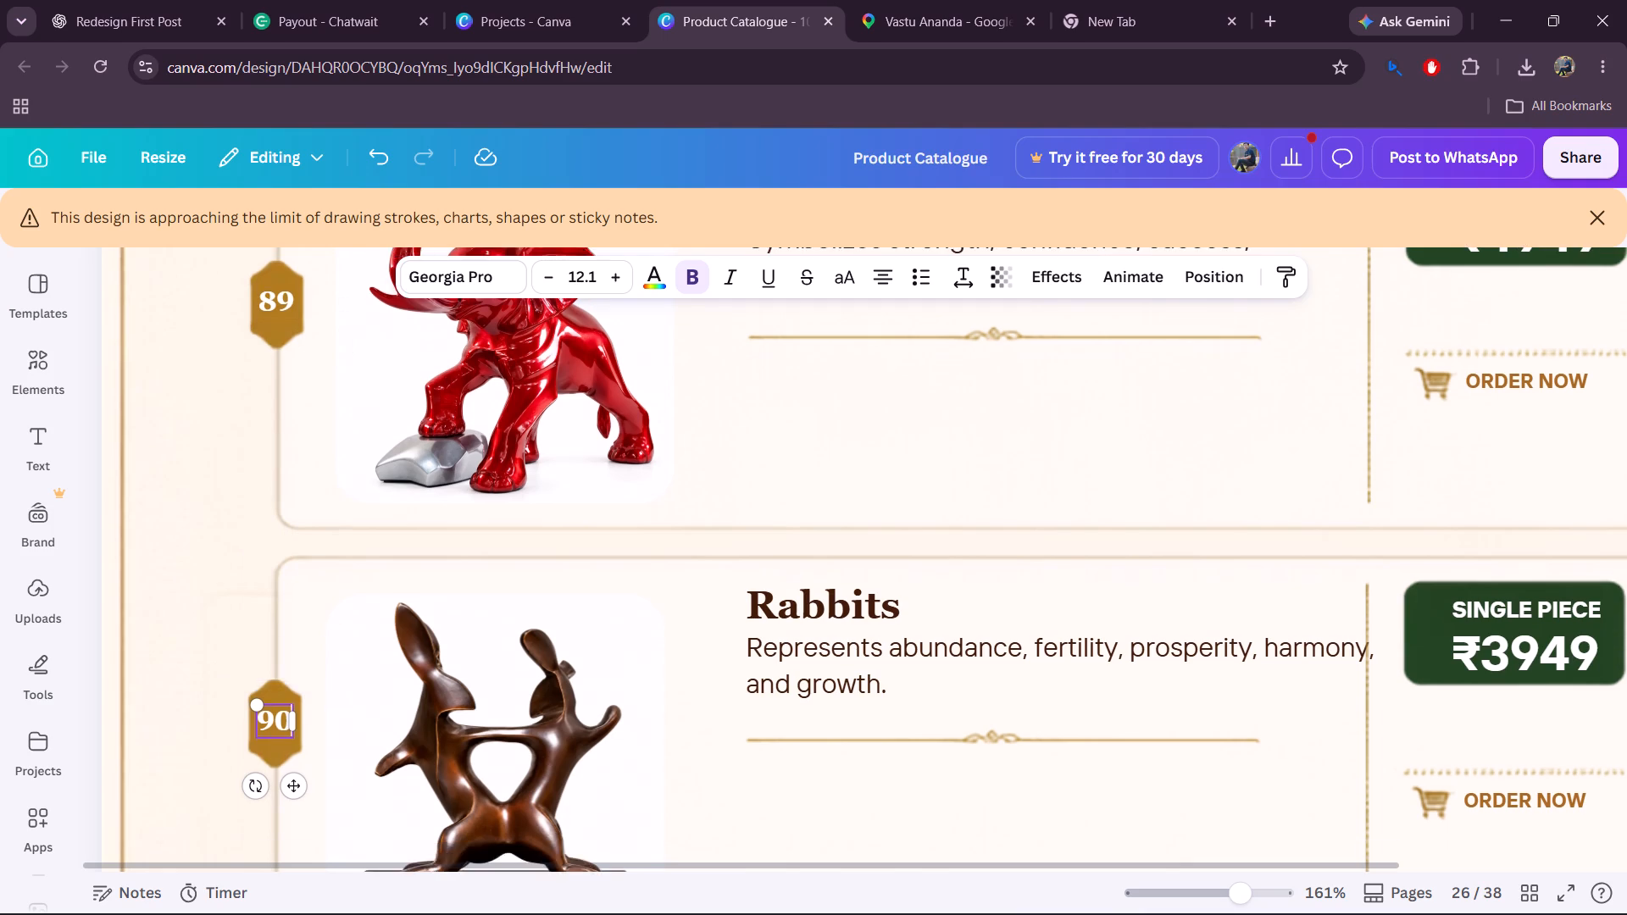
{"action": "scroll", "coordinate": [276, 737], "scroll_direction": "down", "scroll_amount": 2}
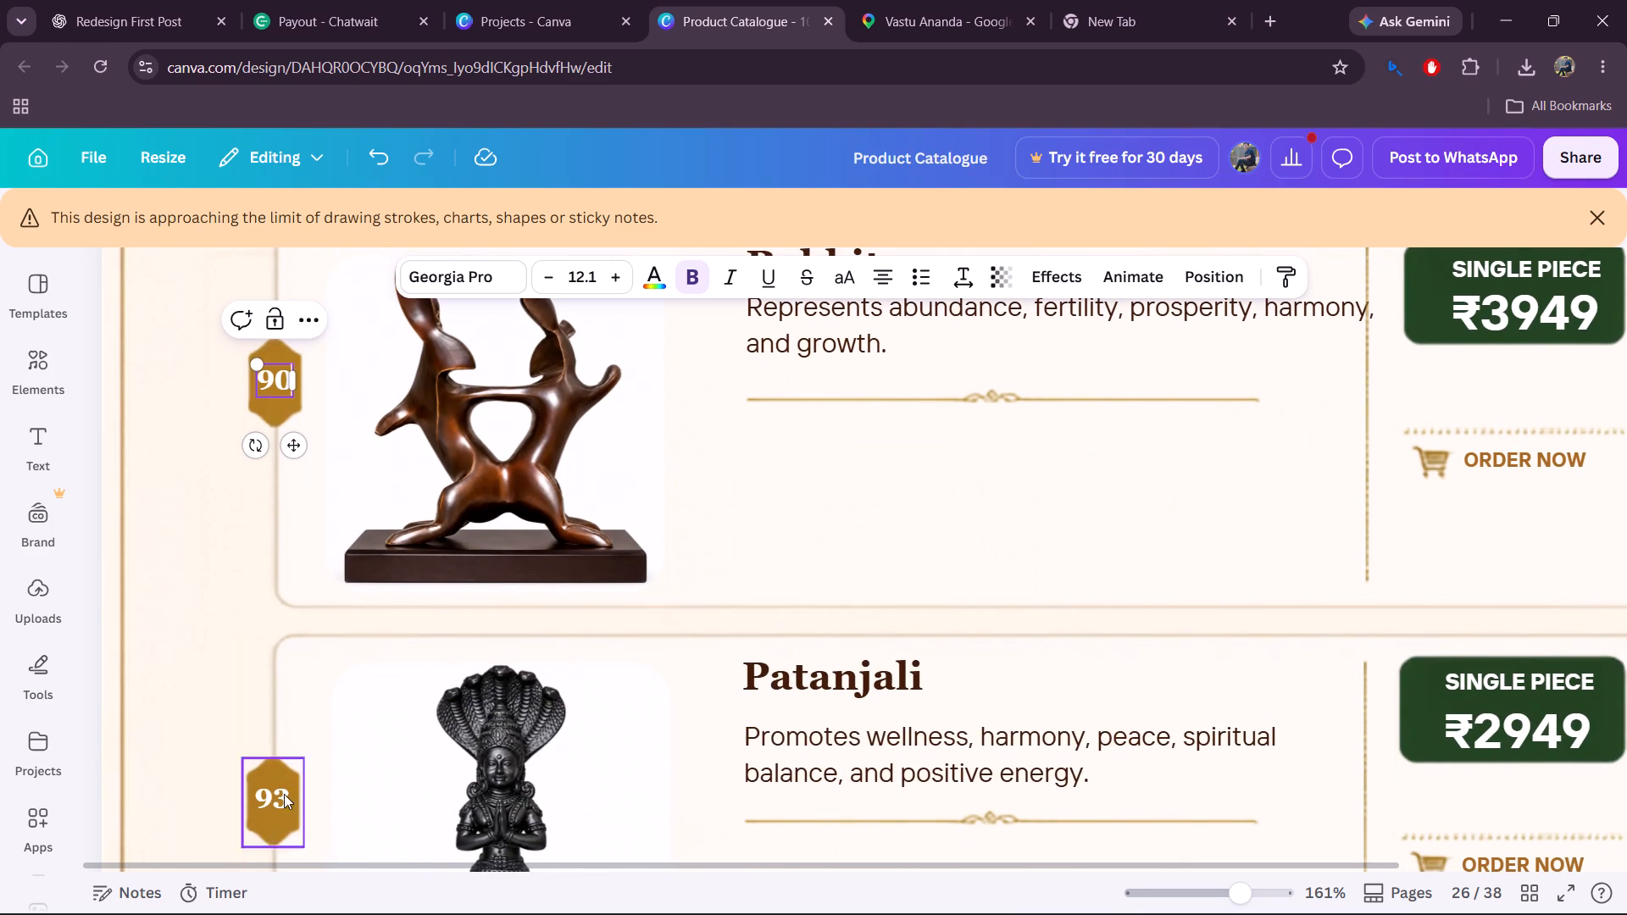
{"action": "double_click", "coordinate": [277, 795]}
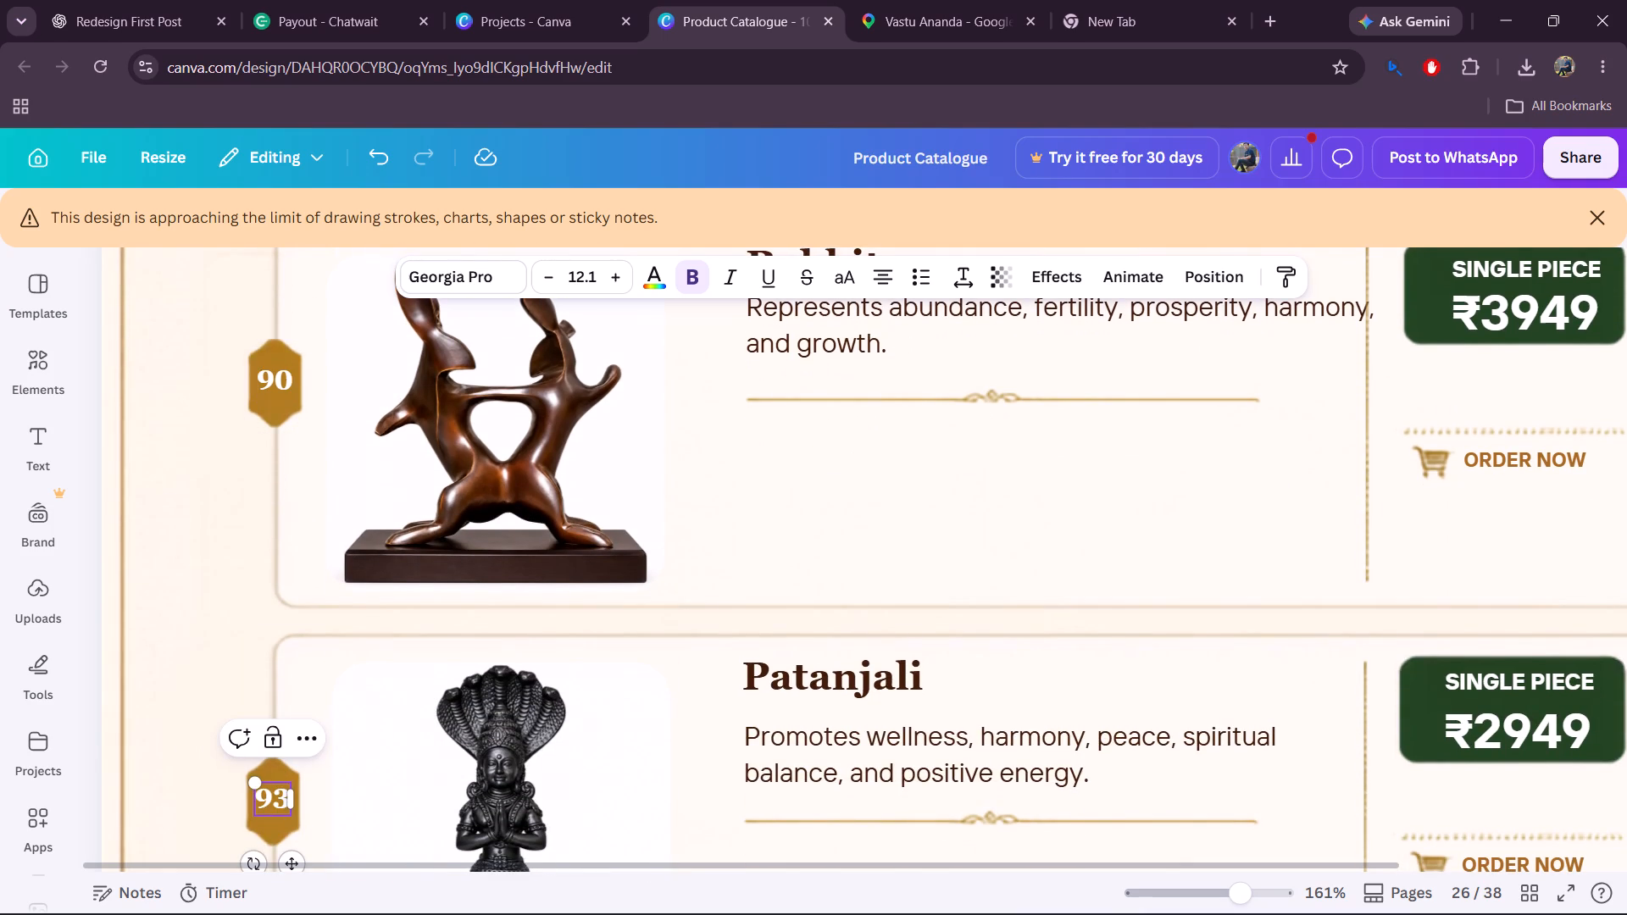
{"action": "key", "text": "Right"}
{"action": "key", "text": "BackSpace"}
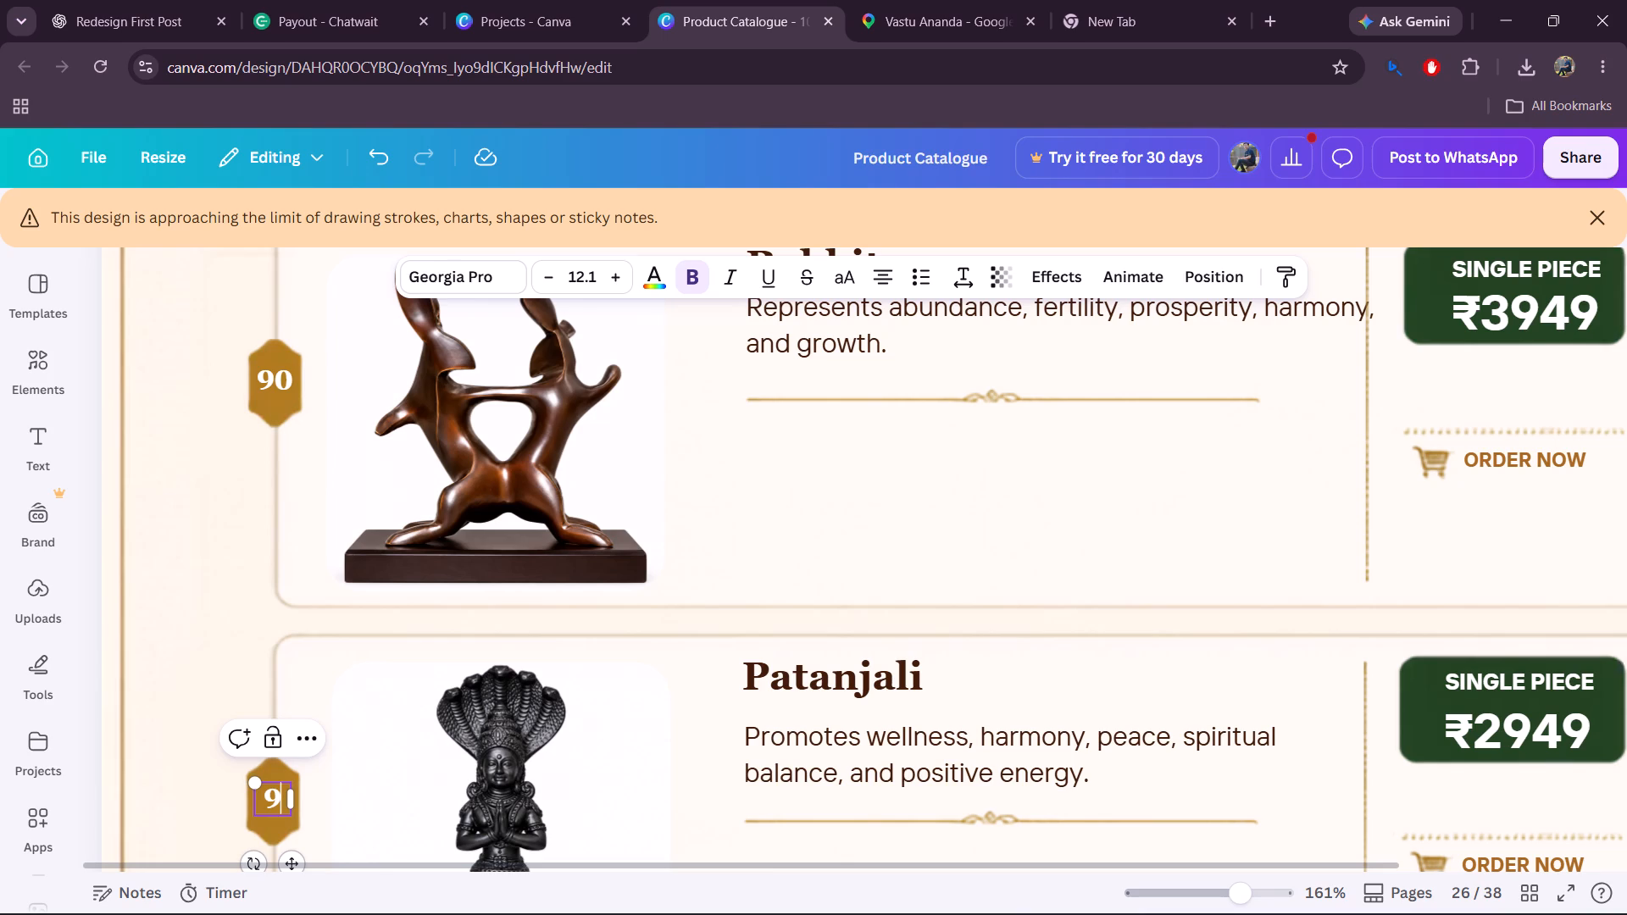
{"action": "key", "text": "1"}
{"action": "left_click", "coordinate": [286, 795]}
Open the Nandi's badge number on page 27 for editing.
{"action": "scroll", "coordinate": [286, 795], "scroll_direction": "down", "scroll_amount": 1}
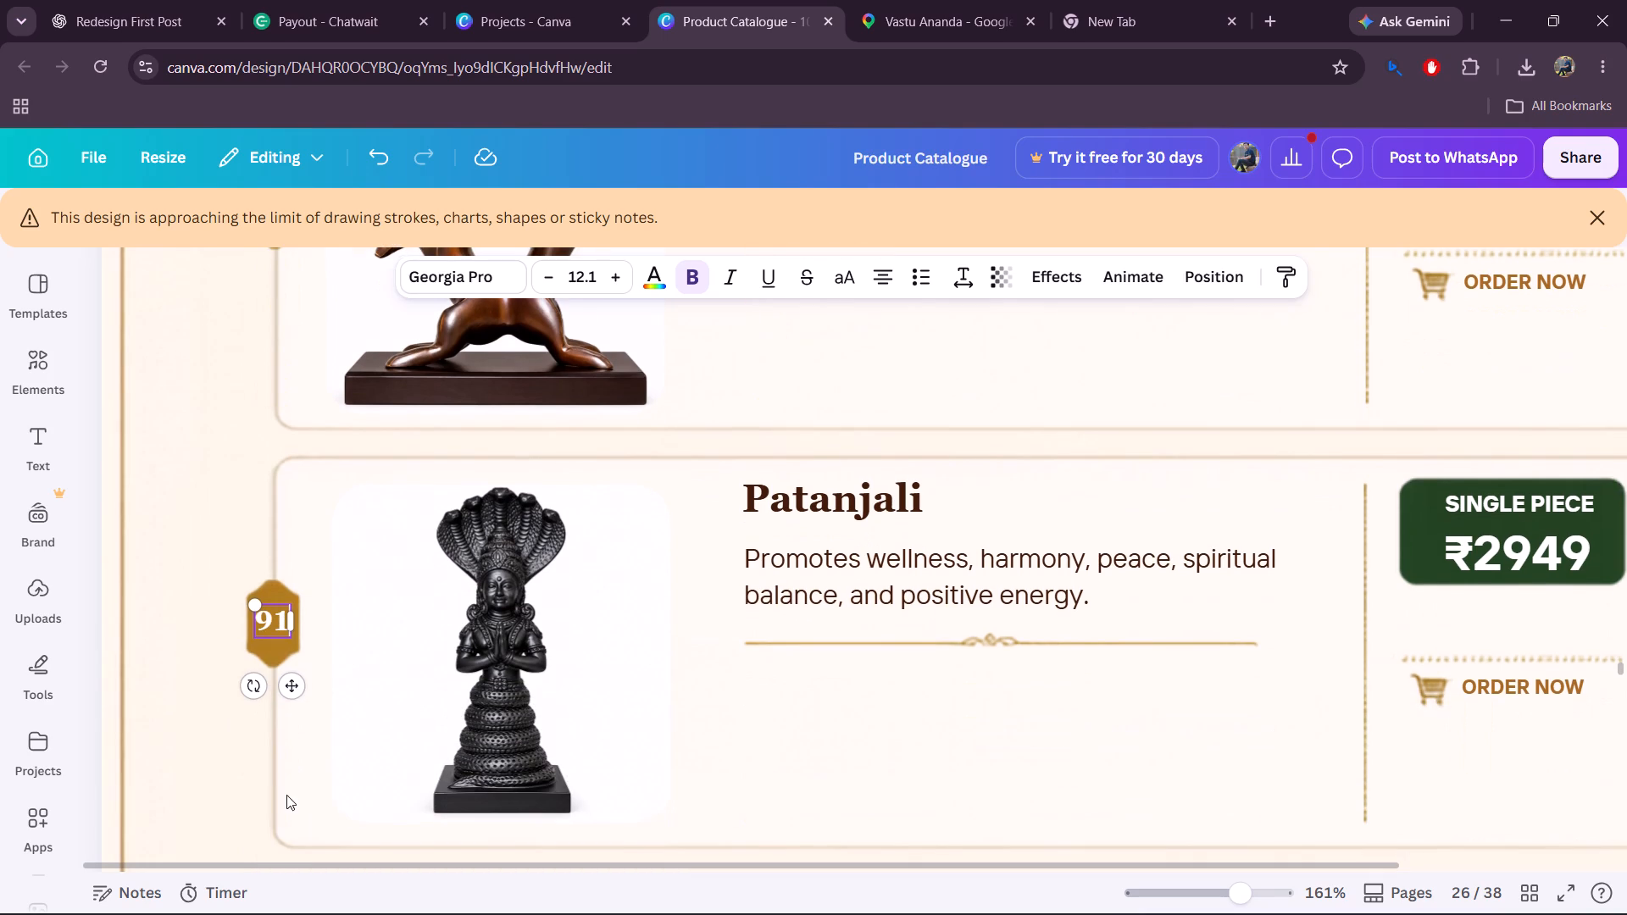
{"action": "scroll", "coordinate": [318, 781], "scroll_direction": "down", "scroll_amount": 2}
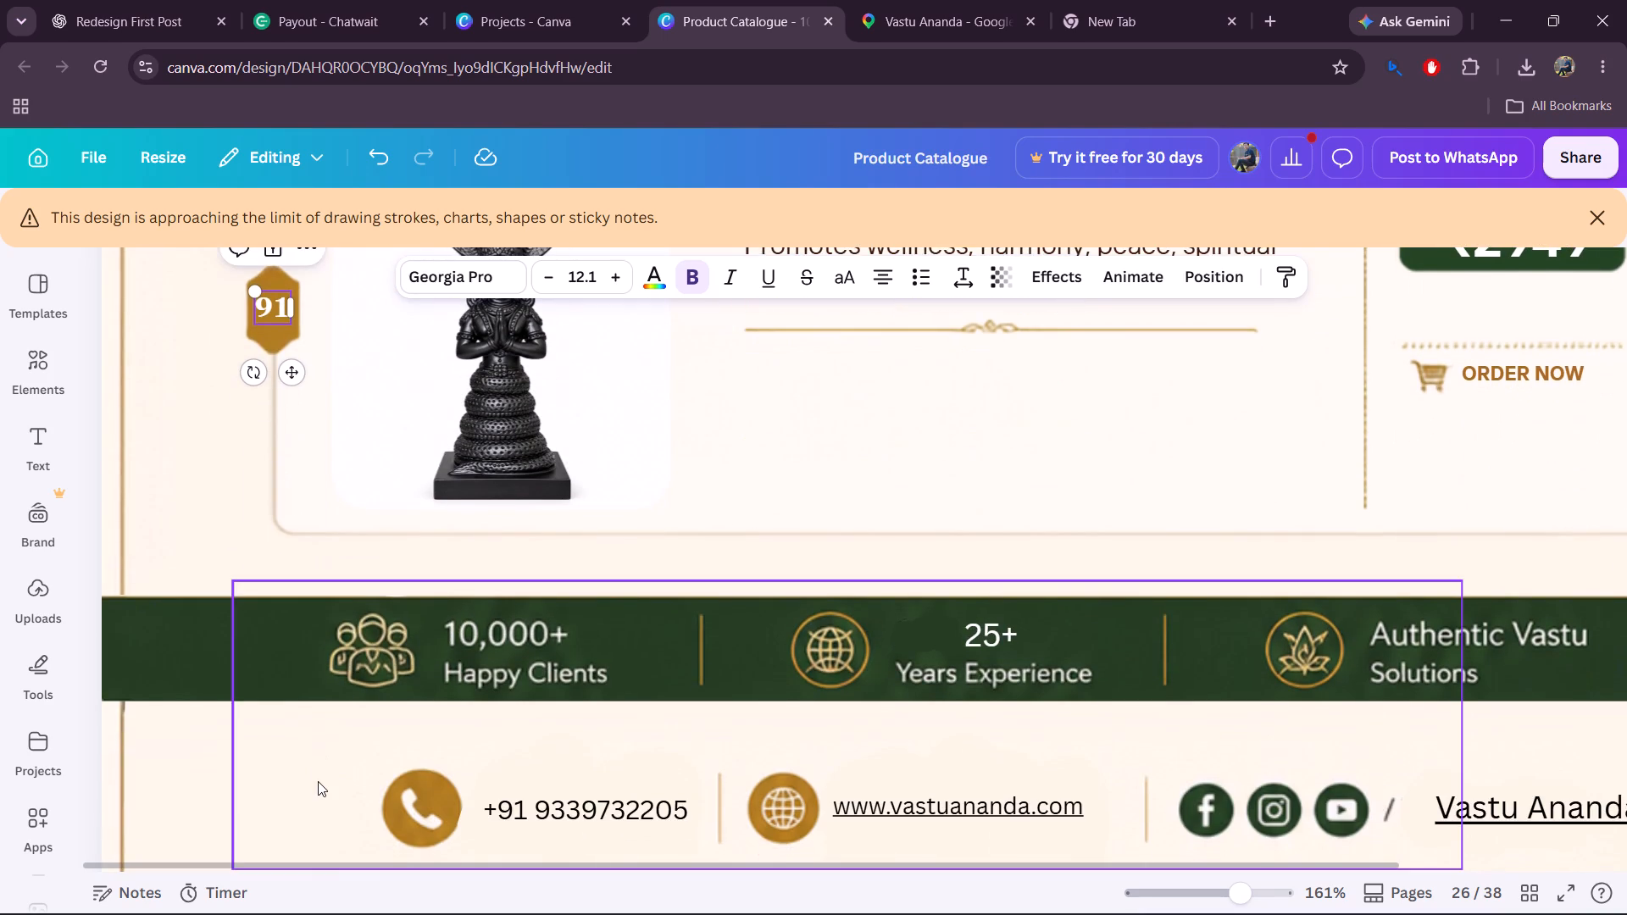
{"action": "scroll", "coordinate": [318, 781], "scroll_direction": "down", "scroll_amount": 6}
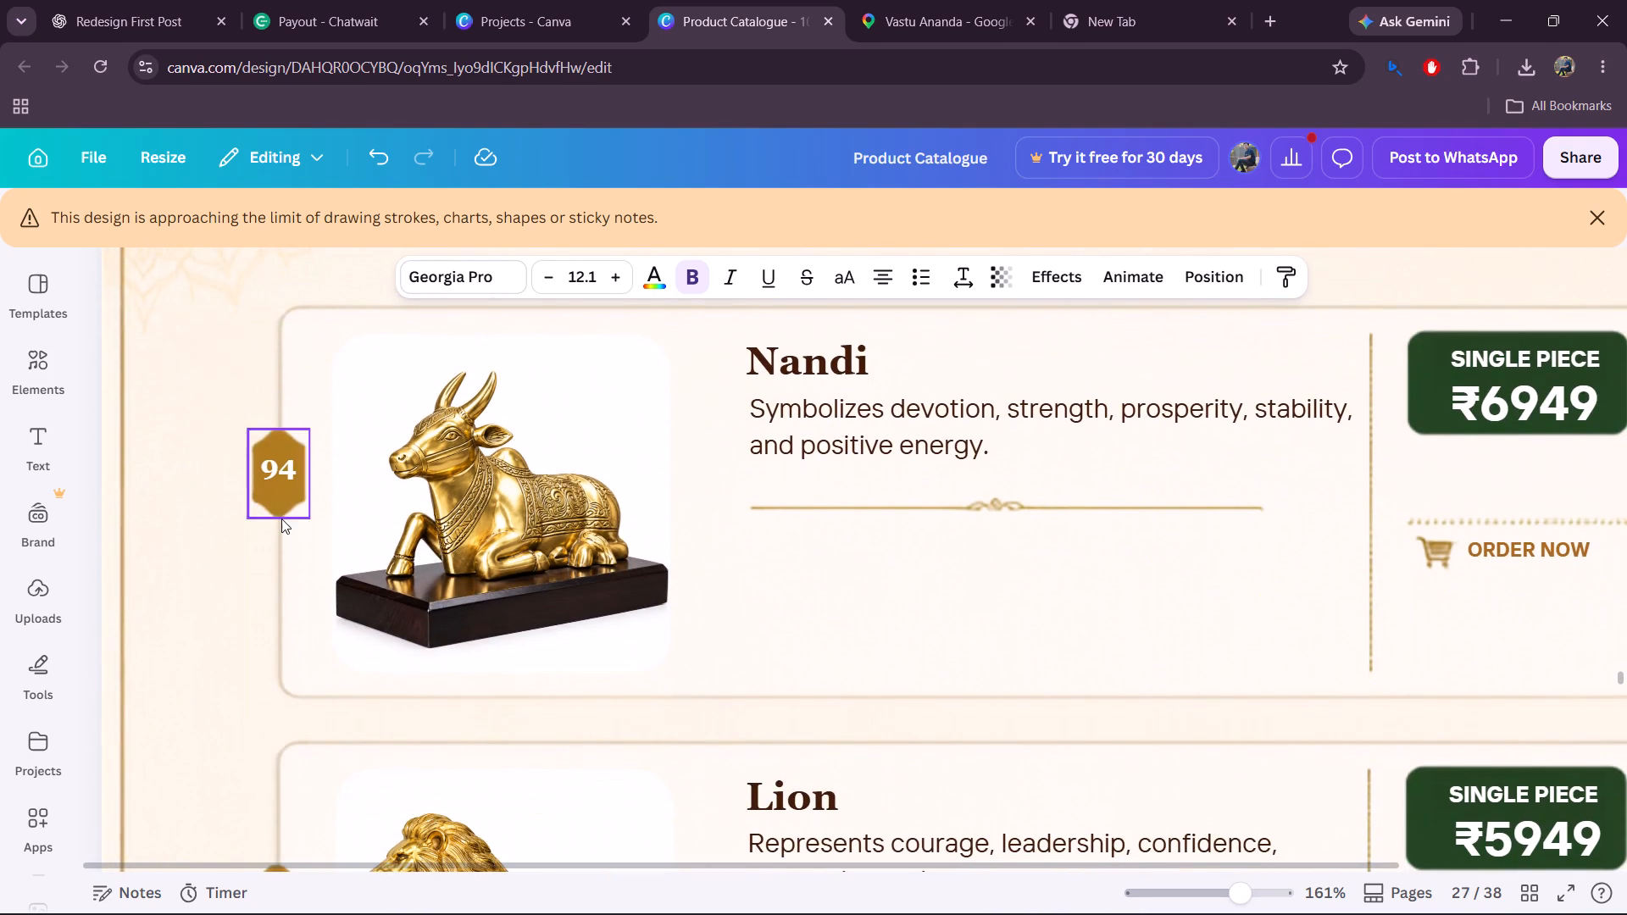
{"action": "double_click", "coordinate": [284, 481]}
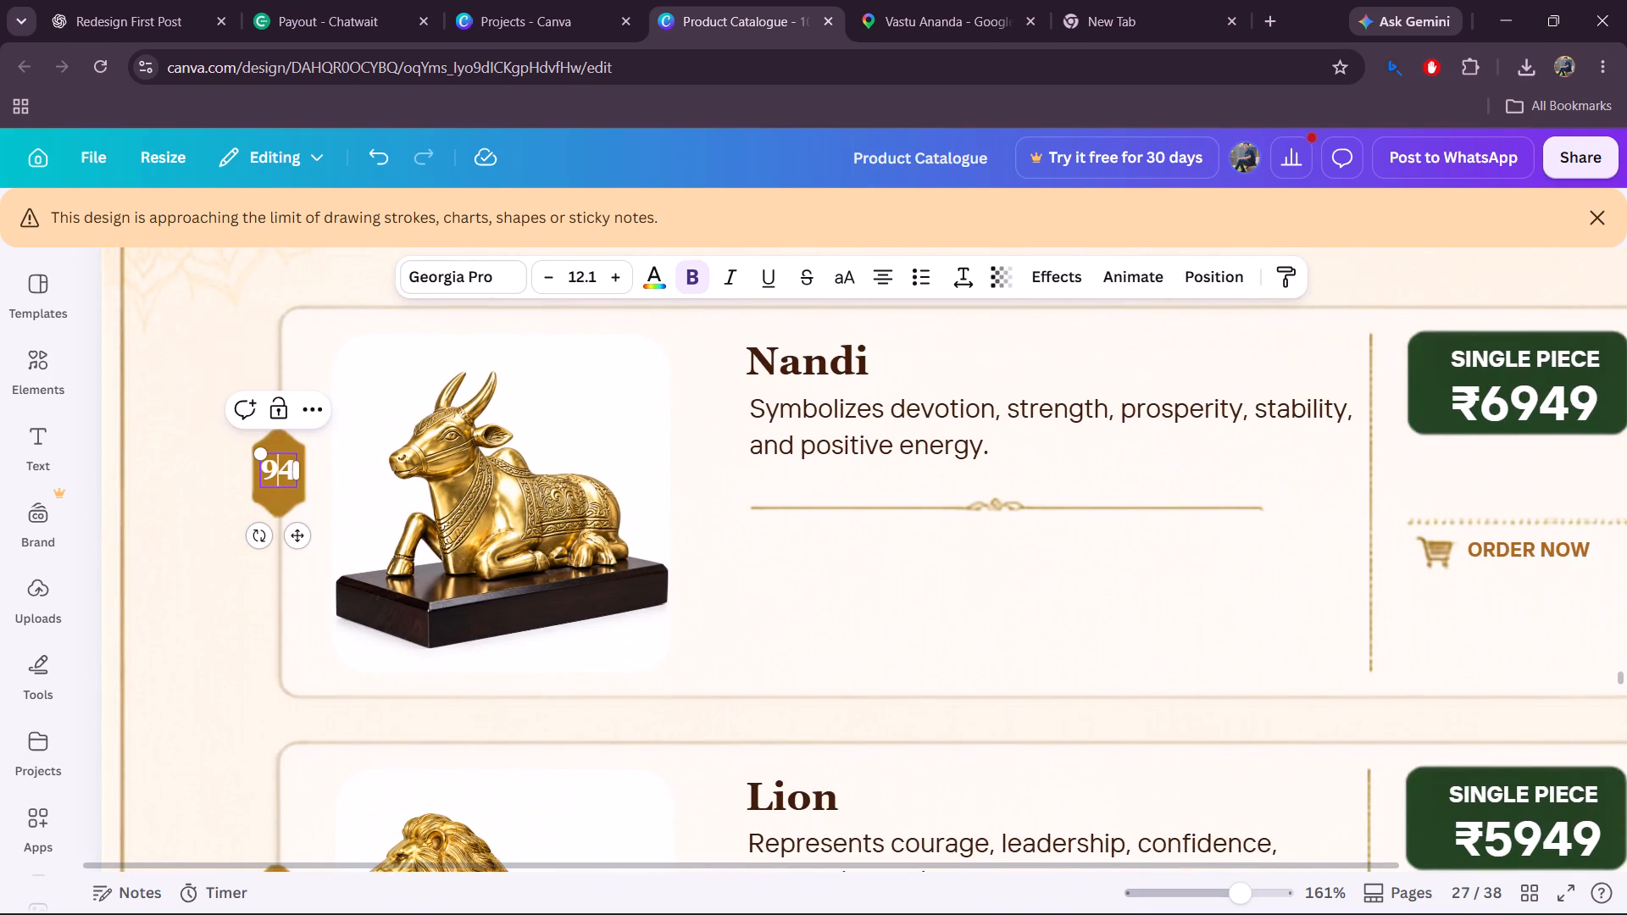